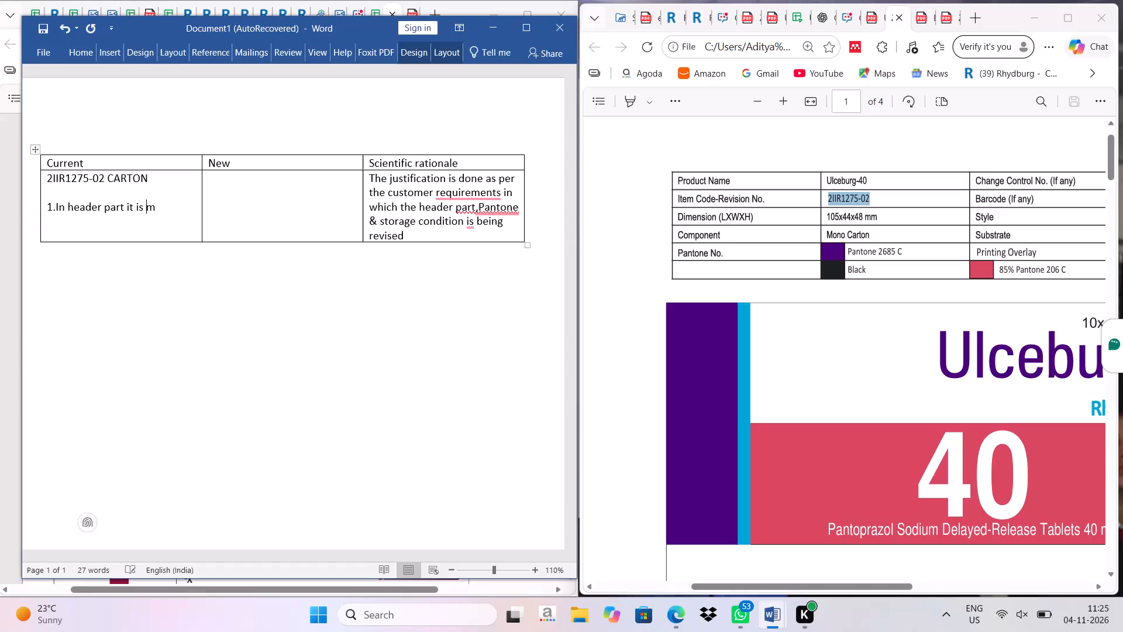
Complete point 1 in the Current column as "In header part it is mention as Ulcerburg-40".
{"action": "type", "text": "ention as"}
{"action": "key", "text": "space"}
{"action": "type", "text": "Ulcer"}
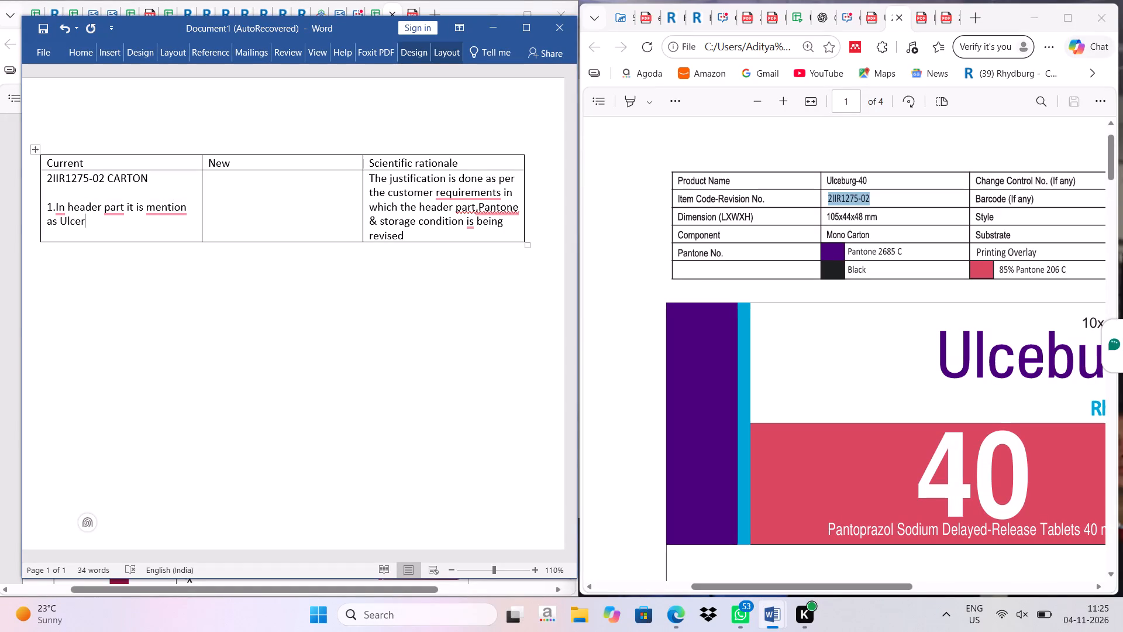
{"action": "type", "text": "burg-40"}
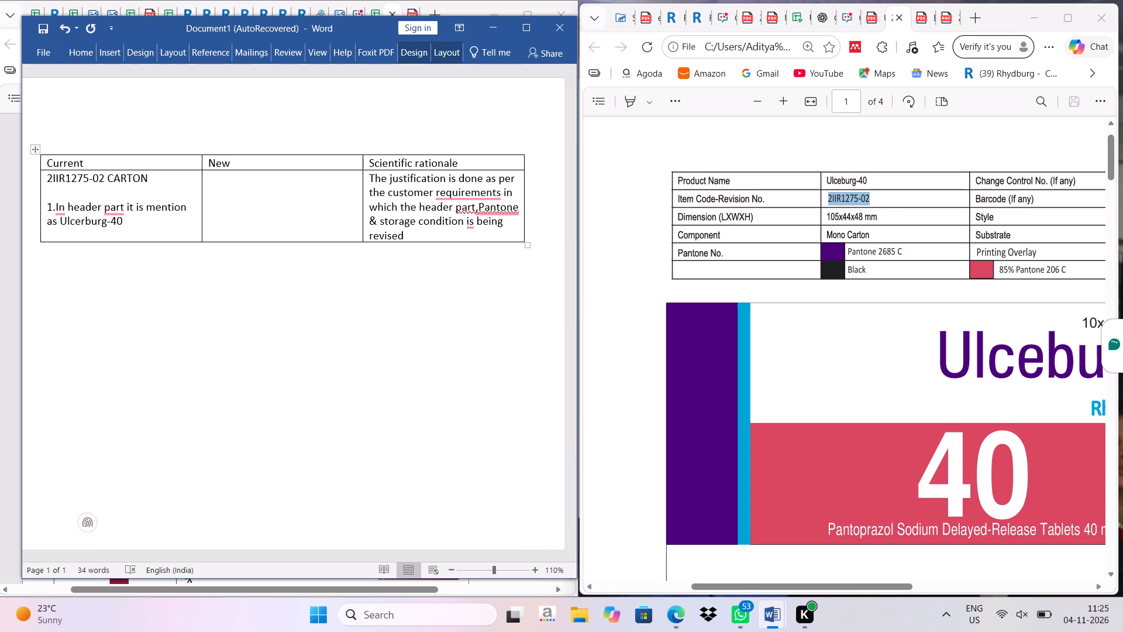
Add point 2 in the Current column, reading "The Pantone no mention is Pantone 2685 C," after a blank line.
{"action": "key", "text": "Return"}
{"action": "key", "text": "Return"}
{"action": "type", "text": "2.The Pantone no mention"}
{"action": "key", "text": "space"}
{"action": "type", "text": "is"}
{"action": "key", "text": "space"}
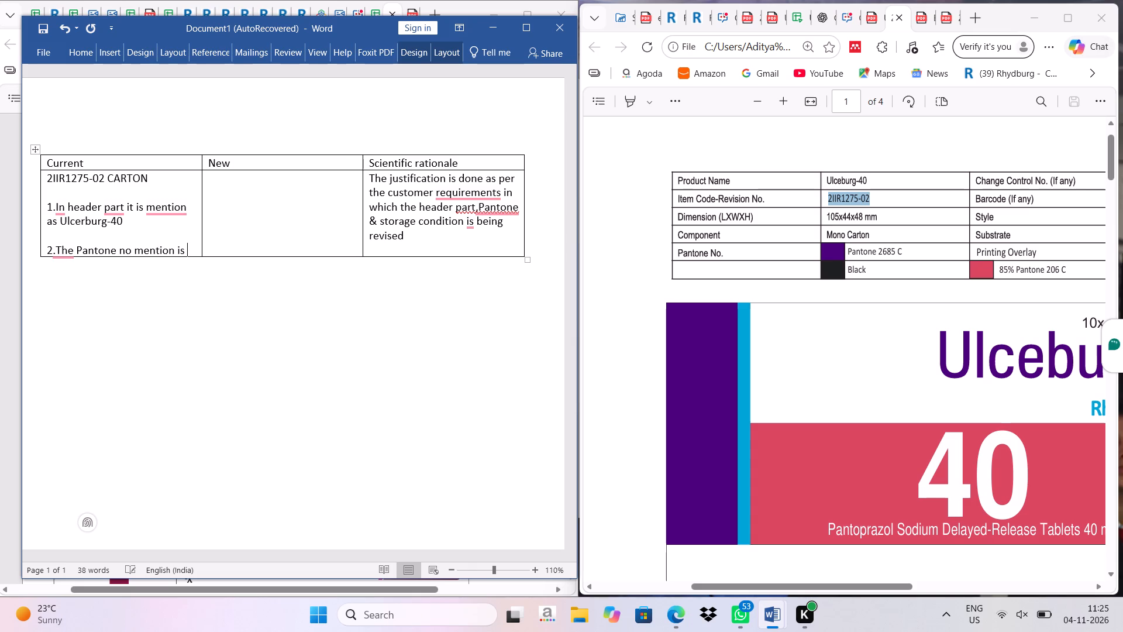
{"action": "type", "text": "Pantone"}
{"action": "key", "text": "space"}
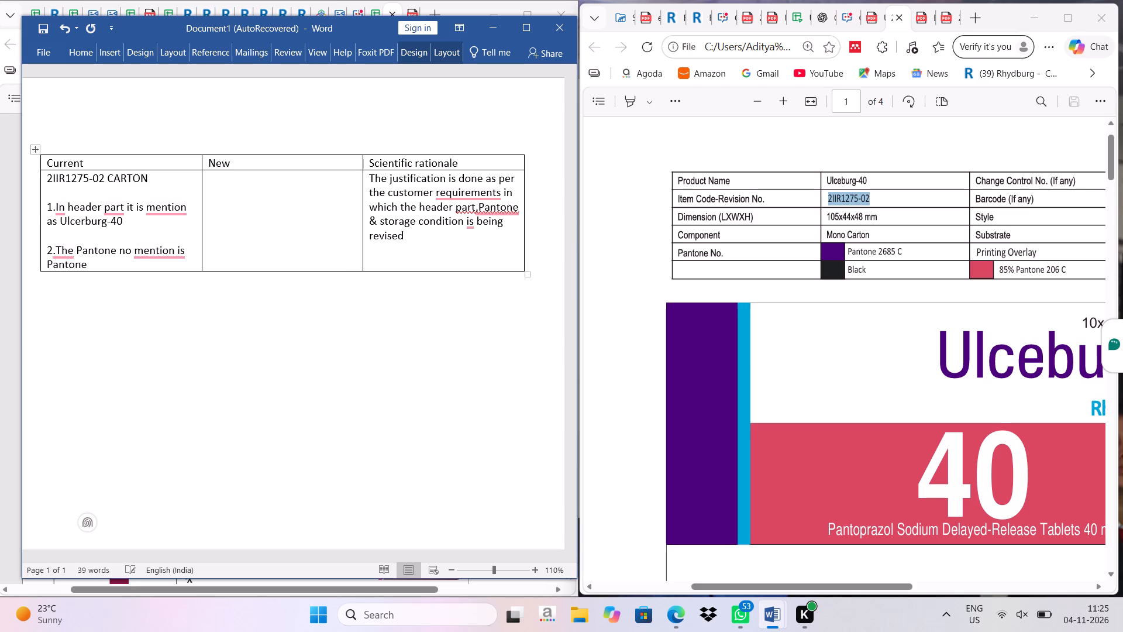
{"action": "type", "text": "2685"}
{"action": "key", "text": "space"}
{"action": "type", "text": "C"}
{"action": "key", "text": "comma"}
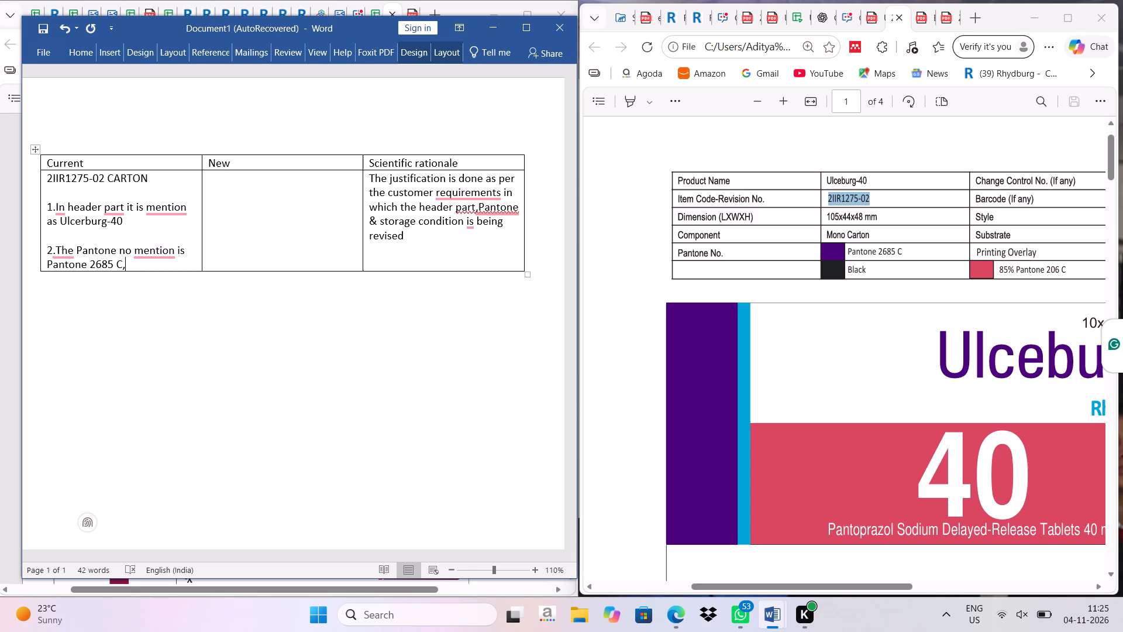
{"action": "key", "text": "space"}
Copy "85% Pantone 206 C" from the 2IIR1275-02 carton artwork PDF into point 2, followed by a comma.
{"action": "scroll", "coordinate": [984, 309], "scroll_direction": "left", "scroll_amount": 1}
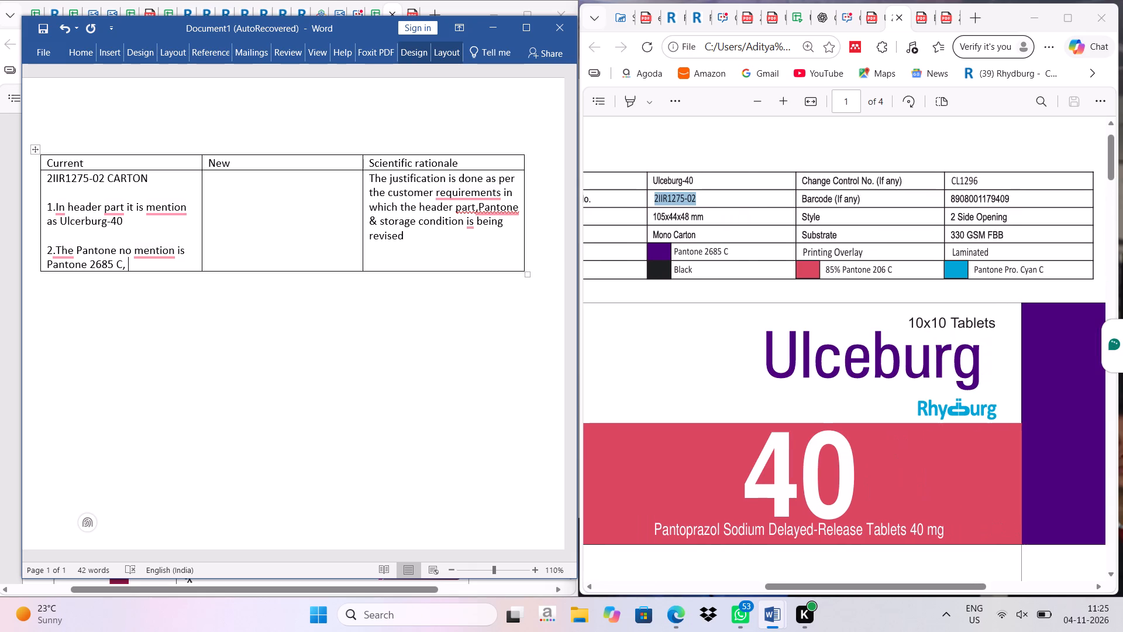
{"action": "scroll", "coordinate": [984, 309], "scroll_direction": "left", "scroll_amount": 1}
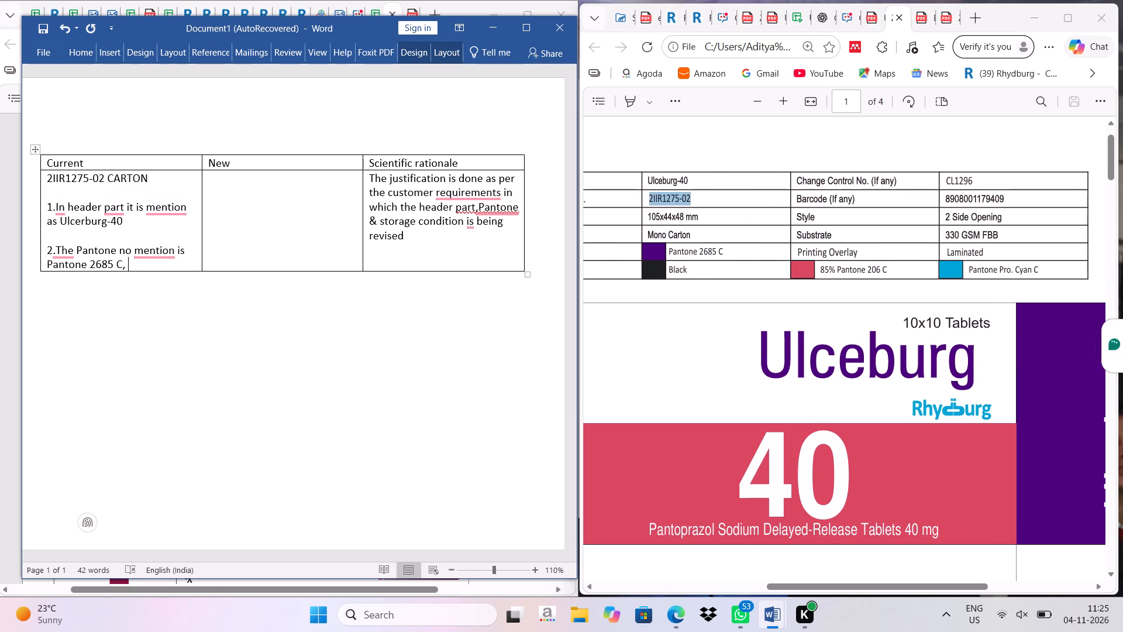
{"action": "left_click_drag", "start_coordinate": [818, 265], "coordinate": [897, 273]}
{"action": "left_click", "coordinate": [924, 152]}
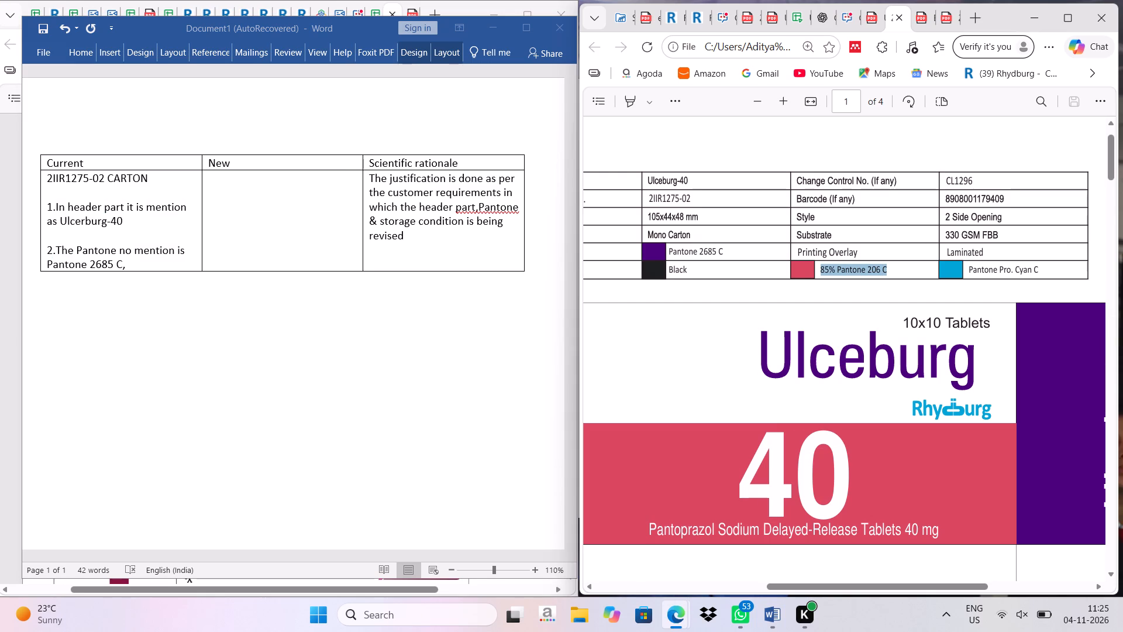
{"action": "left_click", "coordinate": [125, 262]}
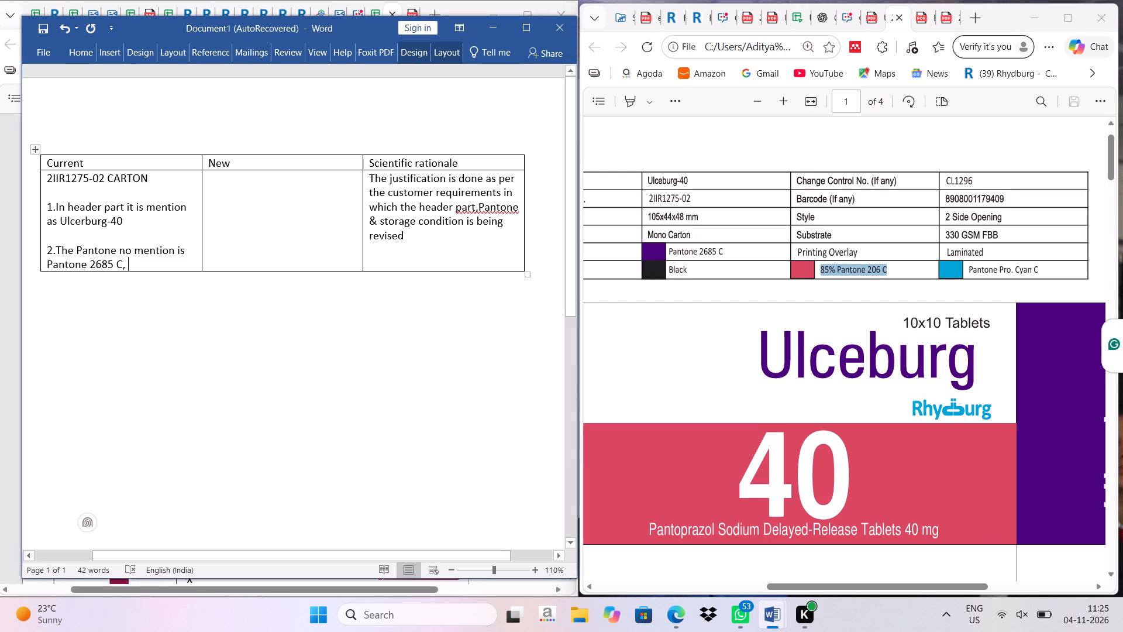
{"action": "key", "text": "ctrl+v"}
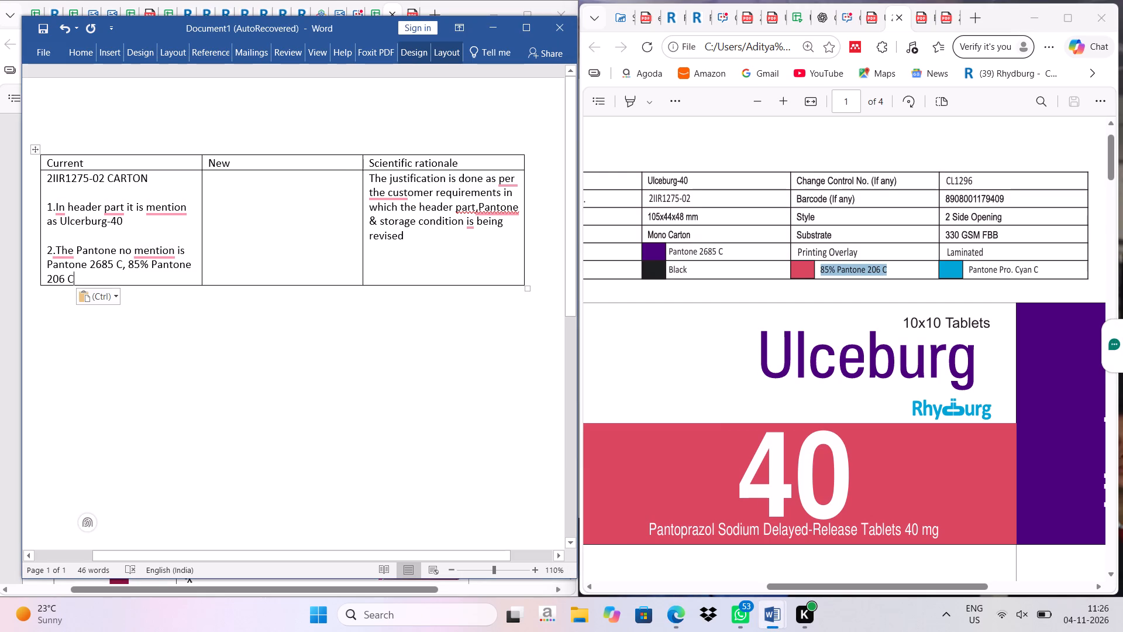
{"action": "key", "text": "comma"}
{"action": "key", "text": "space"}
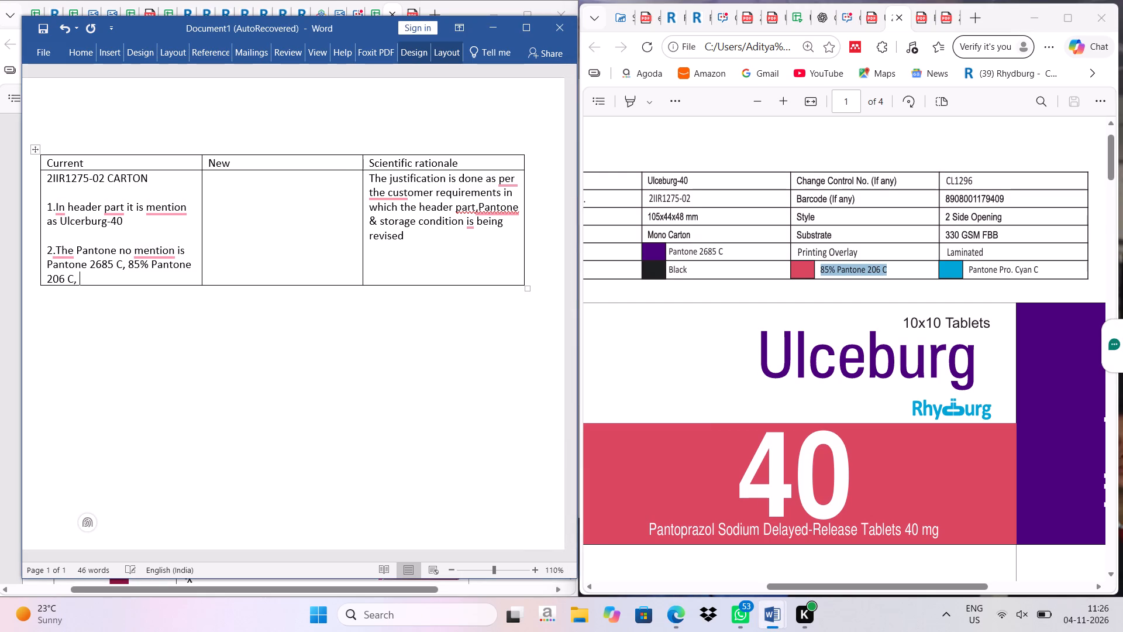
Finish the Pantone list in point 2 with "Pantone Pro.Cyan C,Black".
{"action": "type", "text": "Pantone"}
{"action": "key", "text": "space"}
{"action": "type", "text": "Pr"}
{"action": "type", "text": "o.Cyan"}
{"action": "key", "text": "space"}
{"action": "key", "text": "shift+c"}
{"action": "scroll", "coordinate": [2, 314], "scroll_direction": "right", "scroll_amount": 1}
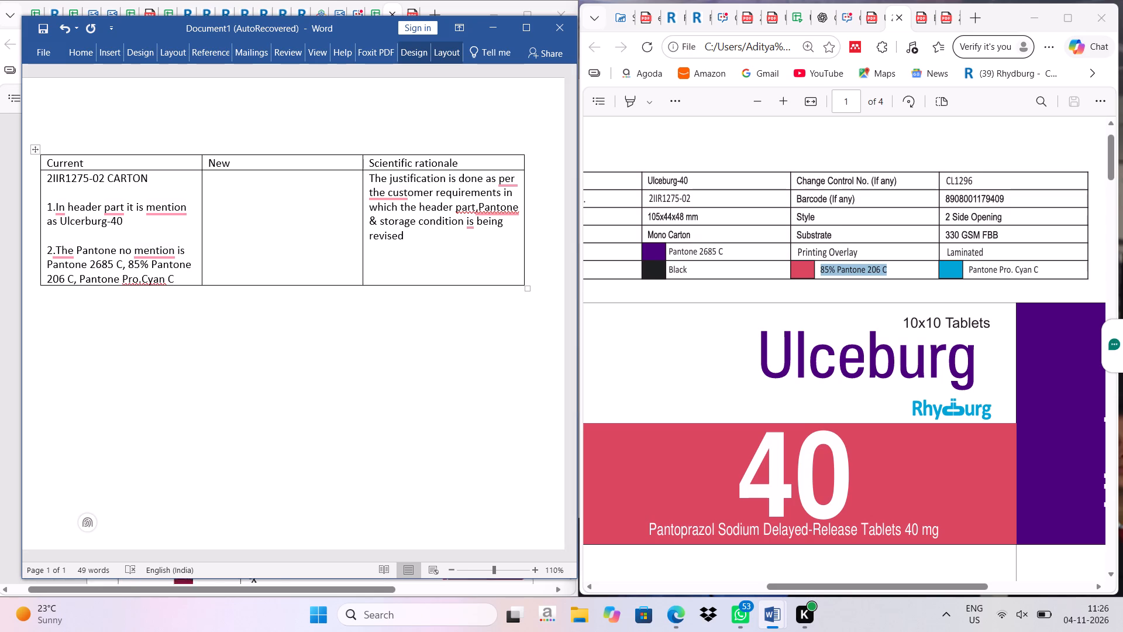
{"action": "scroll", "coordinate": [2, 314], "scroll_direction": "right", "scroll_amount": 1}
{"action": "scroll", "coordinate": [767, 325], "scroll_direction": "right", "scroll_amount": 1}
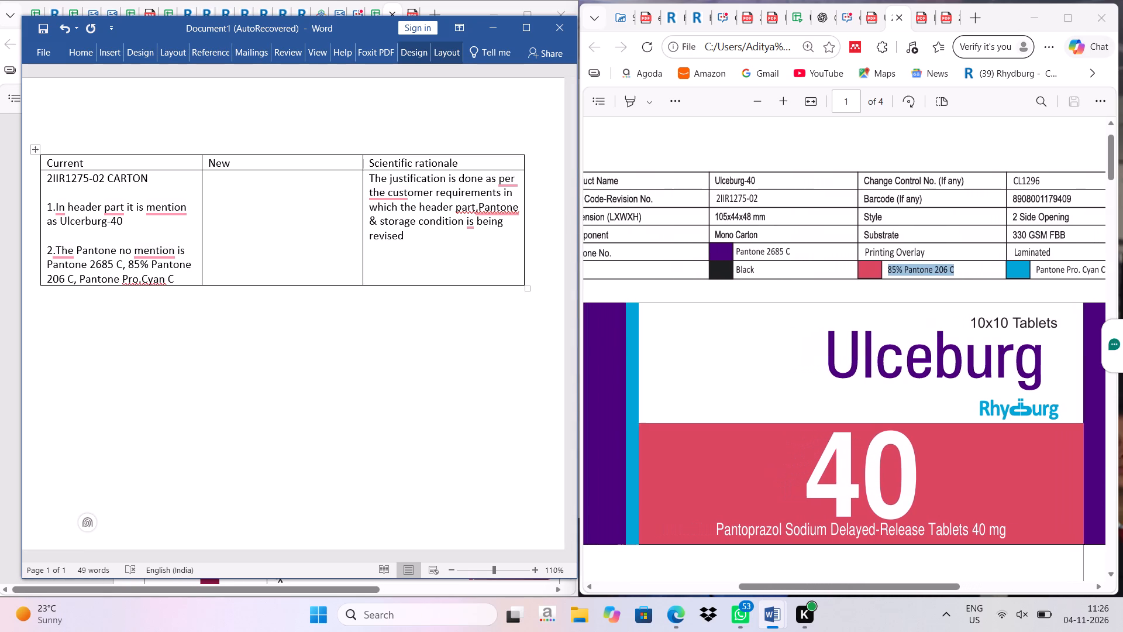
{"action": "scroll", "coordinate": [767, 325], "scroll_direction": "right", "scroll_amount": 1}
{"action": "type", "text": ",Blacl"}
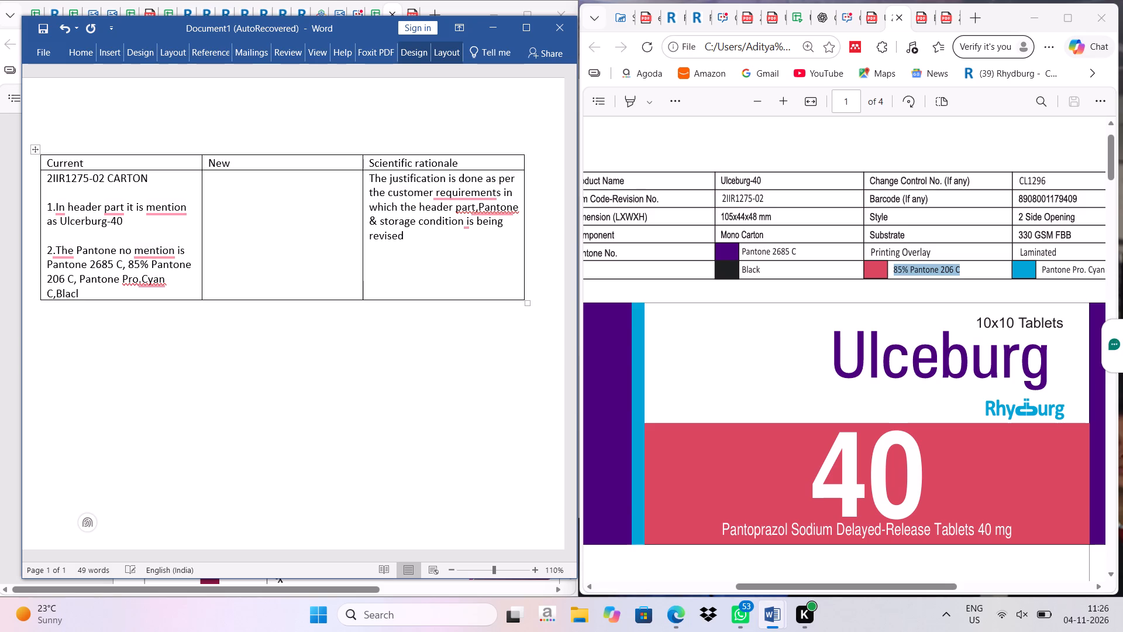
{"action": "key", "text": "BackSpace"}
{"action": "key", "text": "k"}
Minimize the Word document and compare the carton text and storage conditions in the two Ulceburg 40 artwork PDFs.
{"action": "left_click", "coordinate": [490, 28]}
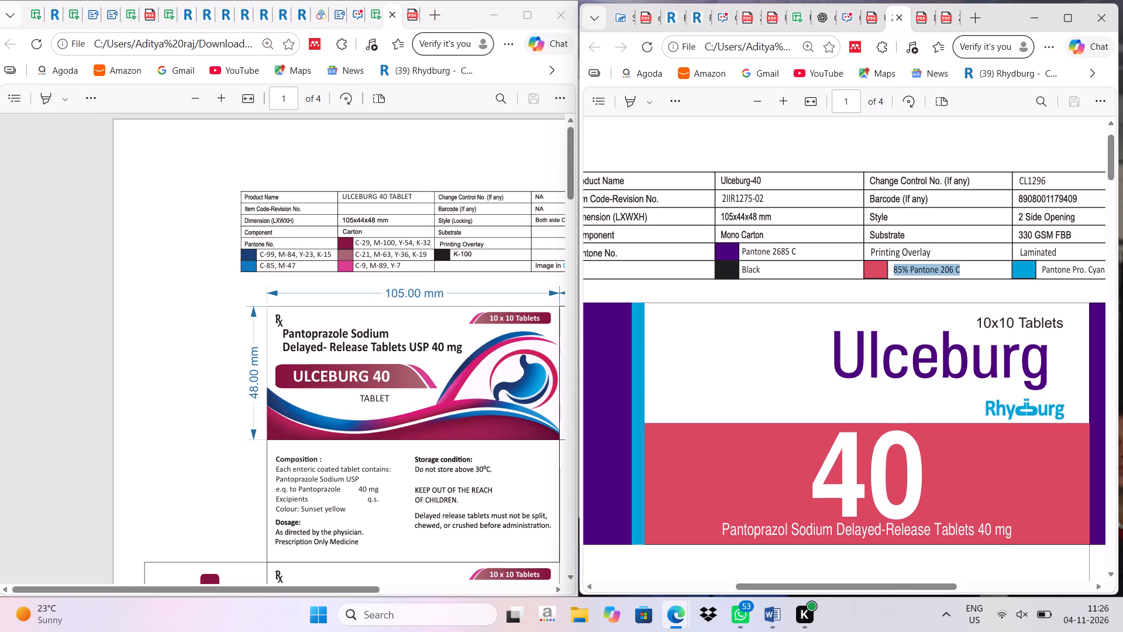
{"action": "scroll", "coordinate": [778, 378], "scroll_direction": "down", "scroll_amount": 1}
{"action": "scroll", "coordinate": [429, 456], "scroll_direction": "left", "scroll_amount": 1}
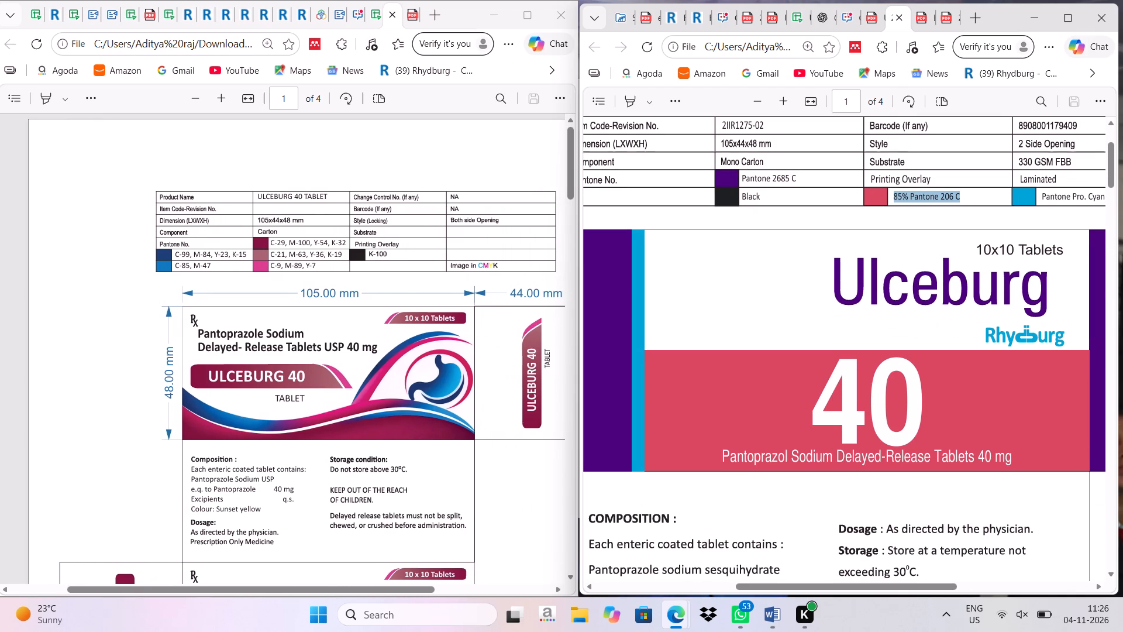
{"action": "scroll", "coordinate": [429, 456], "scroll_direction": "left", "scroll_amount": 1}
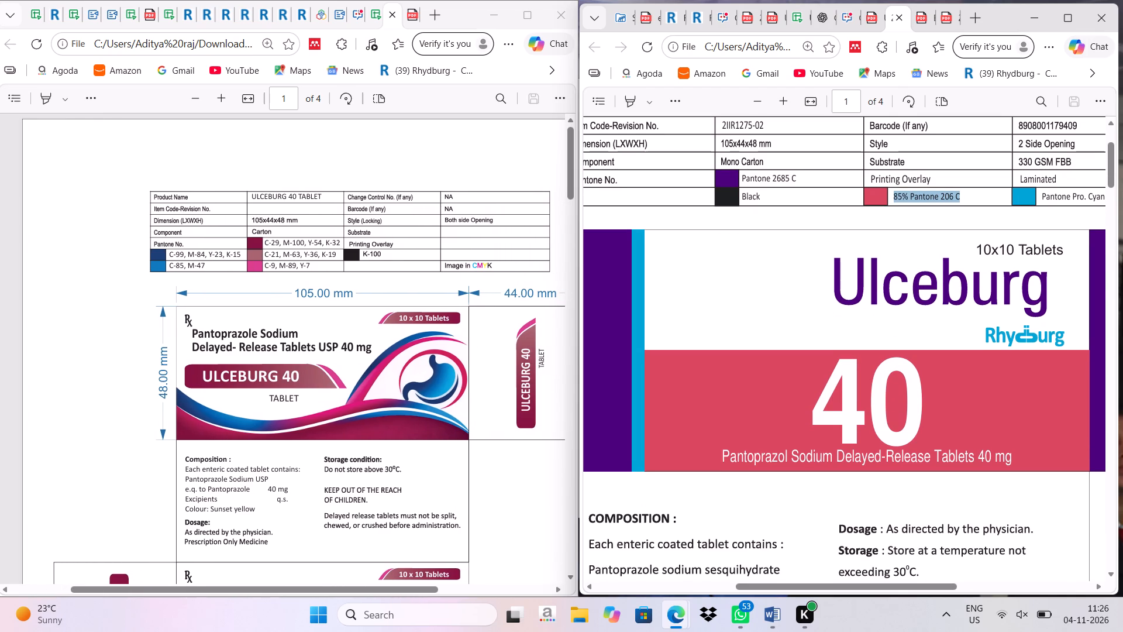
{"action": "scroll", "coordinate": [821, 446], "scroll_direction": "down", "scroll_amount": 3}
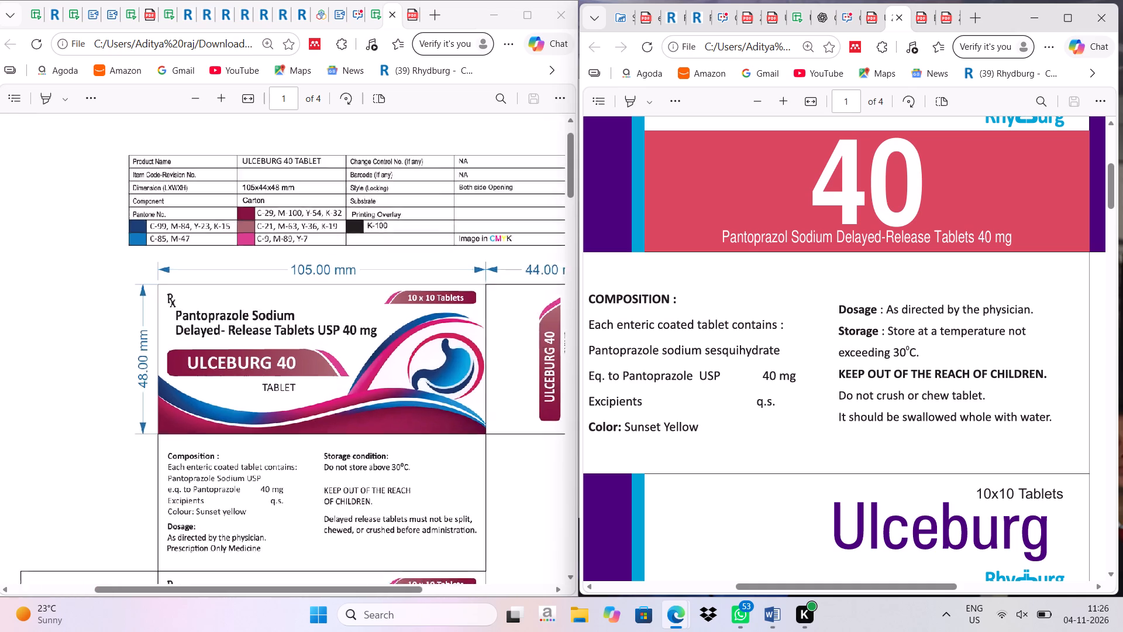
{"action": "scroll", "coordinate": [334, 490], "scroll_direction": "down", "scroll_amount": 2}
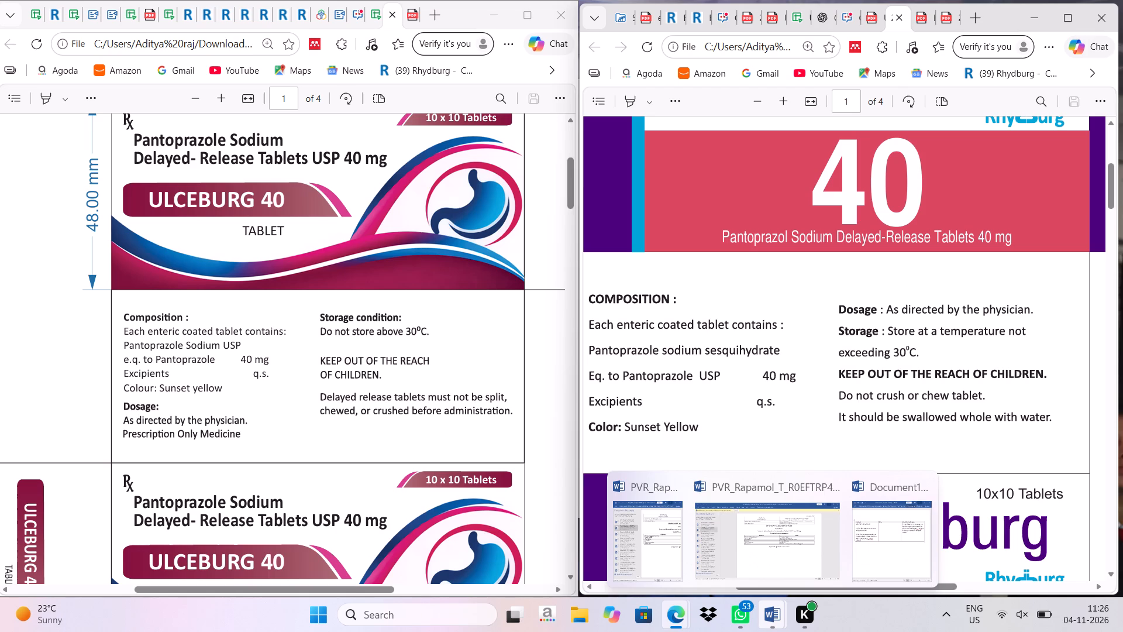
{"action": "scroll", "coordinate": [340, 338], "scroll_direction": "down", "scroll_amount": 3}
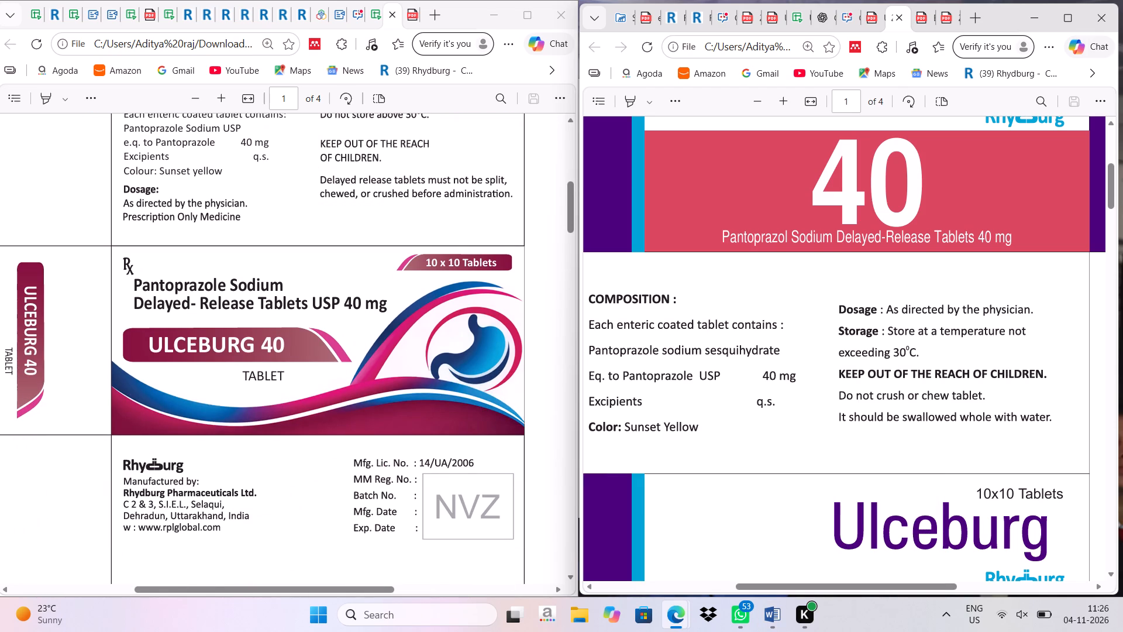
{"action": "scroll", "coordinate": [346, 331], "scroll_direction": "down", "scroll_amount": 4}
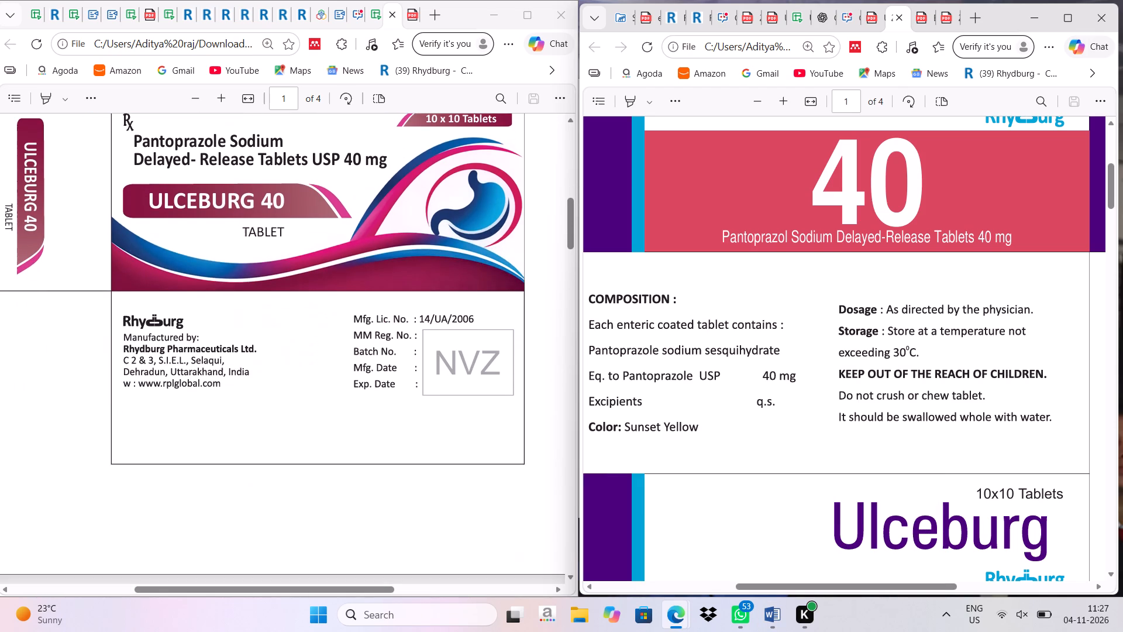
Review the foil and package insert pages of the ULCEBURG 40 TABLET artwork PDF.
{"action": "scroll", "coordinate": [346, 331], "scroll_direction": "down", "scroll_amount": 9}
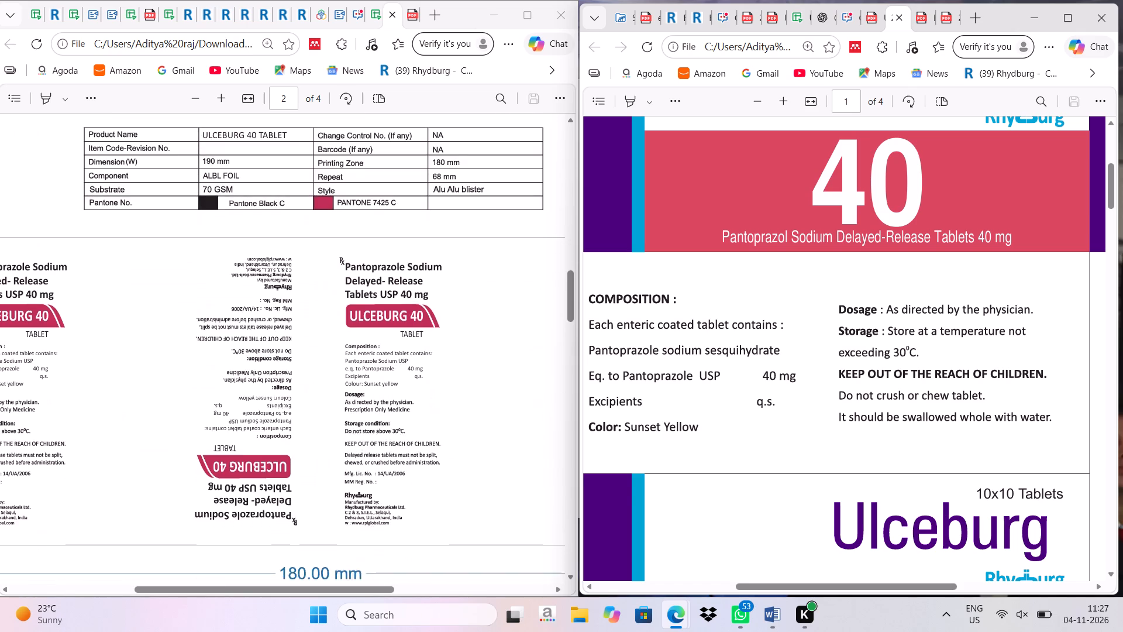
{"action": "scroll", "coordinate": [349, 326], "scroll_direction": "right", "scroll_amount": 1}
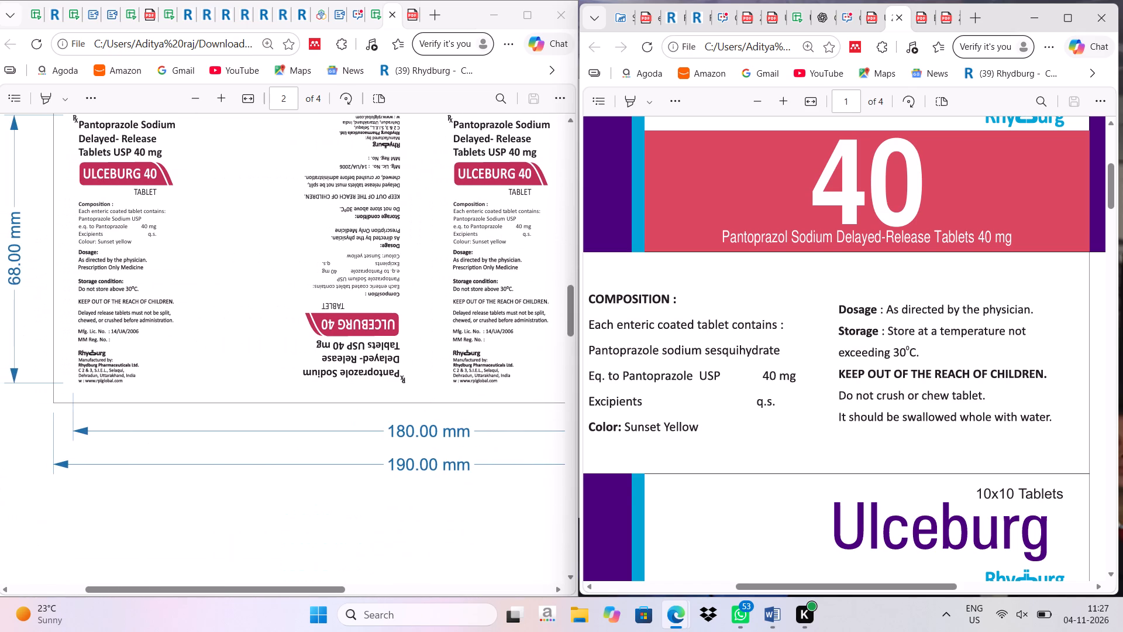
{"action": "scroll", "coordinate": [349, 326], "scroll_direction": "right", "scroll_amount": 1}
{"action": "scroll", "coordinate": [458, 310], "scroll_direction": "down", "scroll_amount": 6}
{"action": "scroll", "coordinate": [411, 334], "scroll_direction": "down", "scroll_amount": 7}
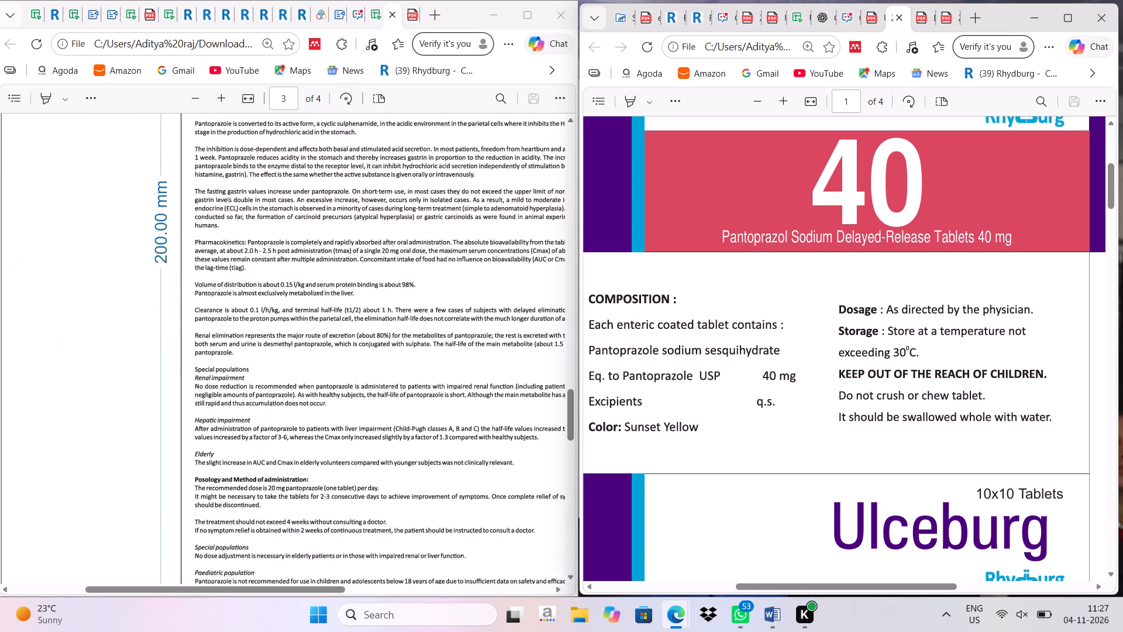
{"action": "scroll", "coordinate": [409, 339], "scroll_direction": "down", "scroll_amount": 14}
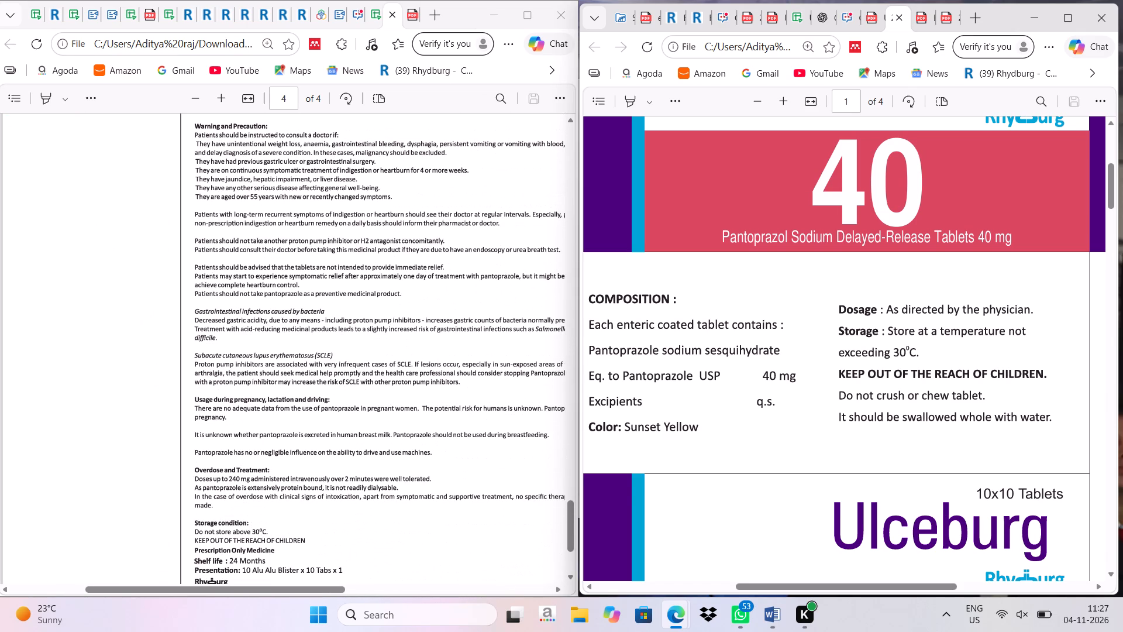
{"action": "scroll", "coordinate": [288, 399], "scroll_direction": "down", "scroll_amount": 1}
Examine the foil page and the carton's manufacturer panel in the 2IIR1275-02 artwork PDF.
{"action": "scroll", "coordinate": [787, 368], "scroll_direction": "down", "scroll_amount": 14}
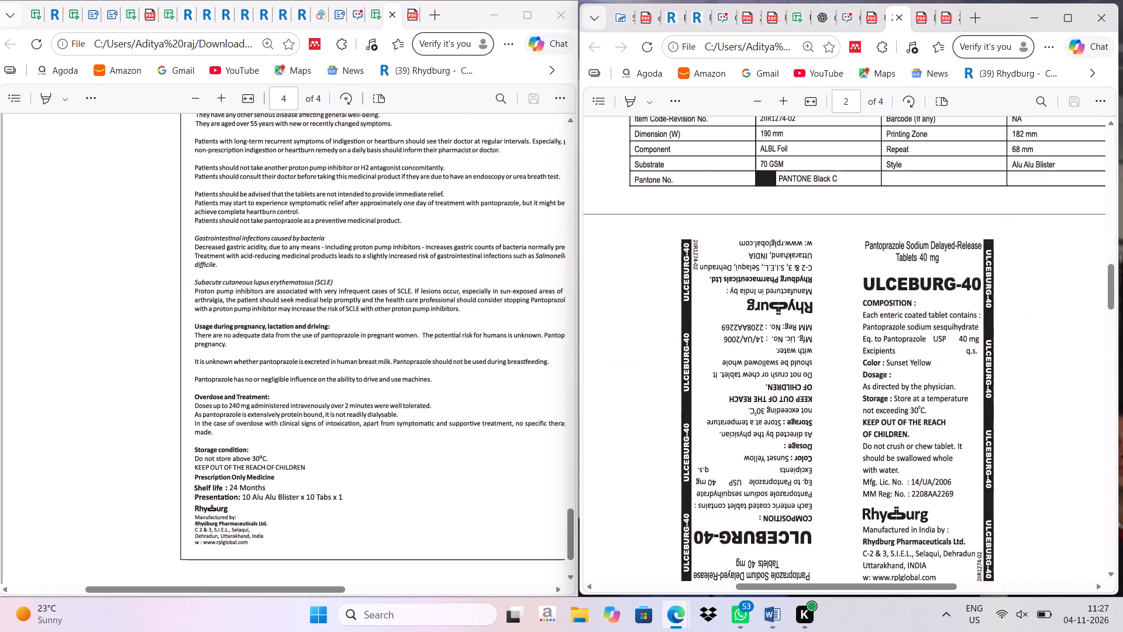
{"action": "scroll", "coordinate": [804, 365], "scroll_direction": "down", "scroll_amount": 7}
{"action": "scroll", "coordinate": [809, 358], "scroll_direction": "up", "scroll_amount": 5}
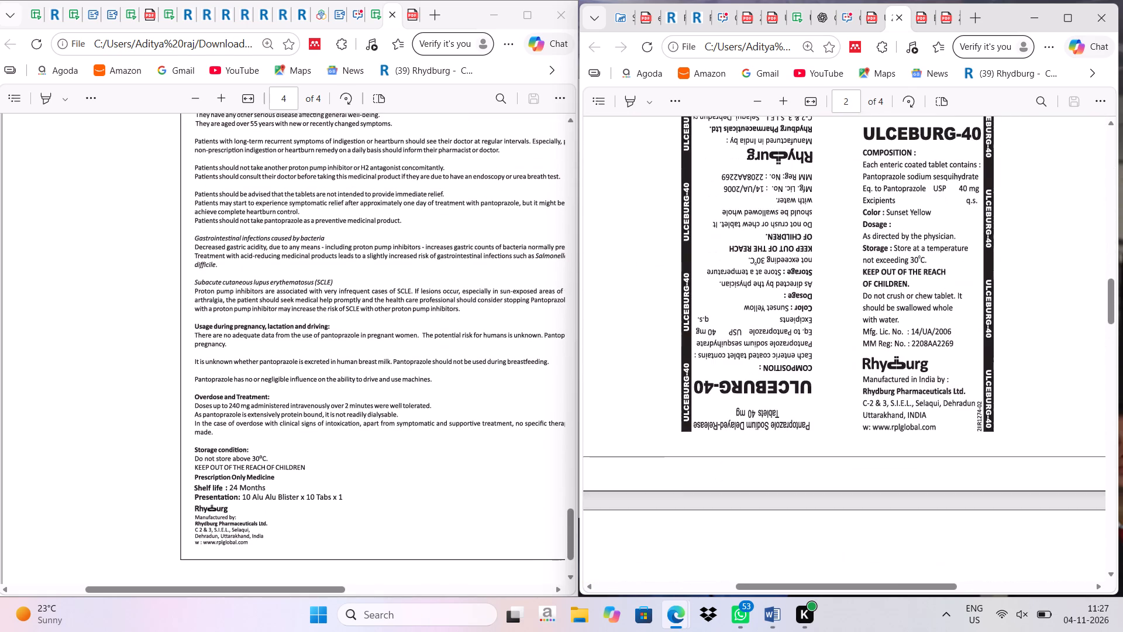
{"action": "scroll", "coordinate": [809, 358], "scroll_direction": "right", "scroll_amount": 1}
{"action": "scroll", "coordinate": [809, 358], "scroll_direction": "up", "scroll_amount": 9}
{"action": "left_click", "coordinate": [809, 358]}
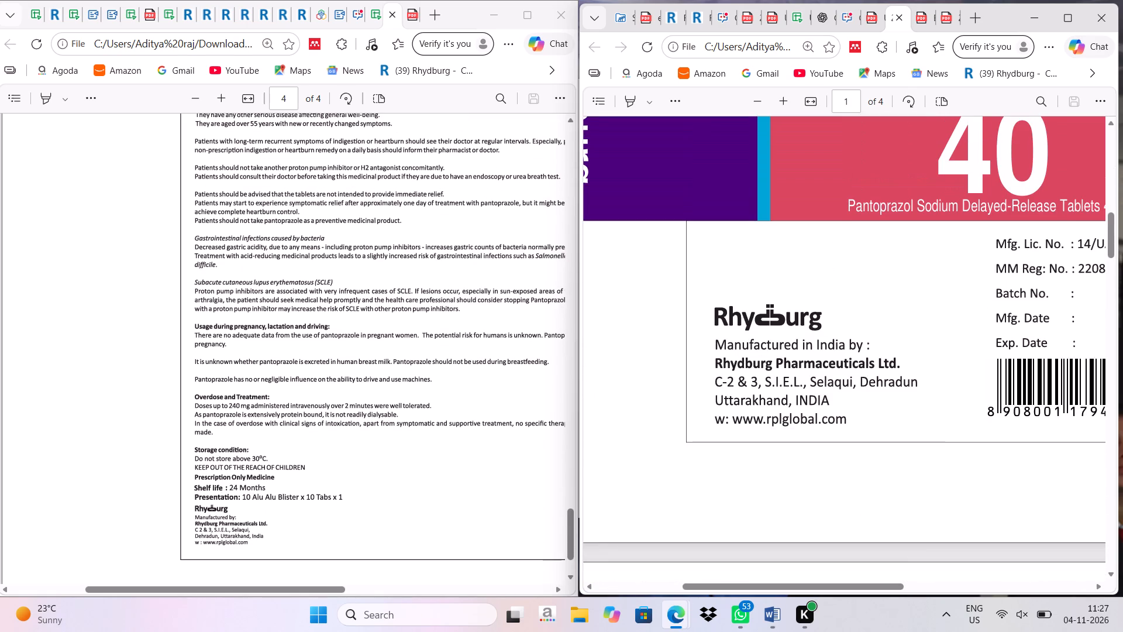
Maximize the browser window, switch to the Change Control page and remove the Ref contains "10213" filter from the list.
{"action": "left_click", "coordinate": [531, 14]}
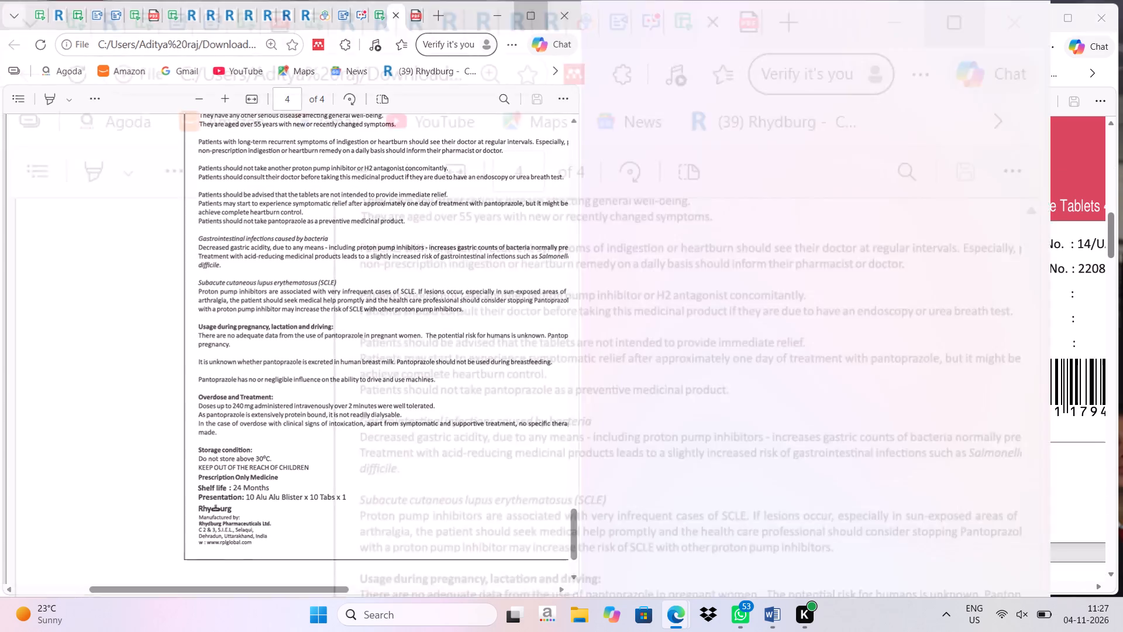
{"action": "left_click", "coordinate": [407, 11]}
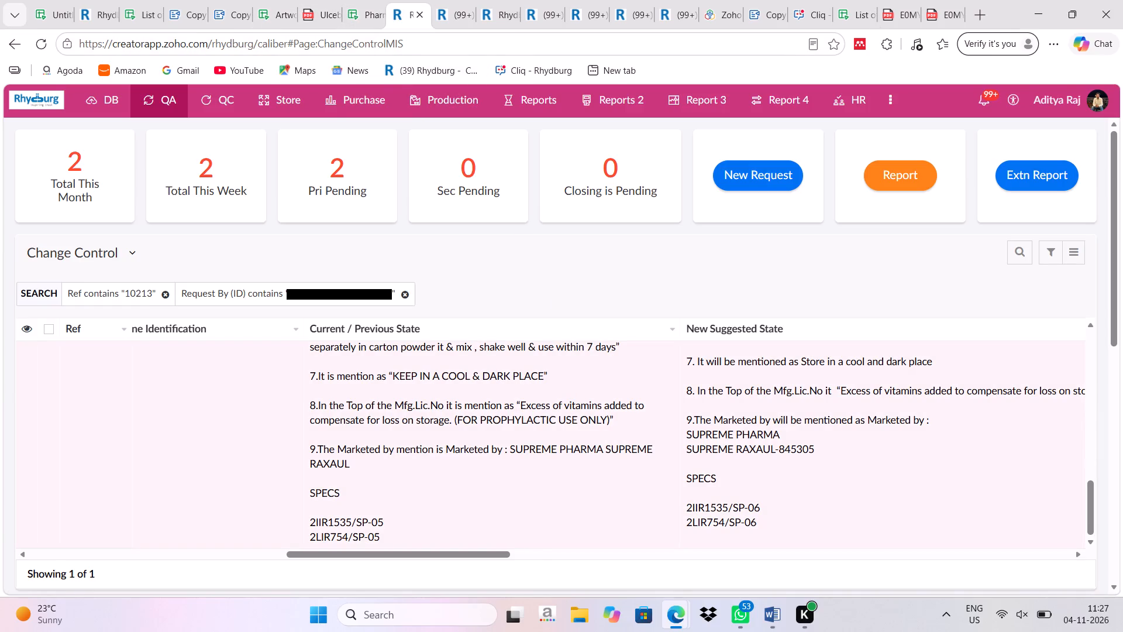
{"action": "left_click", "coordinate": [161, 296]}
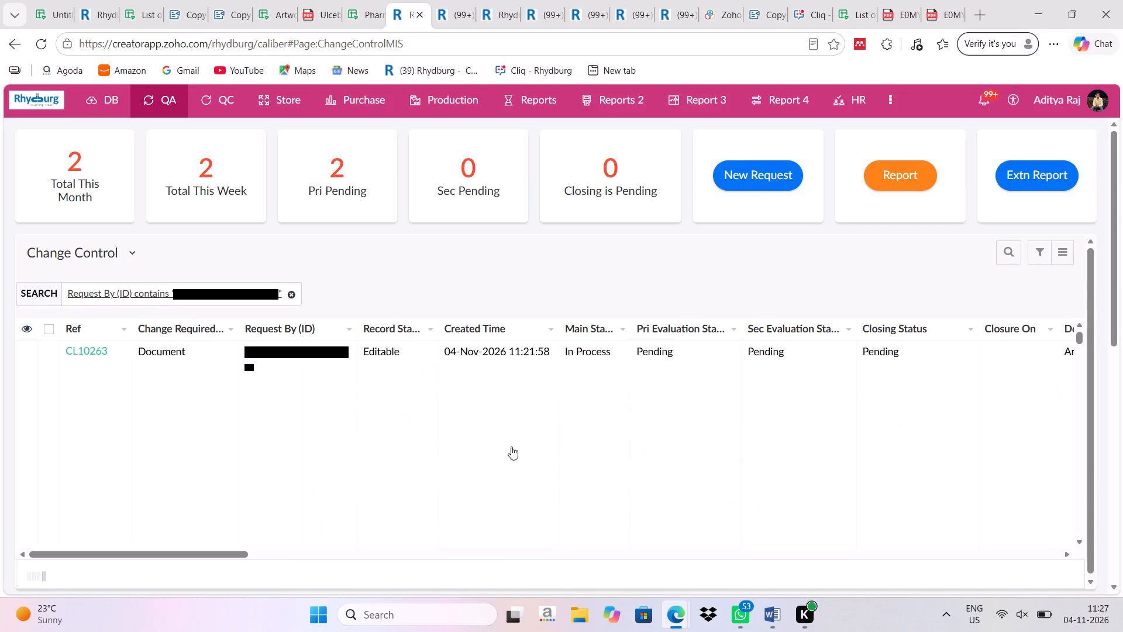
Open change control record CL10263 and copy its Current / Previous State text from carton point 1 through package insert point 4.
{"action": "scroll", "coordinate": [521, 450], "scroll_direction": "left", "scroll_amount": 11}
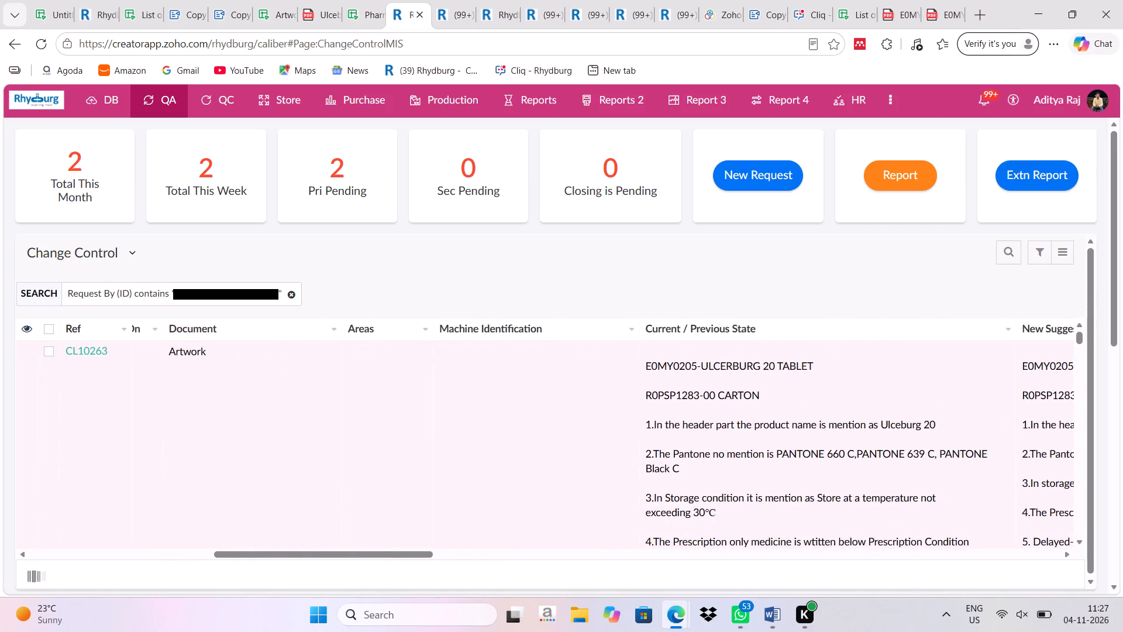
{"action": "left_click", "coordinate": [752, 449]}
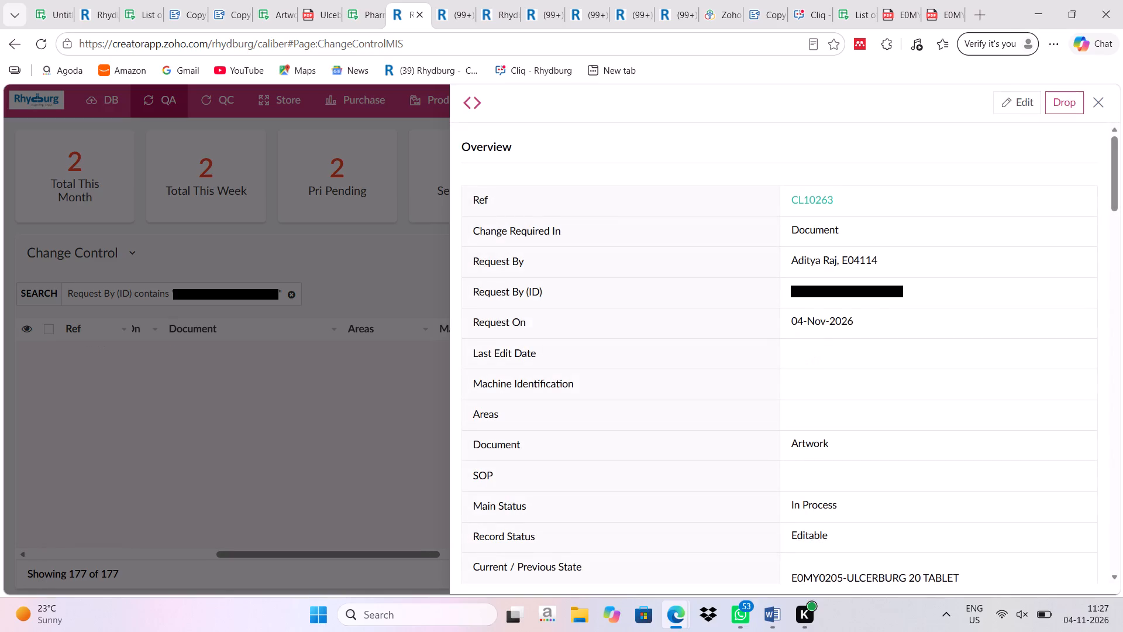
{"action": "scroll", "coordinate": [928, 442], "scroll_direction": "down", "scroll_amount": 7}
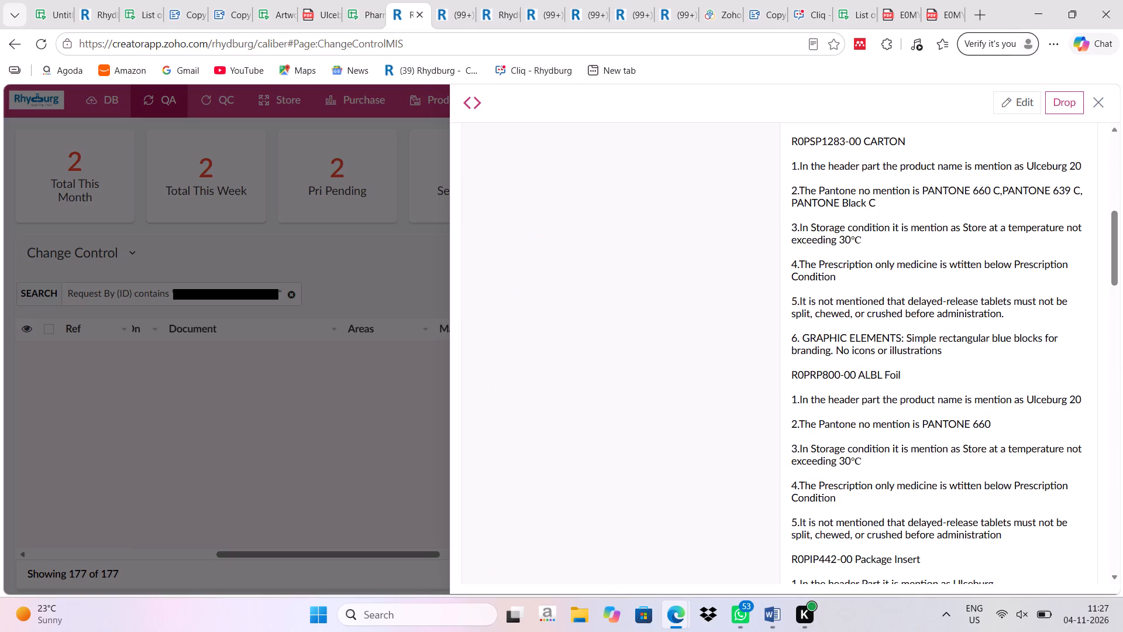
{"action": "scroll", "coordinate": [817, 360], "scroll_direction": "up", "scroll_amount": 2}
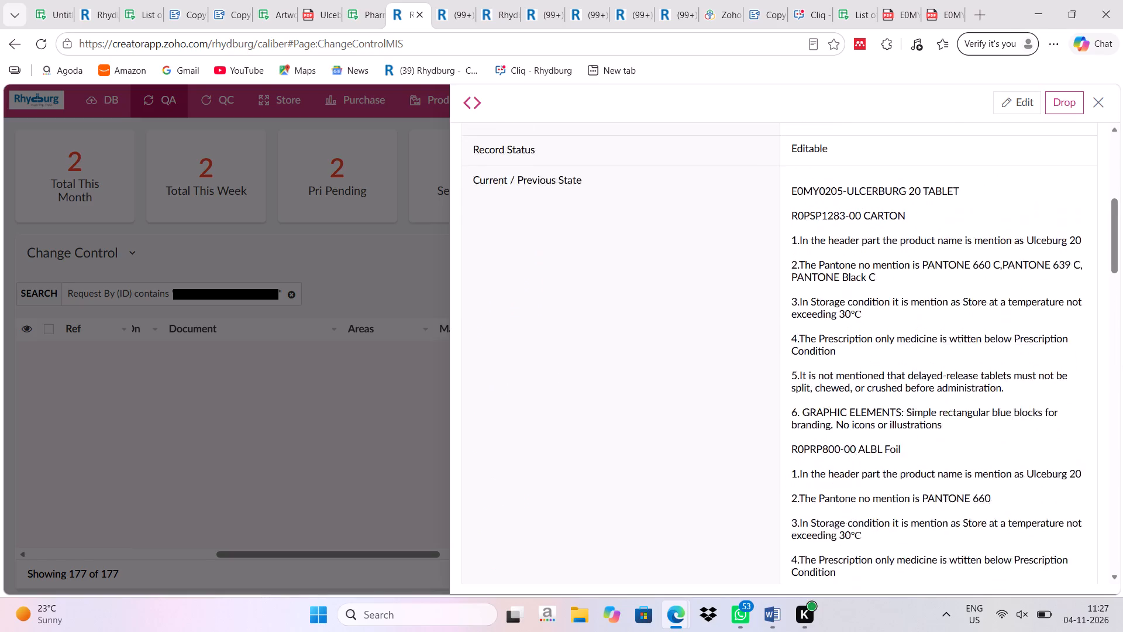
{"action": "left_click_drag", "start_coordinate": [791, 310], "coordinate": [886, 553]}
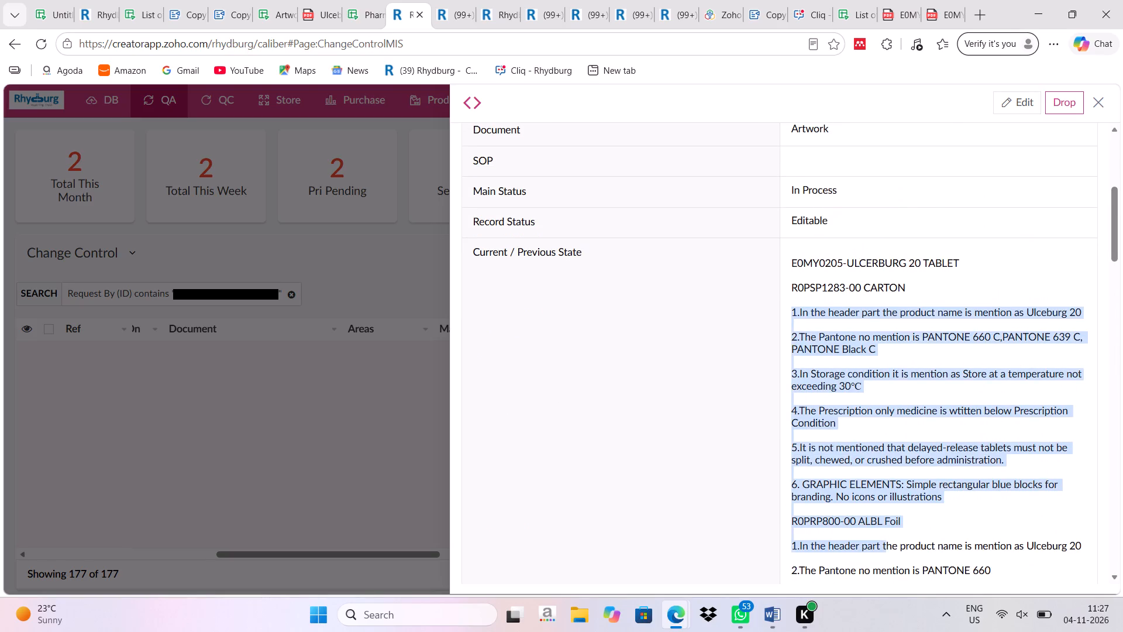
{"action": "left_click_drag", "start_coordinate": [886, 553], "coordinate": [904, 390]}
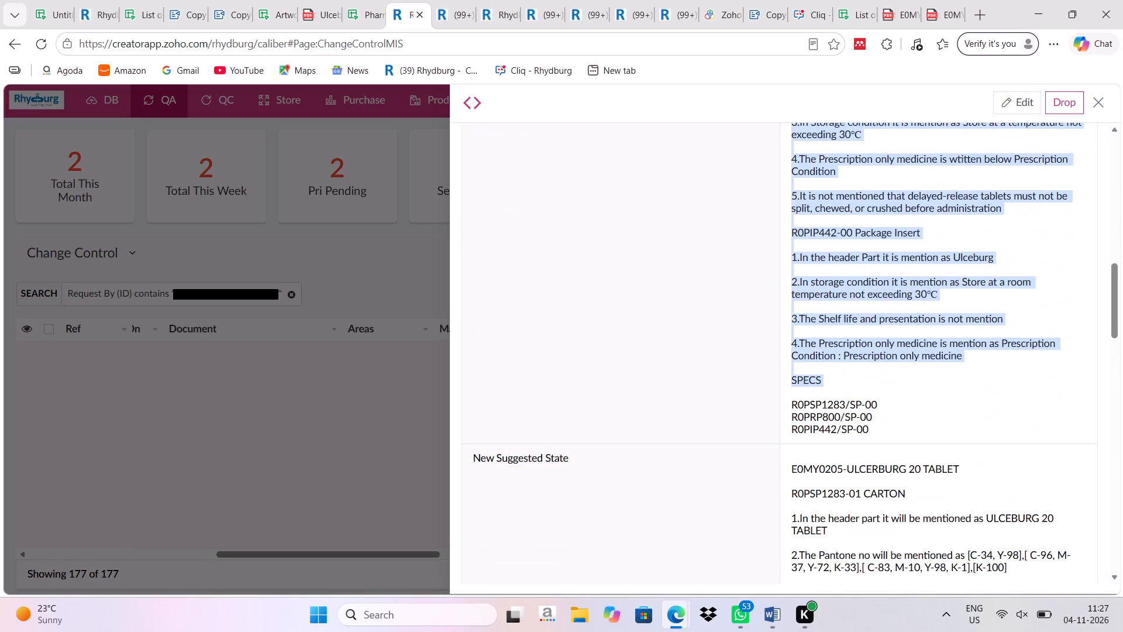
{"action": "left_click_drag", "start_coordinate": [904, 390], "coordinate": [967, 356]}
{"action": "left_click", "coordinate": [995, 304]}
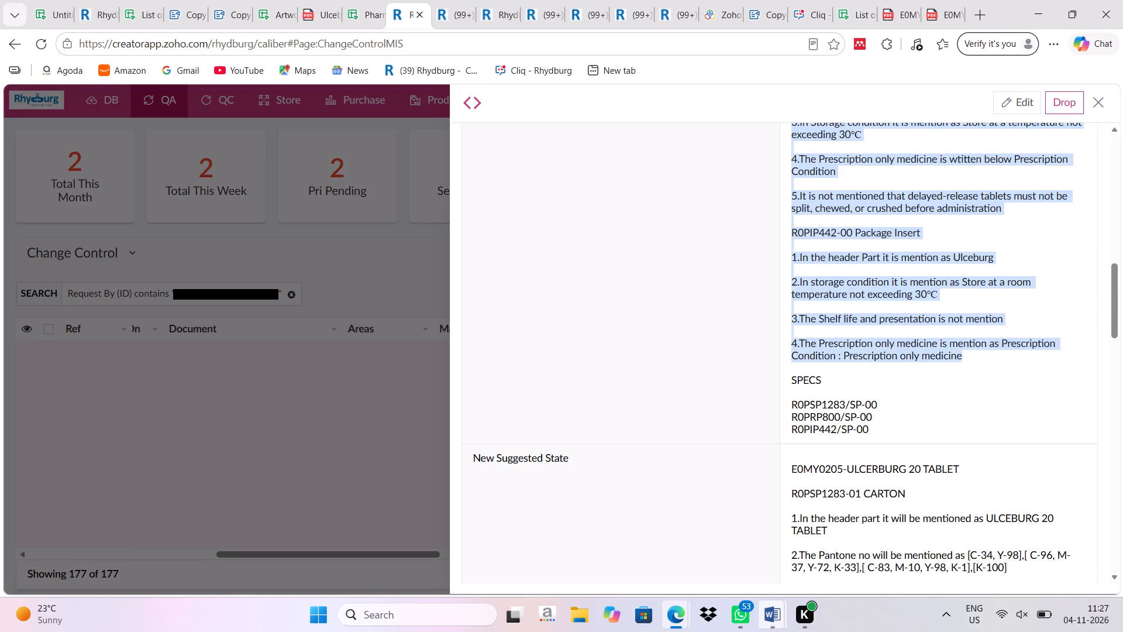
Review the ULCEBURG 40 TABLET artwork PDF from the package insert back to the carton's batch detail panel.
{"action": "left_click", "coordinate": [893, 16]}
{"action": "left_click", "coordinate": [934, 6]}
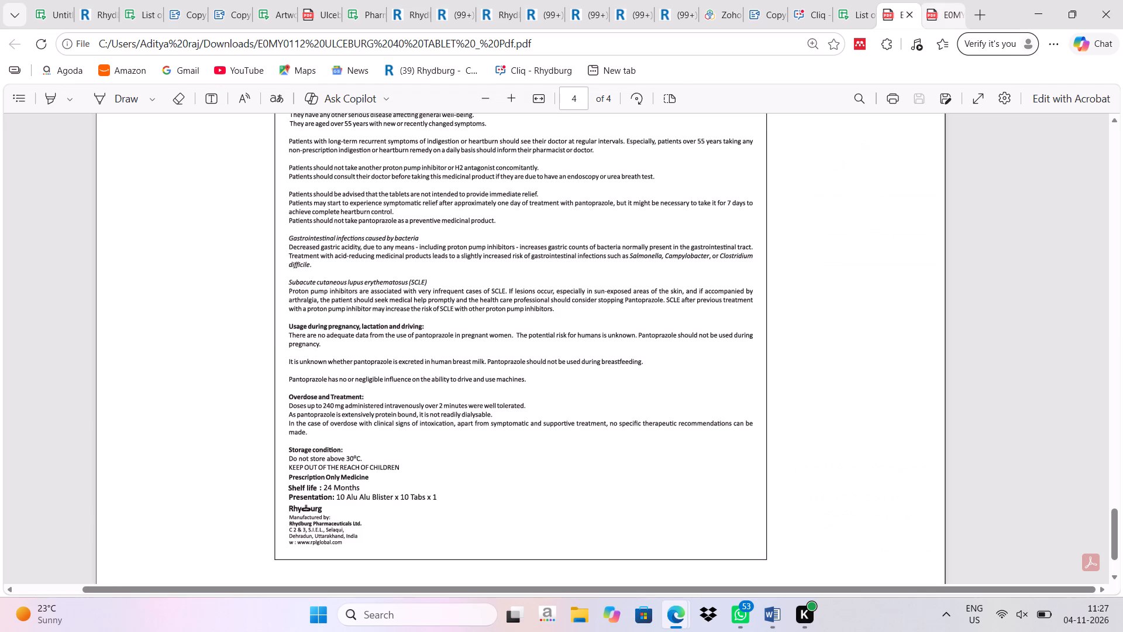
{"action": "scroll", "coordinate": [543, 284], "scroll_direction": "up", "scroll_amount": 6}
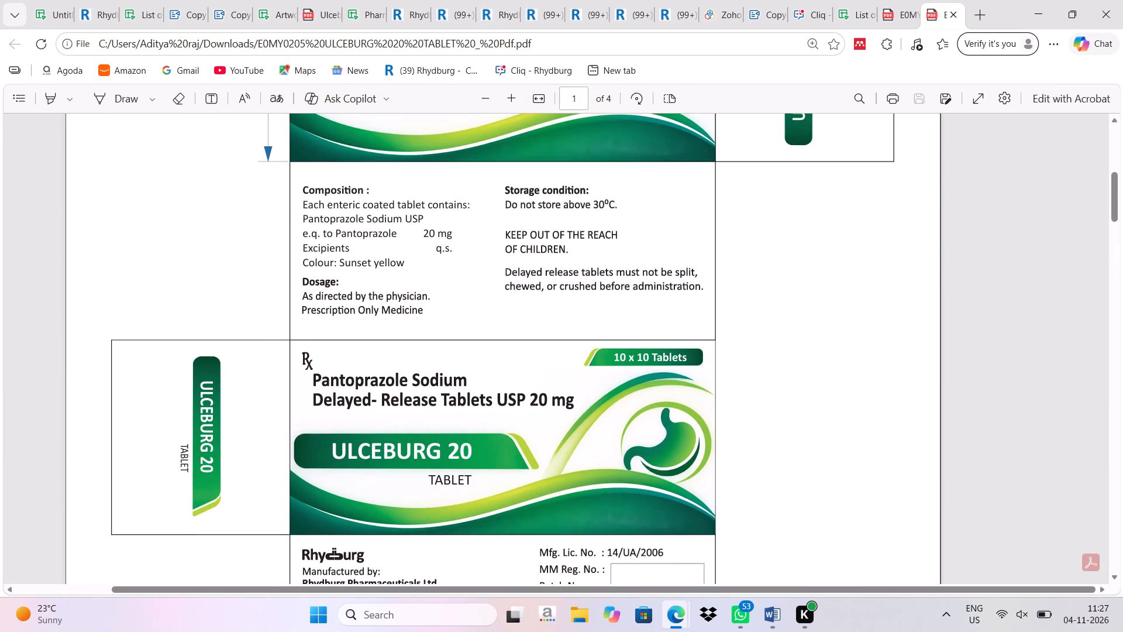
{"action": "left_click", "coordinate": [892, 13]}
{"action": "scroll", "coordinate": [794, 272], "scroll_direction": "up", "scroll_amount": 16}
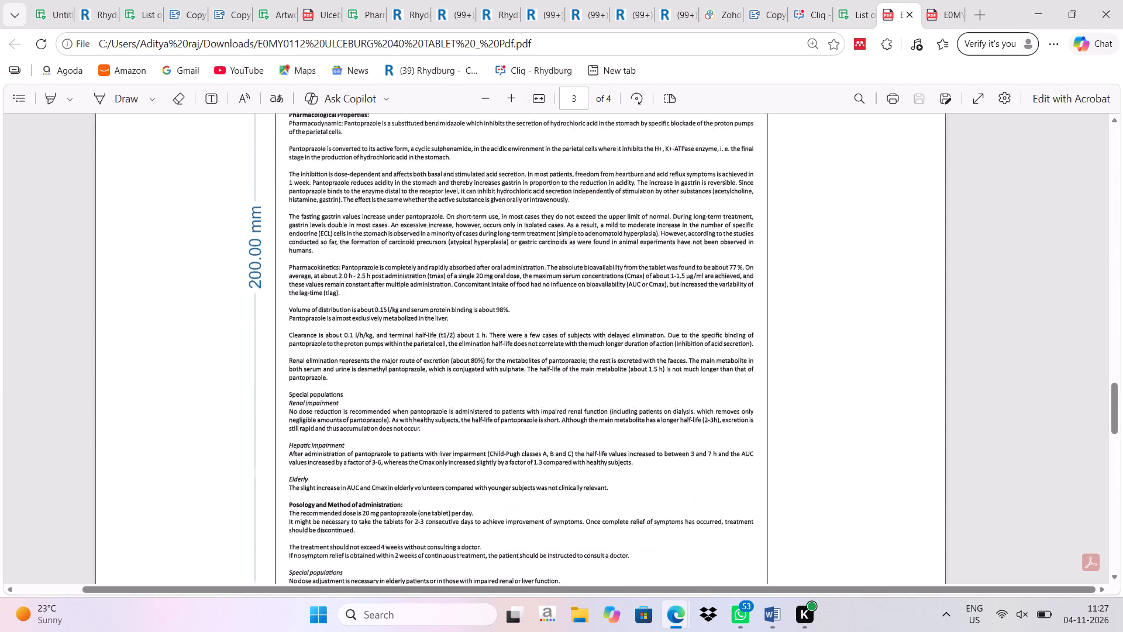
{"action": "scroll", "coordinate": [794, 272], "scroll_direction": "up", "scroll_amount": 16}
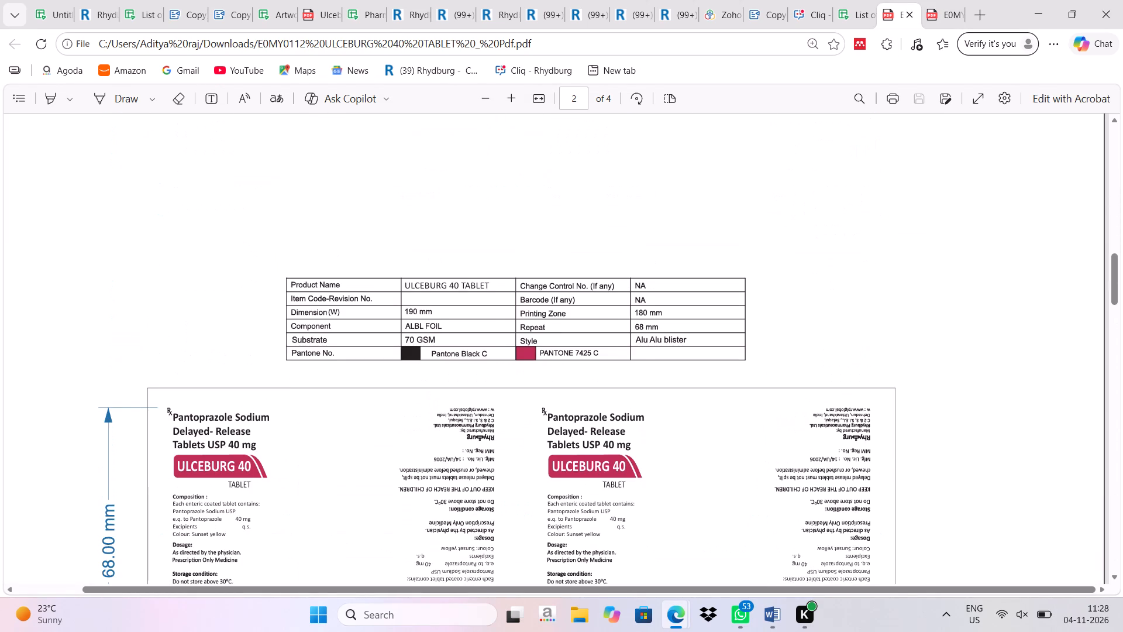
{"action": "scroll", "coordinate": [794, 272], "scroll_direction": "up", "scroll_amount": 1}
{"action": "scroll", "coordinate": [667, 492], "scroll_direction": "up", "scroll_amount": 7}
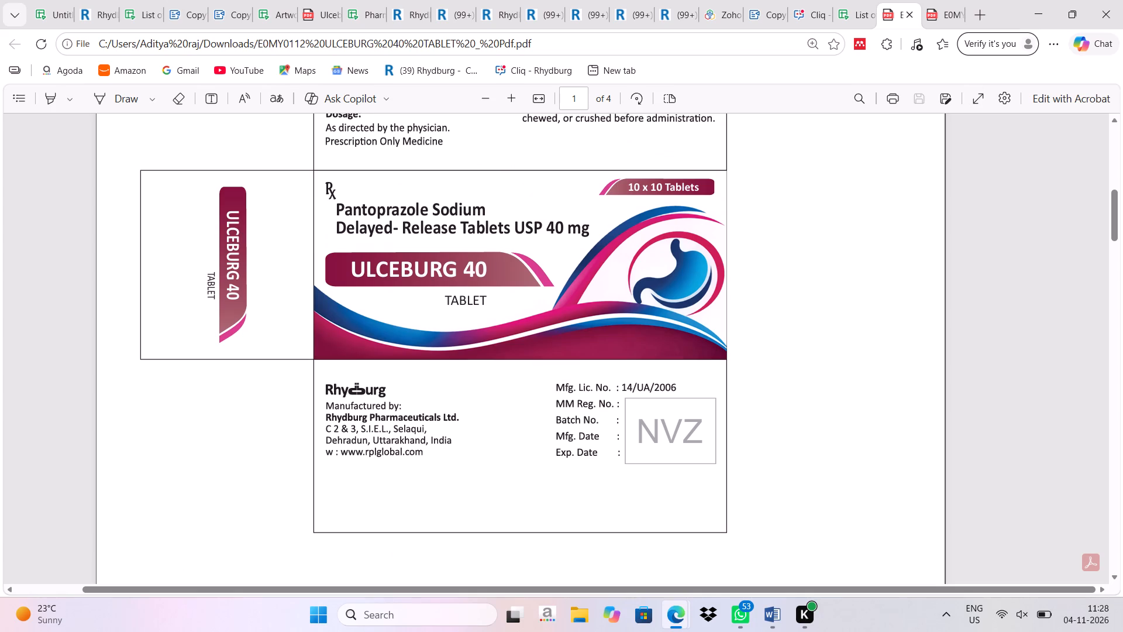
Restore the browser window to half size, switch to the Word document and paste the copied points below the Current column's Pantone entry.
{"action": "left_click", "coordinate": [1066, 13]}
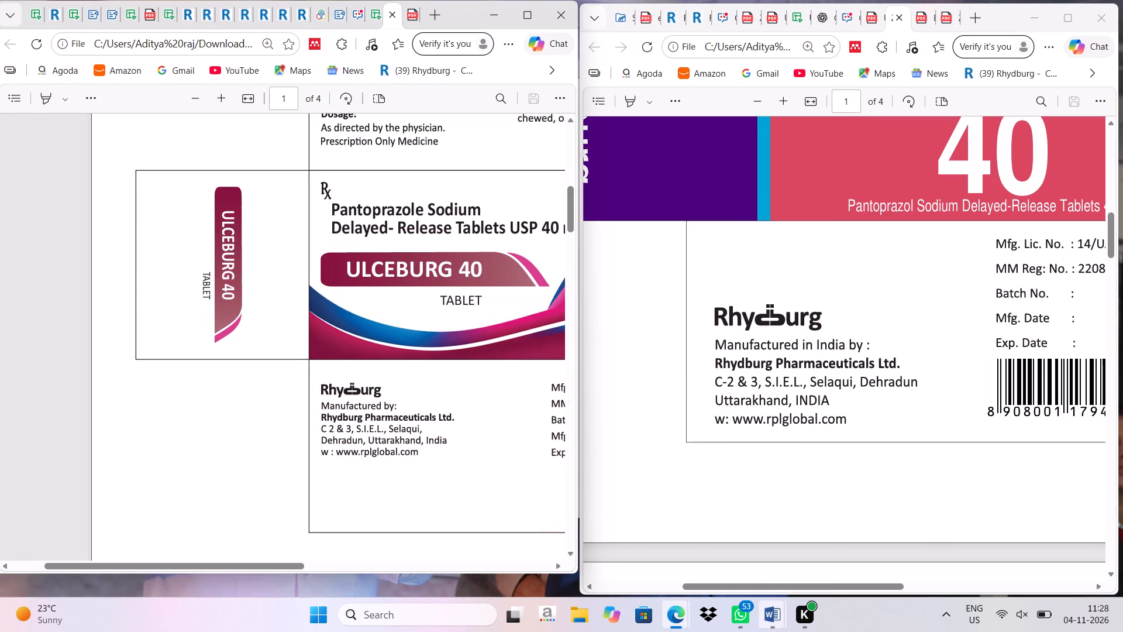
{"action": "left_click", "coordinate": [885, 544]}
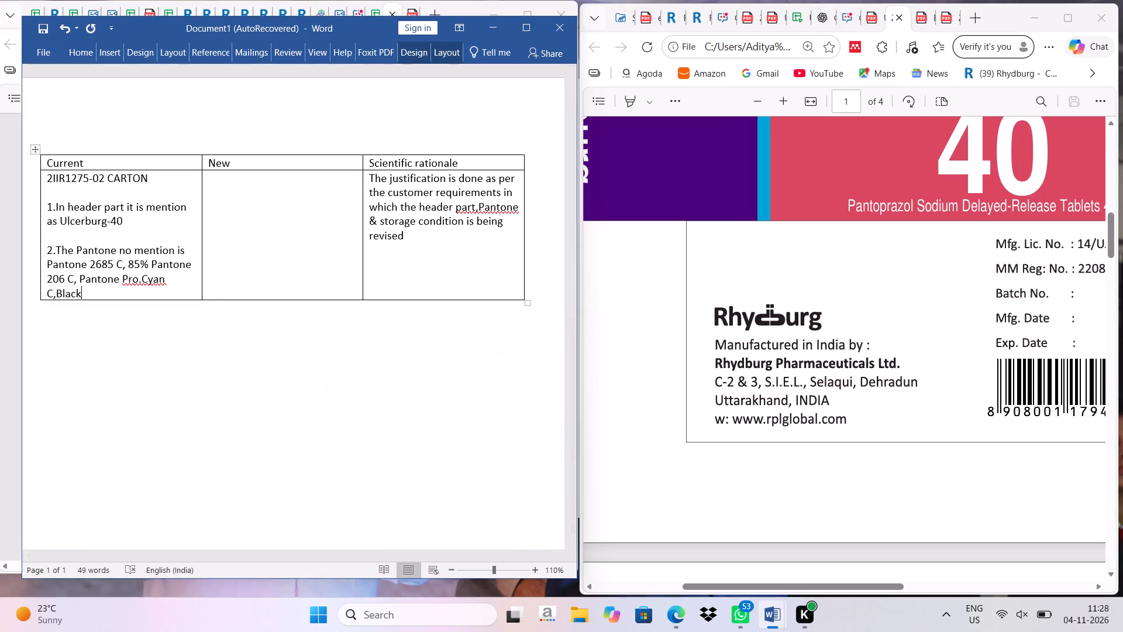
{"action": "key", "text": "Return"}
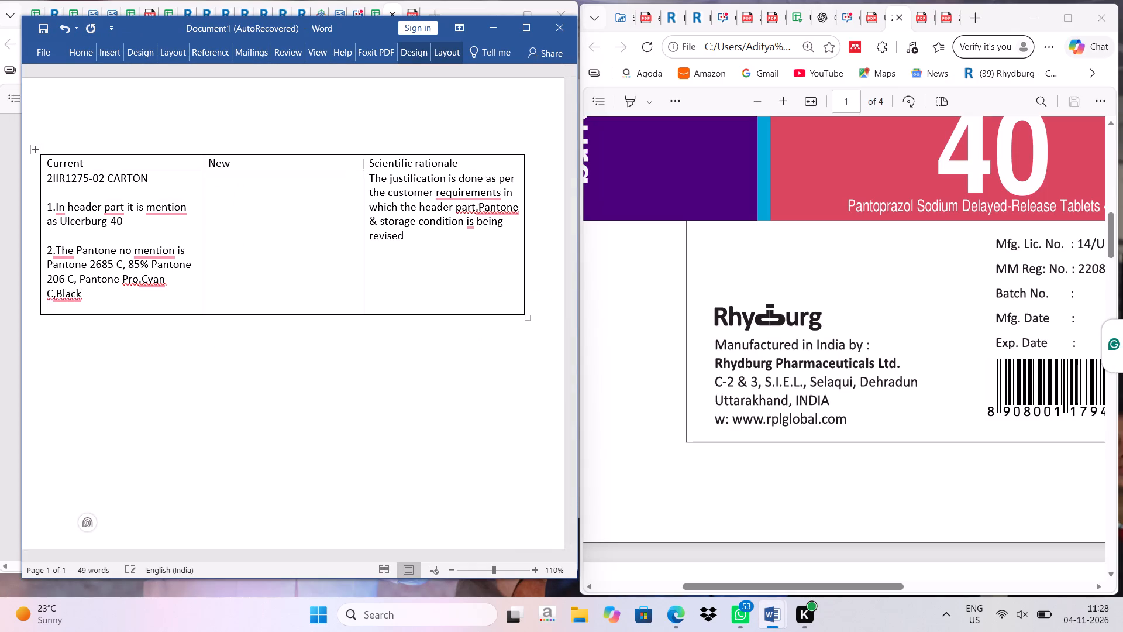
{"action": "key", "text": "Return"}
{"action": "key", "text": "ctrl+v"}
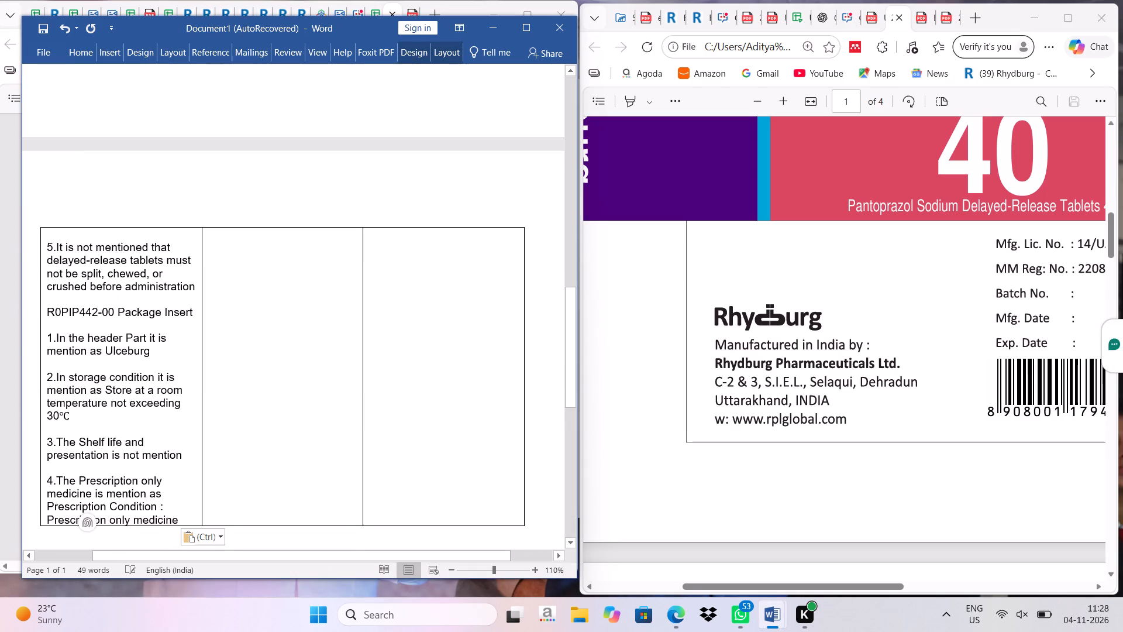
Delete the pasted carton points 1 and 2 about the Ulceburg 20 header and PANTONE 660 C, including the leftover blank lines.
{"action": "scroll", "coordinate": [120, 287], "scroll_direction": "up", "scroll_amount": 5}
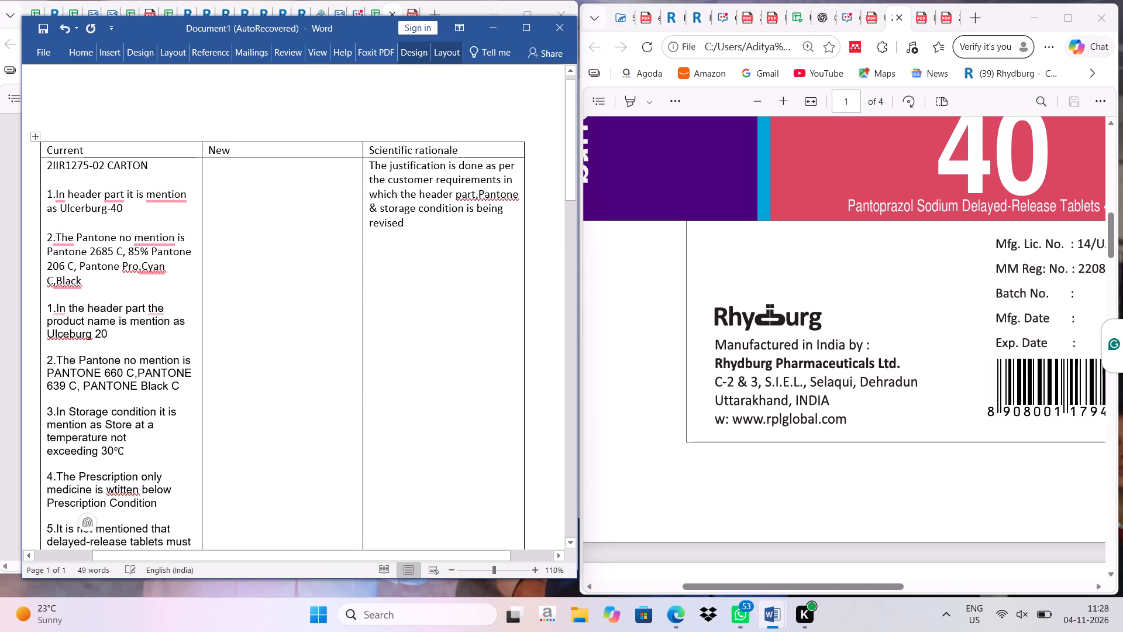
{"action": "left_click_drag", "start_coordinate": [108, 332], "coordinate": [102, 329]}
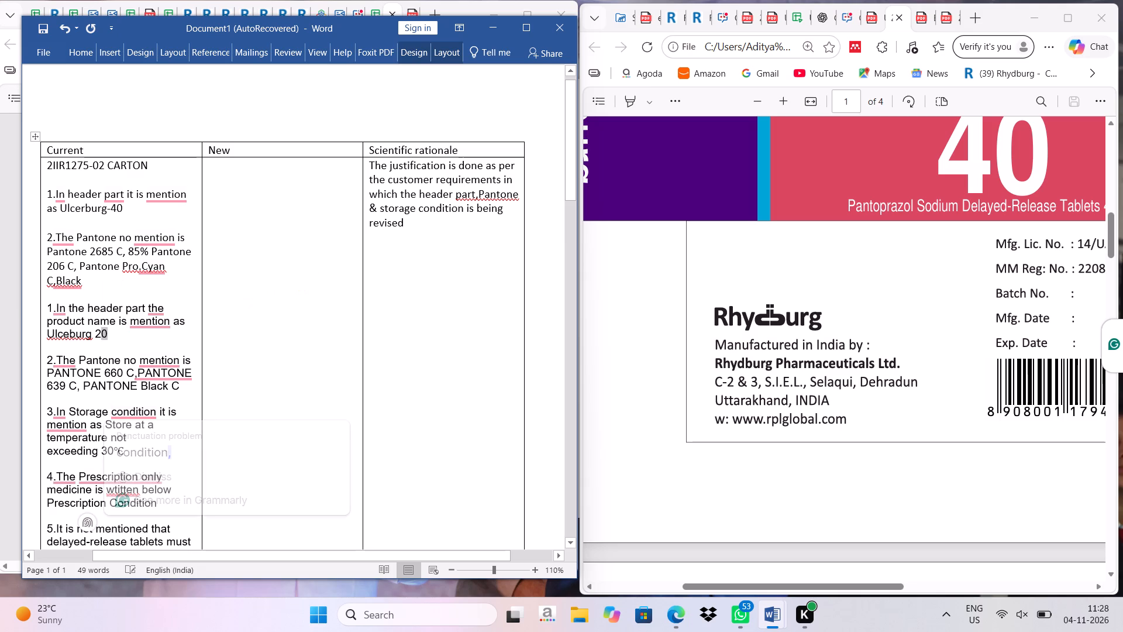
{"action": "left_click_drag", "start_coordinate": [180, 390], "coordinate": [42, 310]}
{"action": "key", "text": "Delete"}
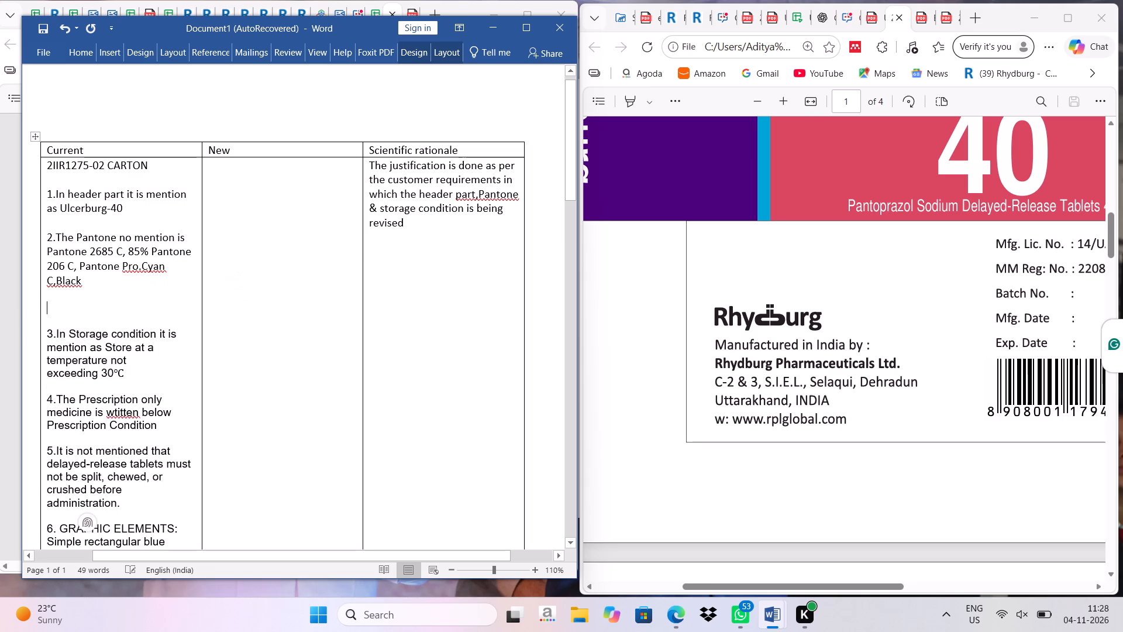
{"action": "key", "text": "BackSpace"}
{"action": "key", "text": "BackSpace"}
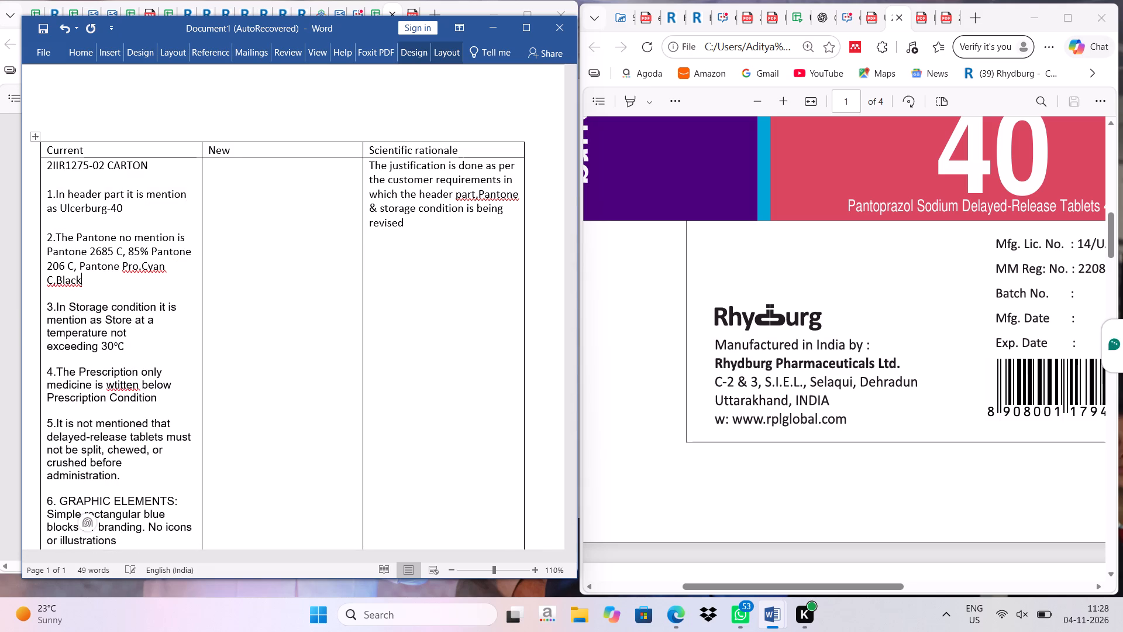
Replace the GRAPHIC ELEMENTS point in the Current column's carton section with "6.The NVZ area is not mention".
{"action": "scroll", "coordinate": [187, 400], "scroll_direction": "down", "scroll_amount": 2}
{"action": "left_click_drag", "start_coordinate": [149, 463], "coordinate": [91, 425]}
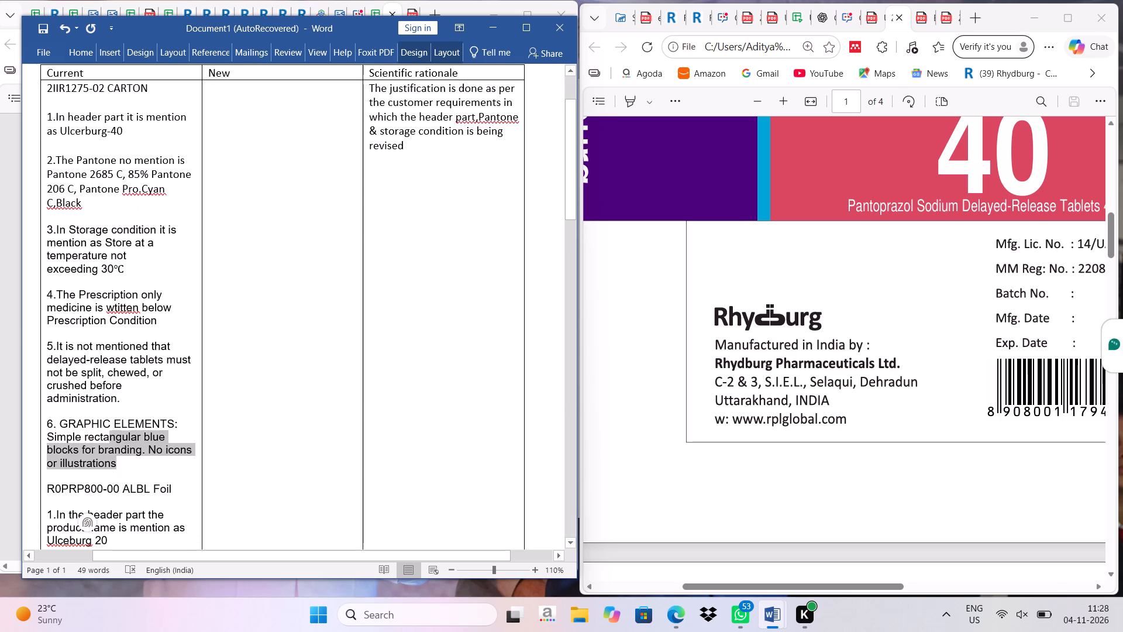
{"action": "left_click_drag", "start_coordinate": [91, 425], "coordinate": [42, 427]}
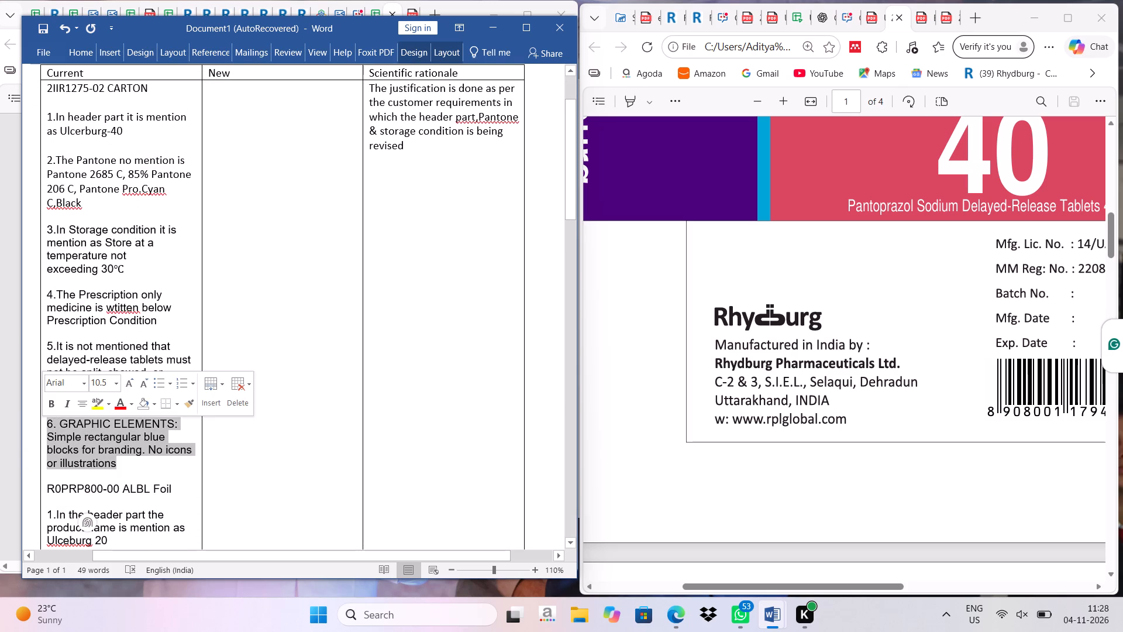
{"action": "key", "text": "Delete"}
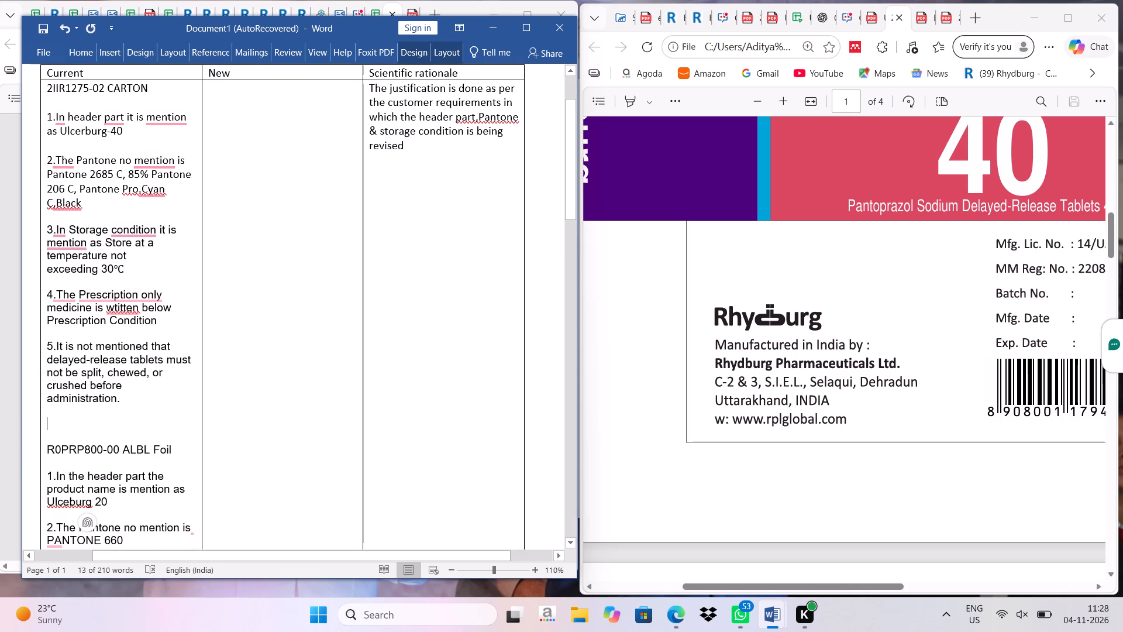
{"action": "scroll", "coordinate": [873, 386], "scroll_direction": "left", "scroll_amount": 1}
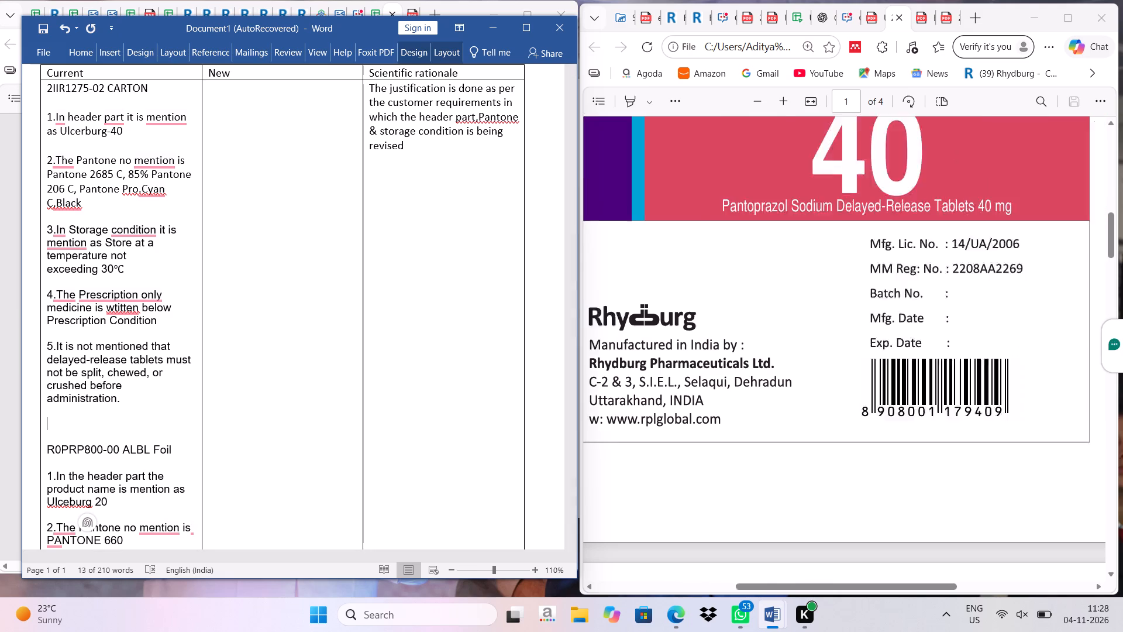
{"action": "scroll", "coordinate": [873, 386], "scroll_direction": "left", "scroll_amount": 1}
{"action": "type", "text": "6."}
{"action": "type", "text": "The N"}
{"action": "key", "text": "shift+v"}
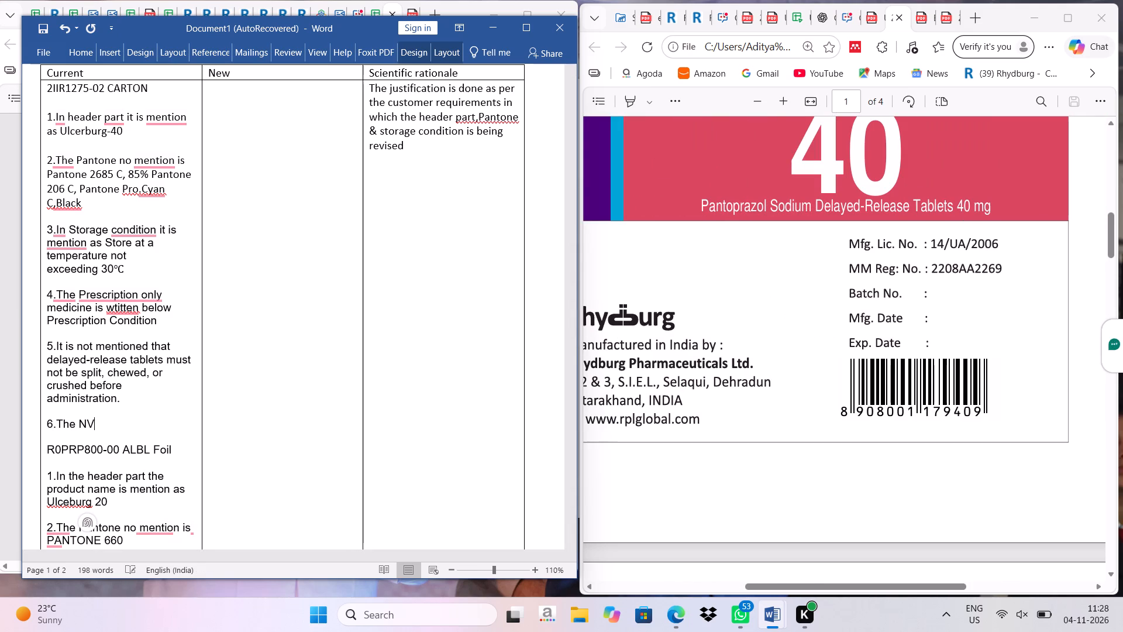
{"action": "type", "text": "Z area is not mention"}
{"action": "key", "text": "space"}
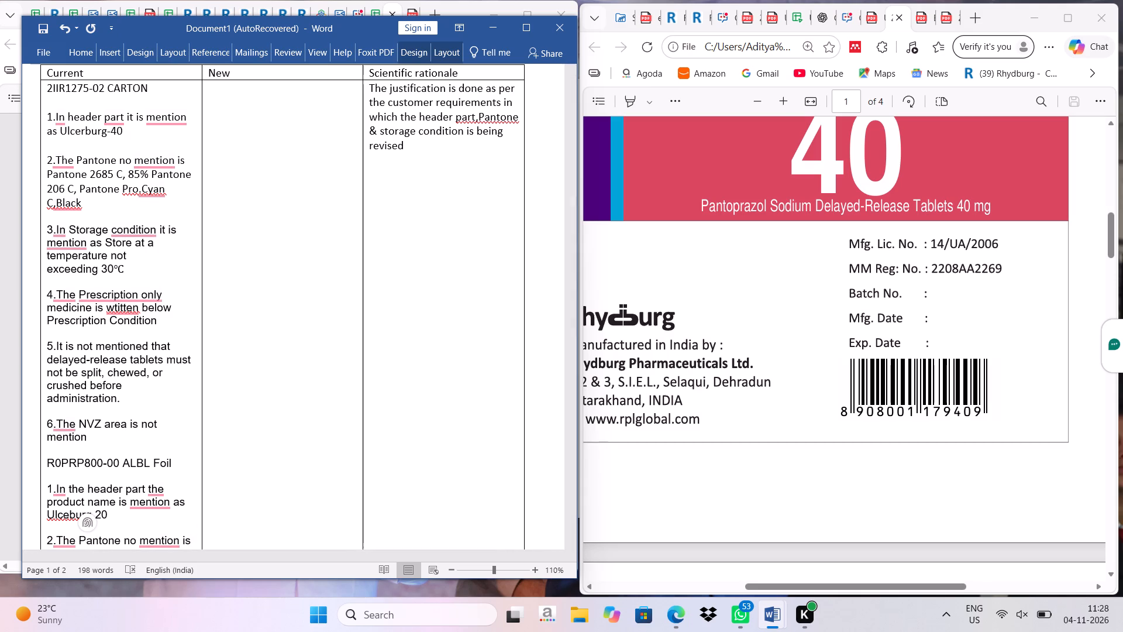
Replace the item code in the Current column's ALBL Foil heading with 2IIR1274-02, taken from the Ulceburg-40 foil artwork.
{"action": "scroll", "coordinate": [783, 334], "scroll_direction": "down", "scroll_amount": 5}
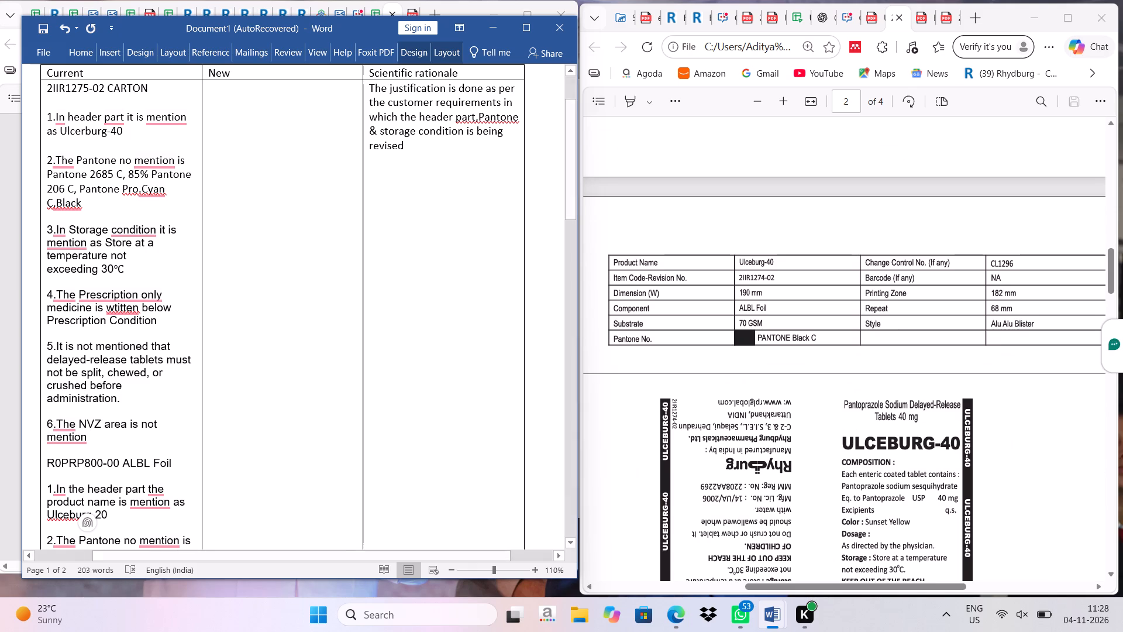
{"action": "left_click", "coordinate": [740, 275]}
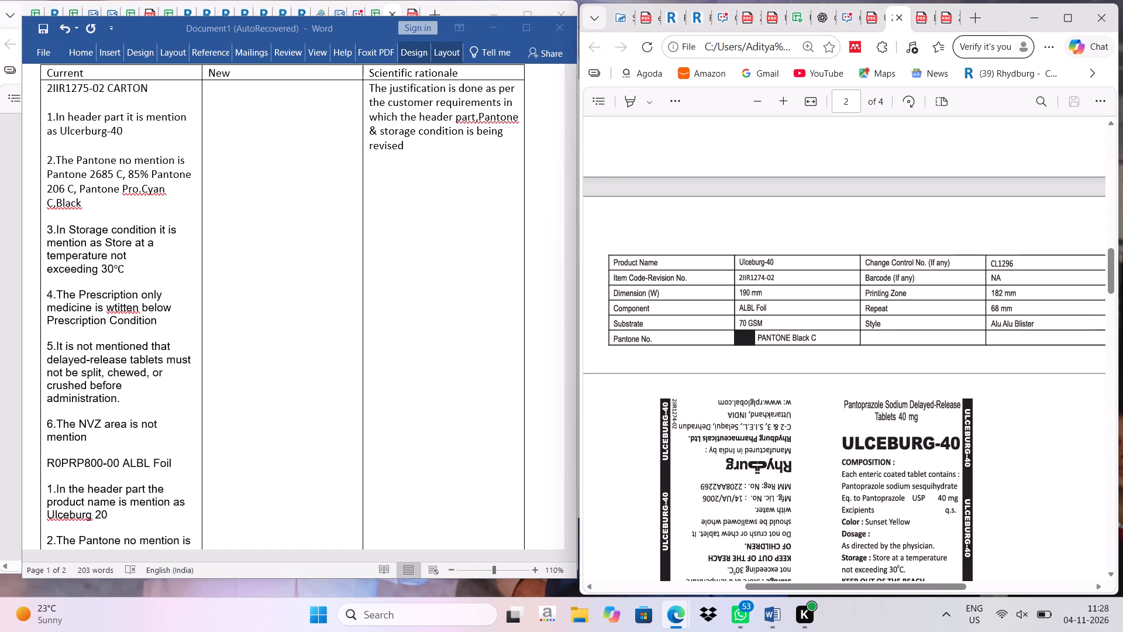
{"action": "left_click", "coordinate": [122, 459]}
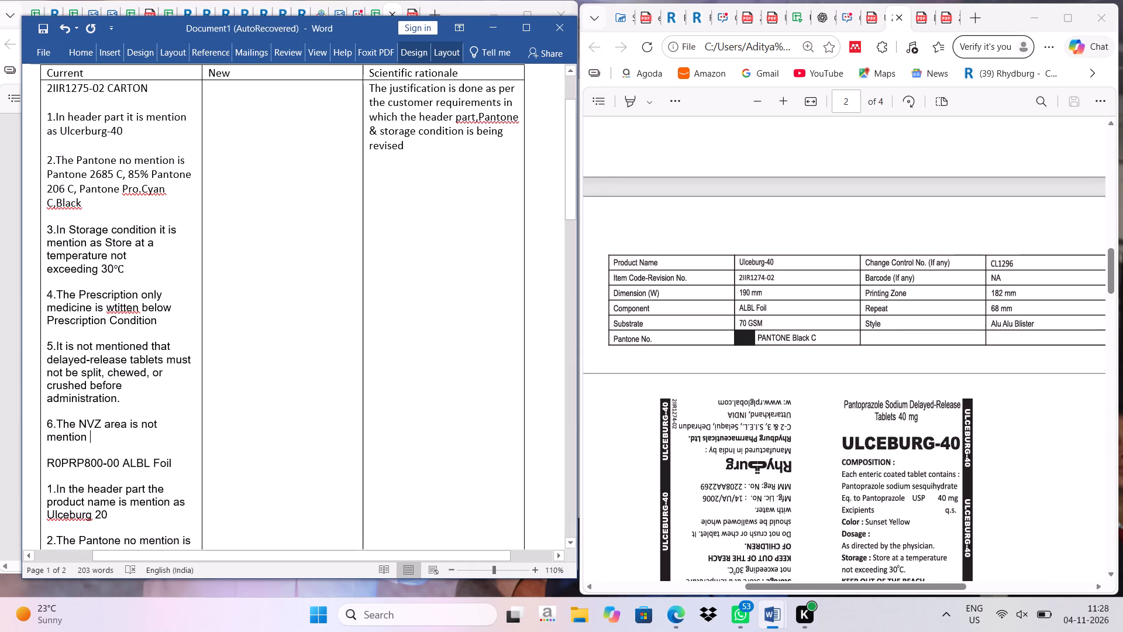
{"action": "left_click_drag", "start_coordinate": [118, 463], "coordinate": [37, 462]}
{"action": "key", "text": "BackSpace"}
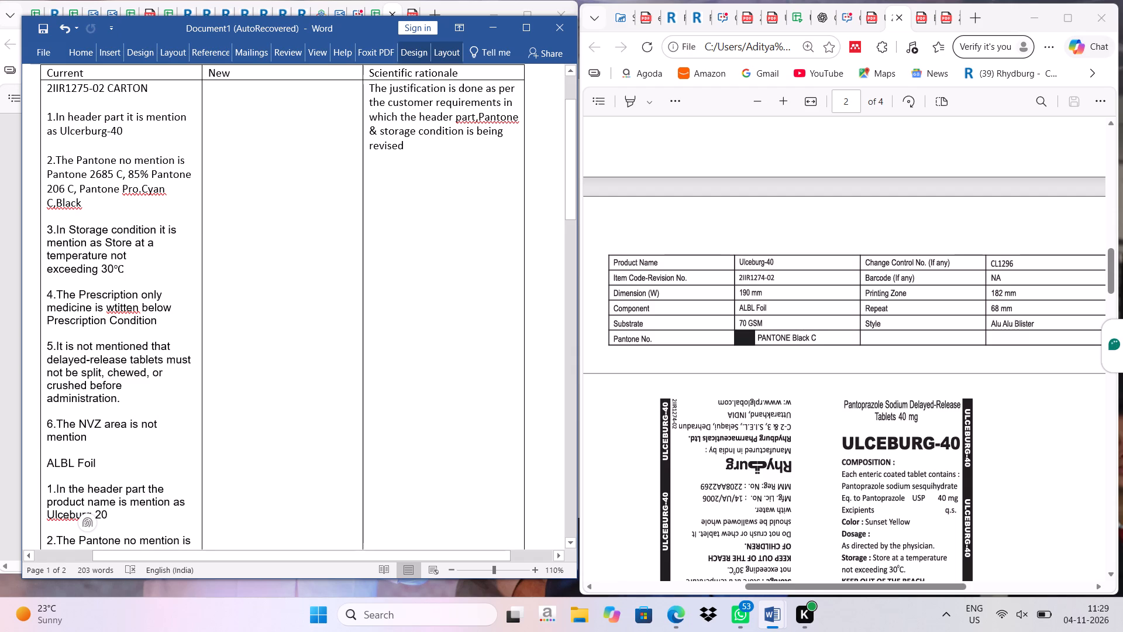
{"action": "key", "text": "2"}
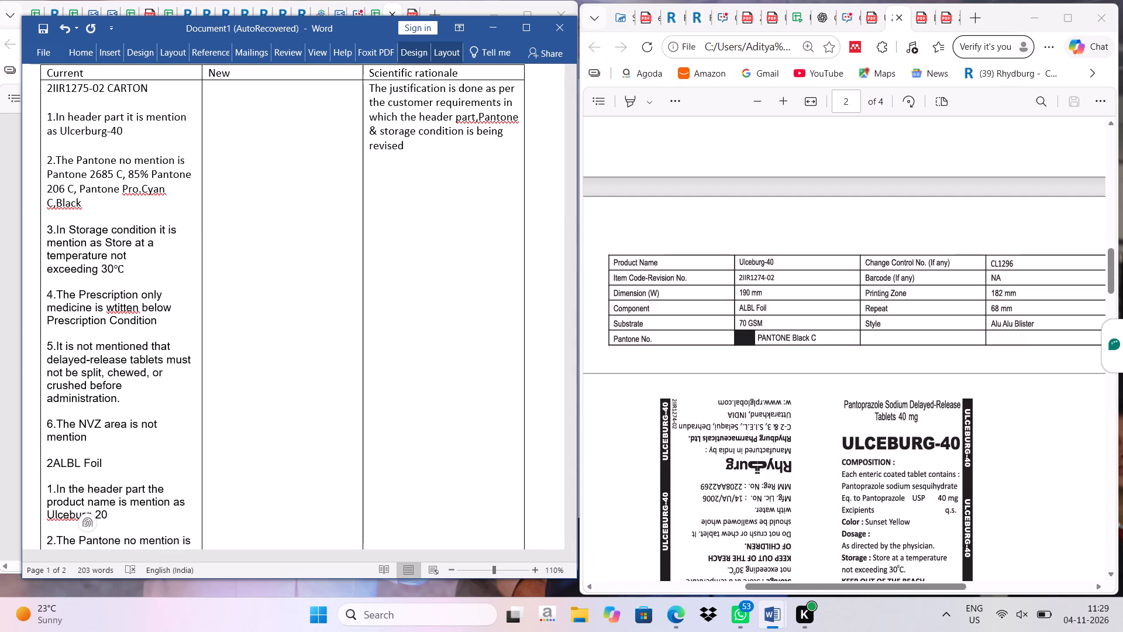
{"action": "type", "text": "II"}
{"action": "key", "text": "shift+r"}
{"action": "type", "text": "1274"}
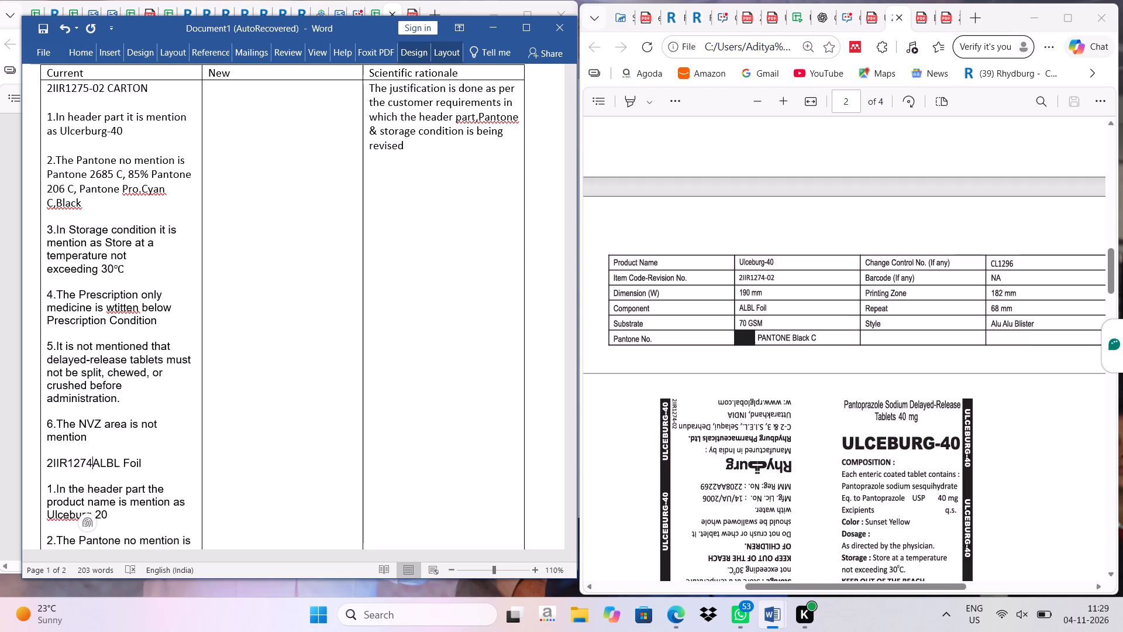
{"action": "key", "text": "minus"}
{"action": "type", "text": "02"}
{"action": "key", "text": "space"}
{"action": "scroll", "coordinate": [104, 428], "scroll_direction": "down", "scroll_amount": 1}
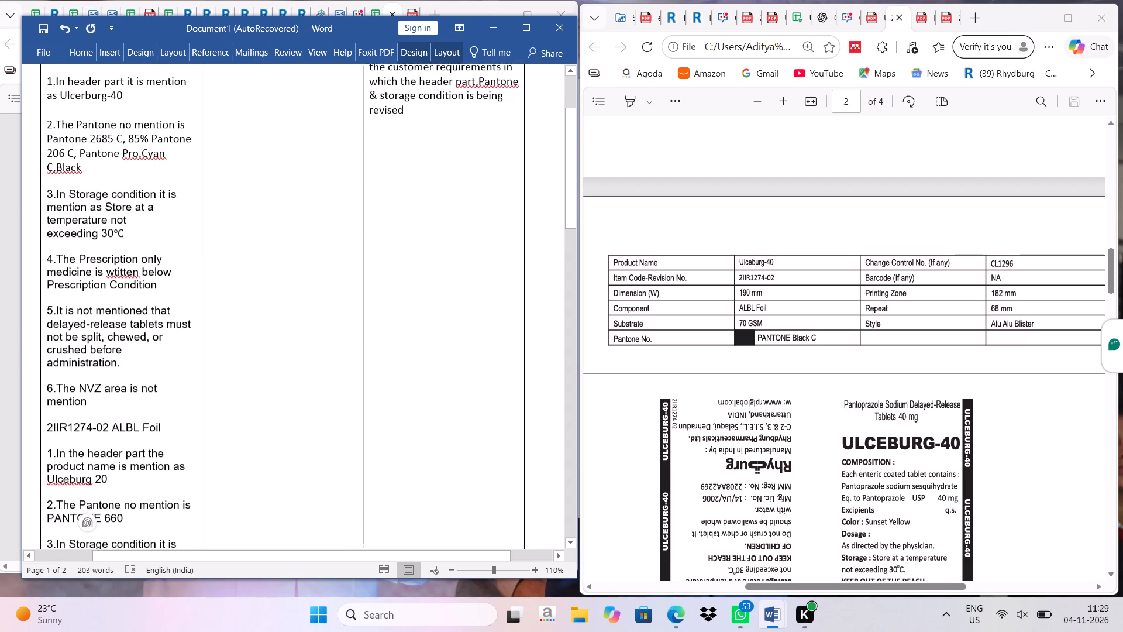
Replace points 1 to 5 under the Current column's ALBL Foil heading with a copy of carton points 1 to 5.
{"action": "scroll", "coordinate": [104, 415], "scroll_direction": "up", "scroll_amount": 4}
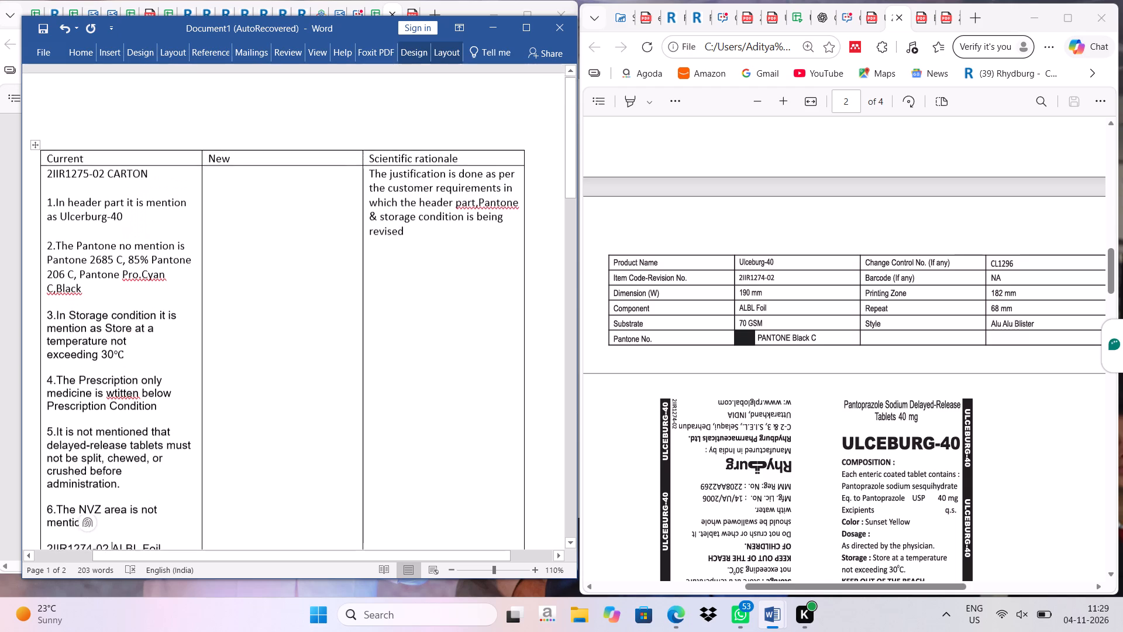
{"action": "left_click_drag", "start_coordinate": [47, 203], "coordinate": [83, 405]}
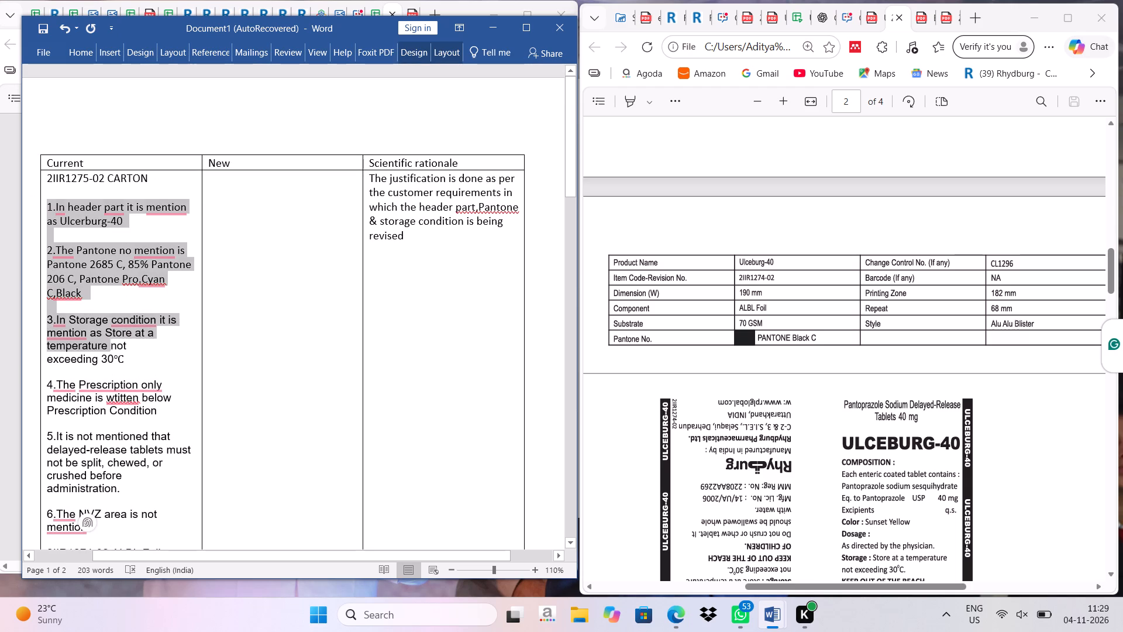
{"action": "left_click_drag", "start_coordinate": [83, 405], "coordinate": [124, 496]}
{"action": "right_click", "coordinate": [100, 466]}
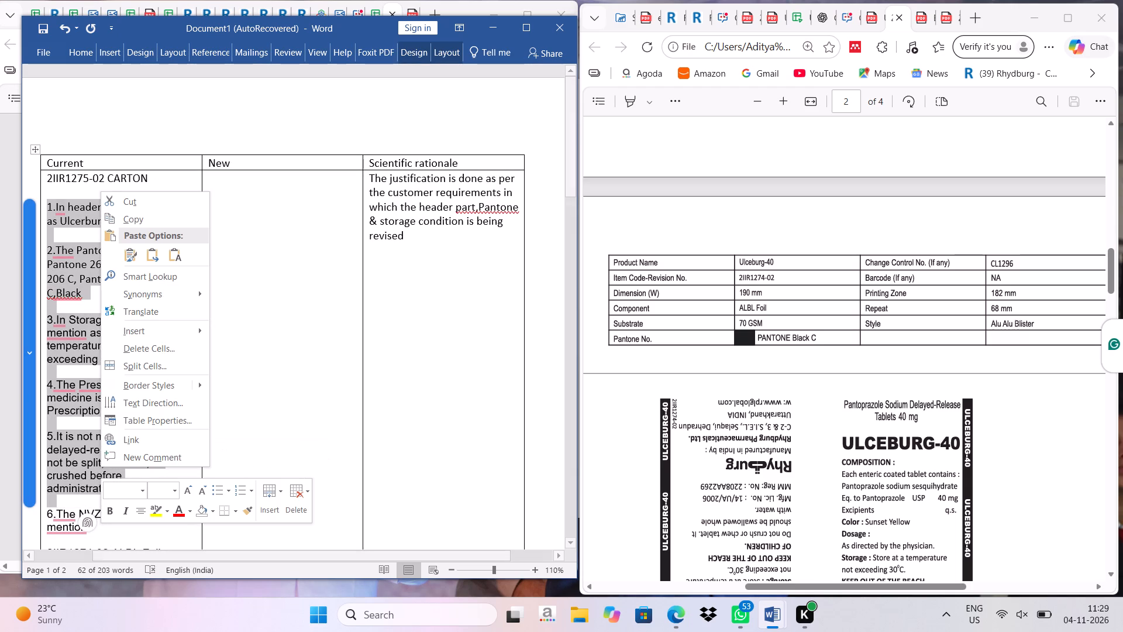
{"action": "left_click", "coordinate": [133, 223]}
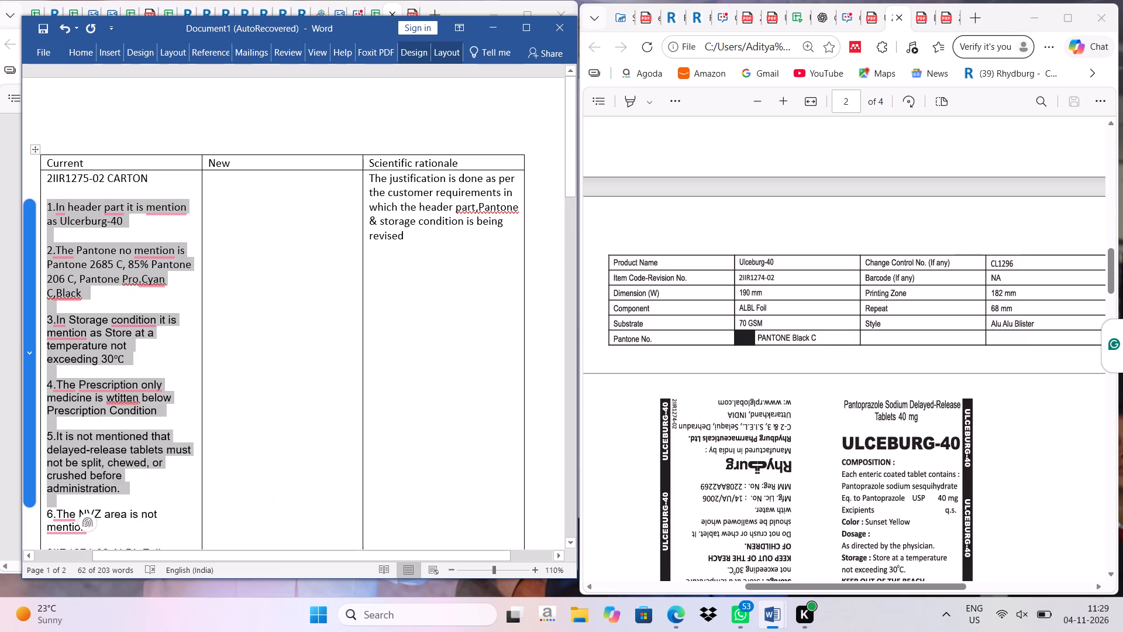
{"action": "scroll", "coordinate": [366, 324], "scroll_direction": "down", "scroll_amount": 6}
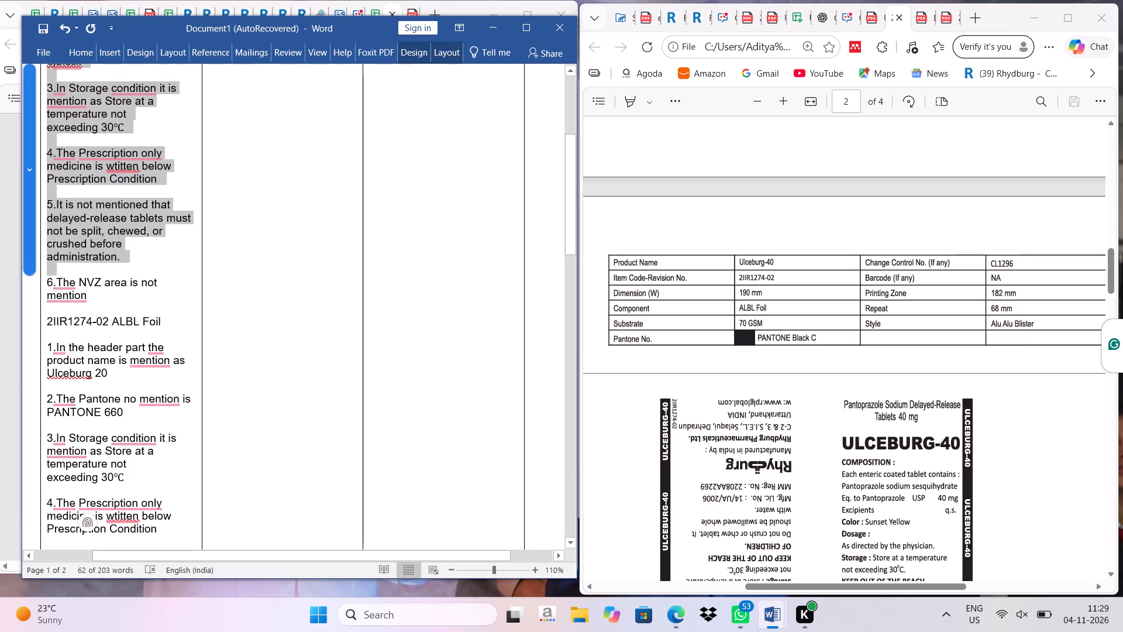
{"action": "left_click_drag", "start_coordinate": [47, 345], "coordinate": [105, 541]}
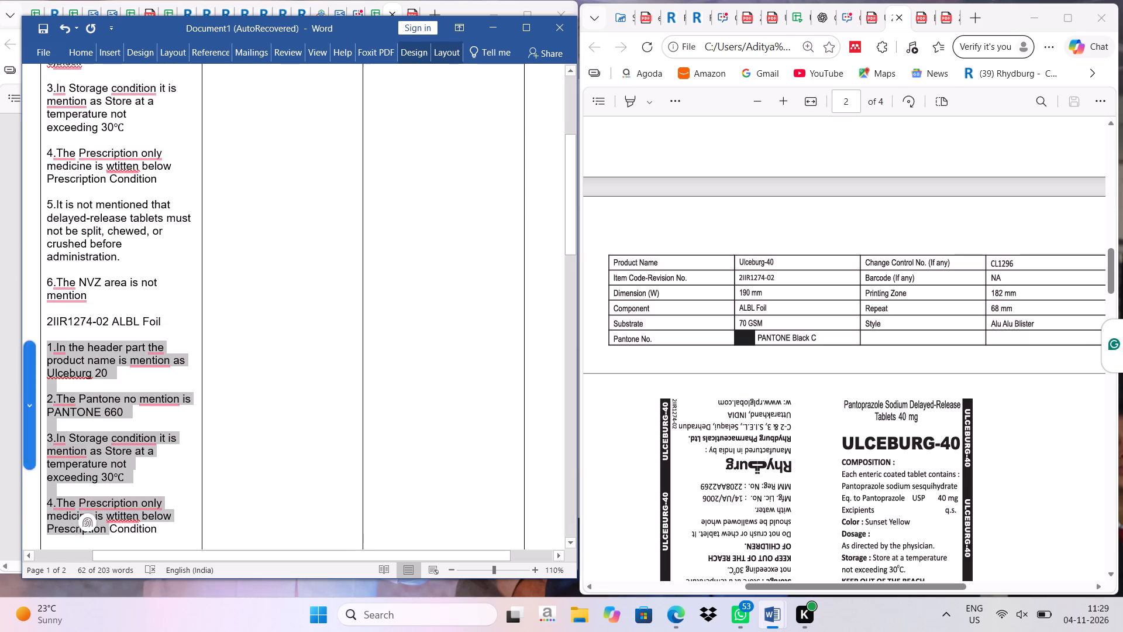
{"action": "left_click_drag", "start_coordinate": [105, 541], "coordinate": [151, 377]}
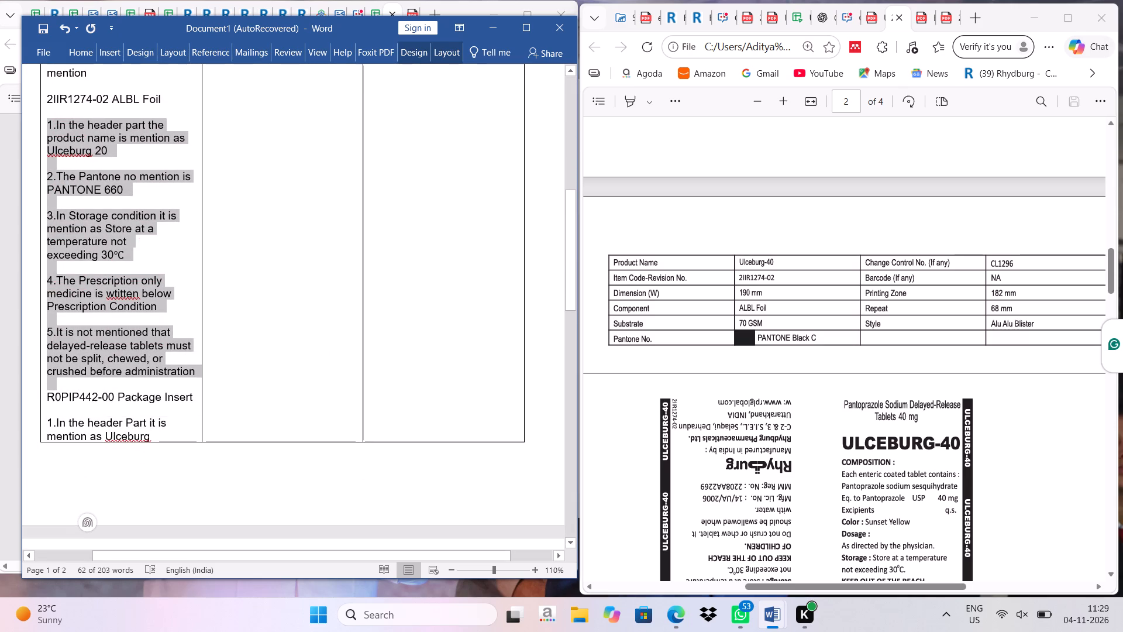
{"action": "left_click_drag", "start_coordinate": [151, 377], "coordinate": [173, 382]}
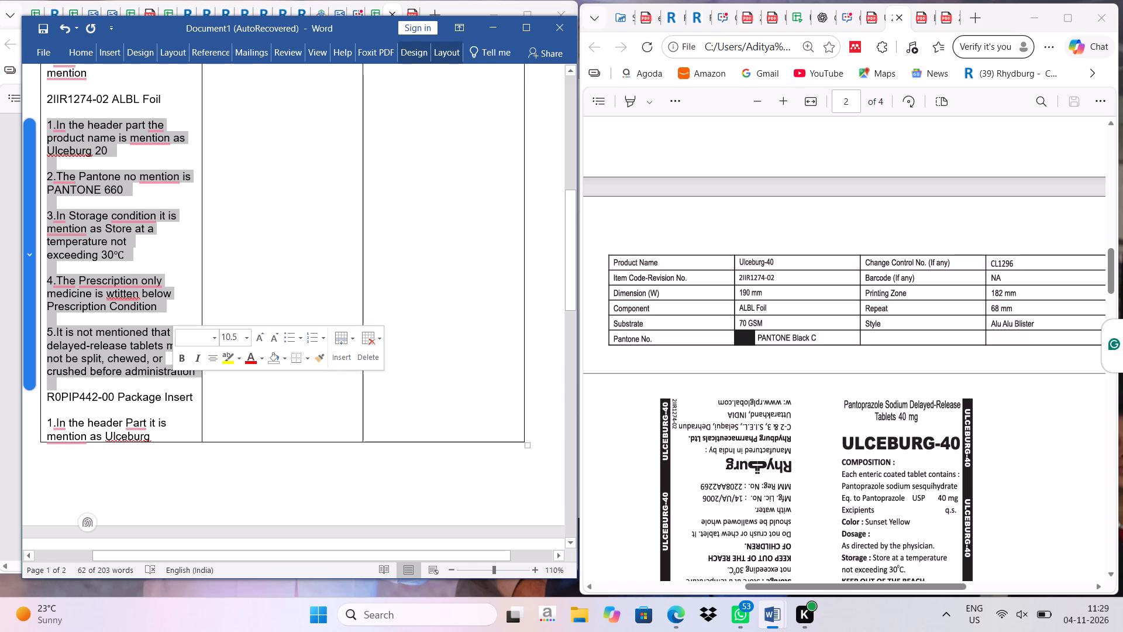
{"action": "key", "text": "ctrl+v"}
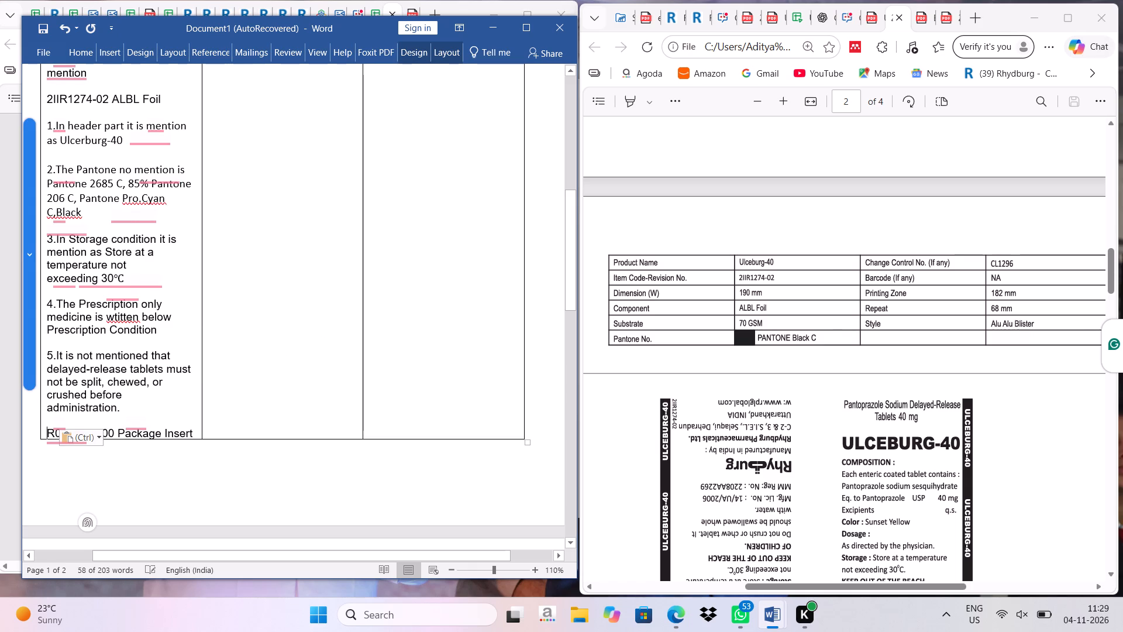
Replace the item code in the Current column's Package Insert heading with 2HIR62-01, taken from the Ulceburg 40 insert artwork.
{"action": "left_click", "coordinate": [758, 441]}
{"action": "scroll", "coordinate": [776, 430], "scroll_direction": "down", "scroll_amount": 10}
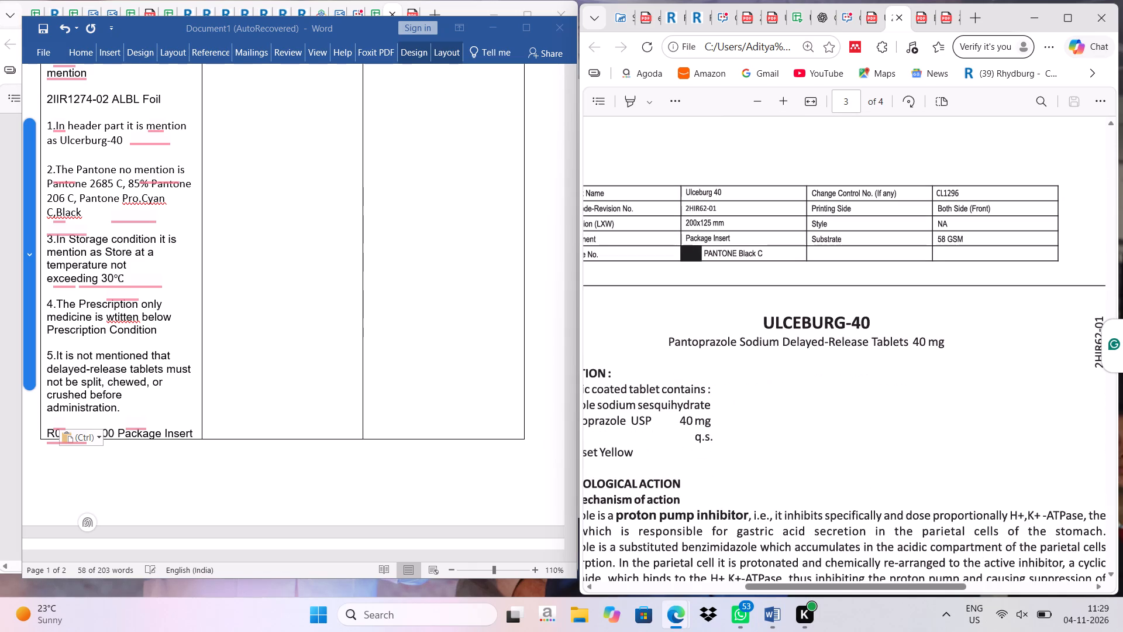
{"action": "left_click_drag", "start_coordinate": [685, 191], "coordinate": [696, 195]}
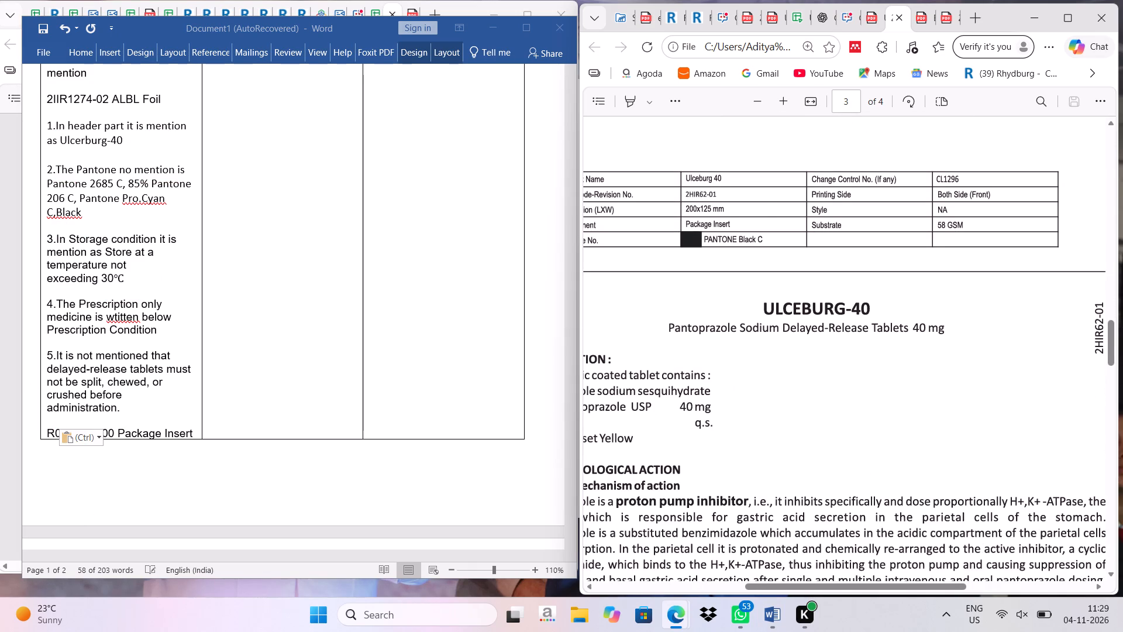
{"action": "left_click", "coordinate": [124, 414]}
{"action": "left_click", "coordinate": [112, 429]}
{"action": "scroll", "coordinate": [128, 391], "scroll_direction": "down", "scroll_amount": 2}
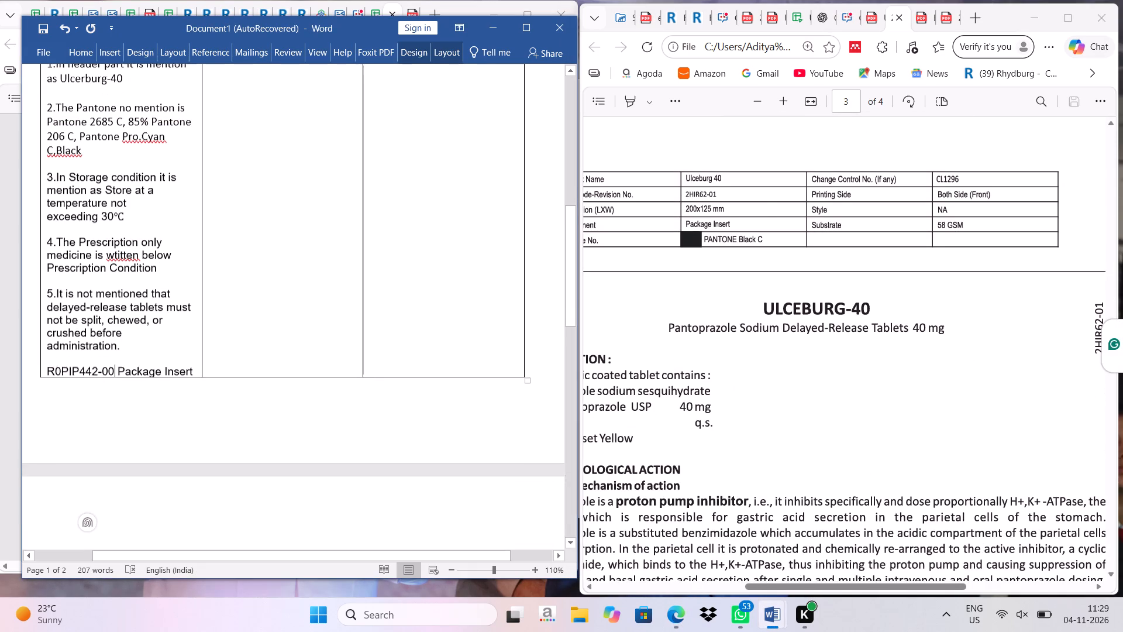
{"action": "left_click", "coordinate": [124, 355]}
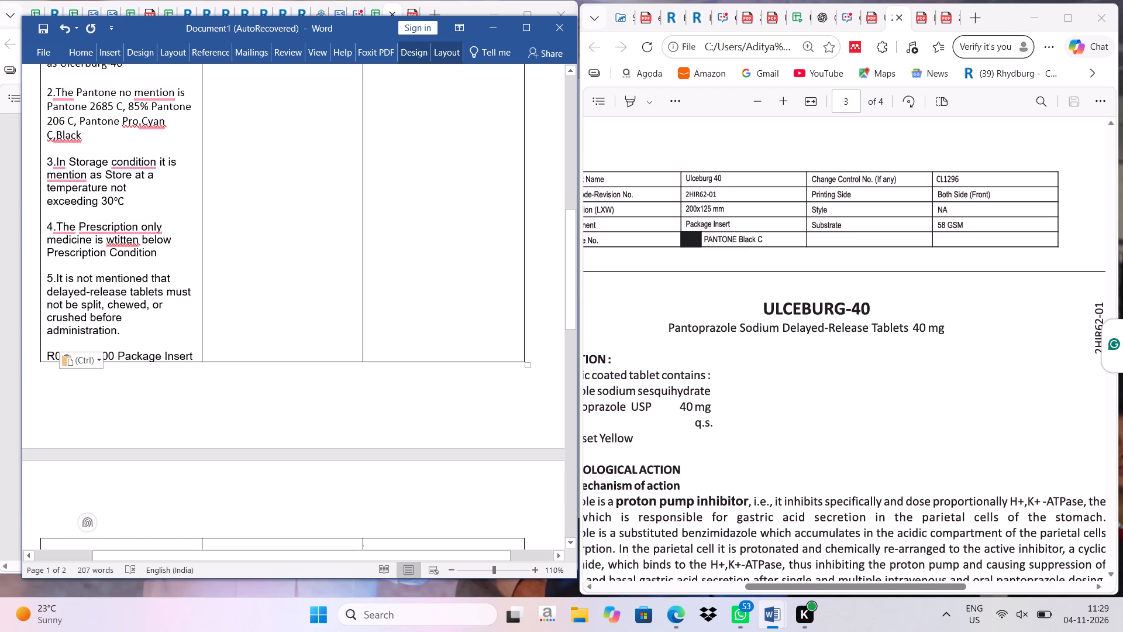
{"action": "key", "text": "Left"}
{"action": "key", "text": "Left"}
{"action": "key", "text": "BackSpace"}
{"action": "key", "text": "1"}
{"action": "key", "text": "Left"}
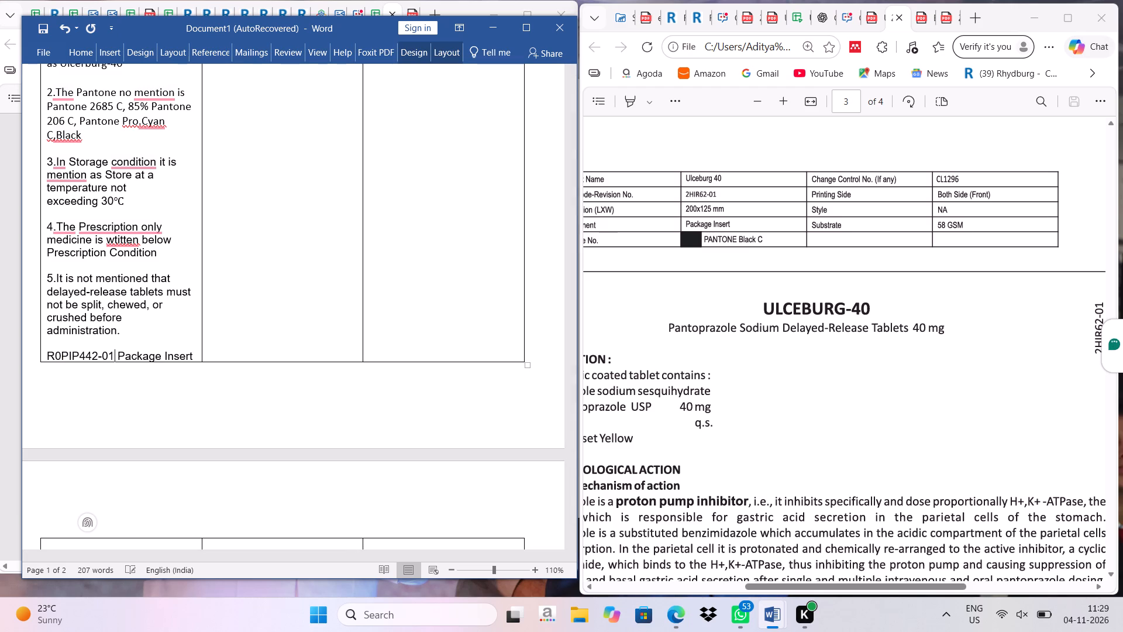
{"action": "key", "text": "Left"}
{"action": "key", "text": "Left"}
{"action": "key", "text": "BackSpace"}
{"action": "key", "text": "BackSpace"}
{"action": "key", "text": "BackSpace"}
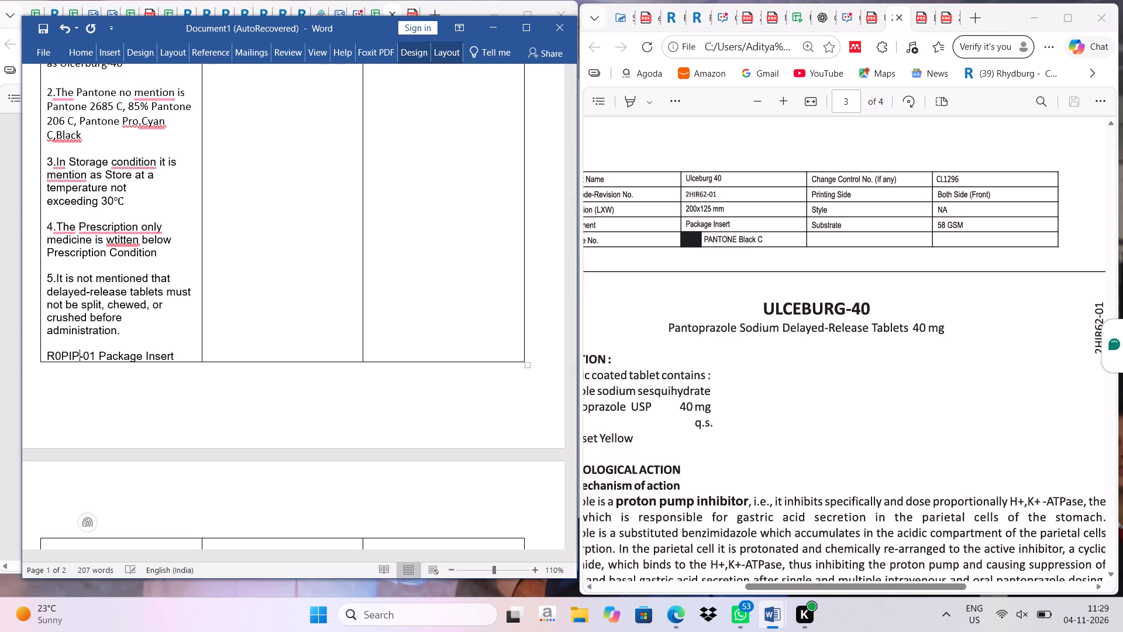
{"action": "key", "text": "BackSpace"}
{"action": "key", "text": "BackSpace"}
{"action": "key", "text": "BackSpace"}
{"action": "key", "text": "BackSpace"}
{"action": "key", "text": "BackSpace"}
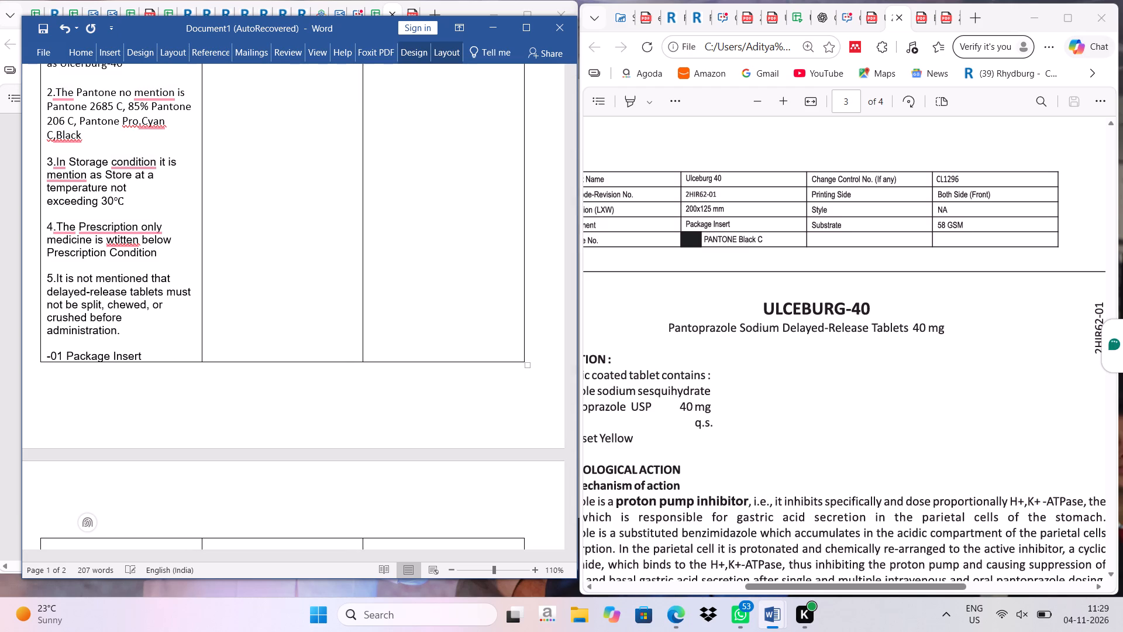
{"action": "key", "text": "2"}
{"action": "type", "text": "HI"}
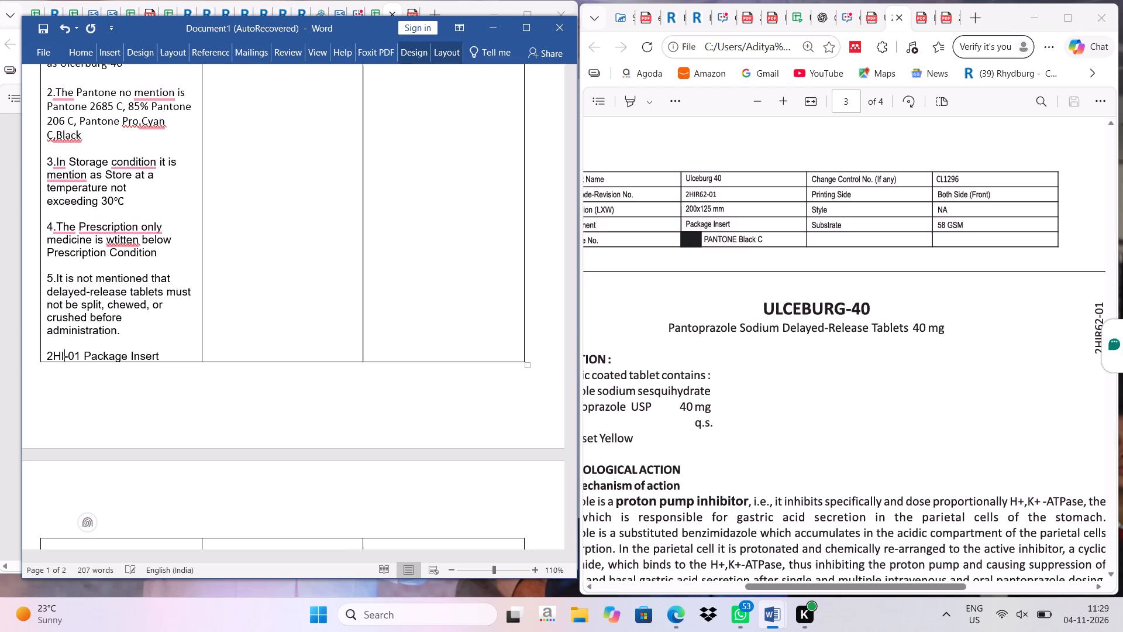
{"action": "type", "text": "R62"}
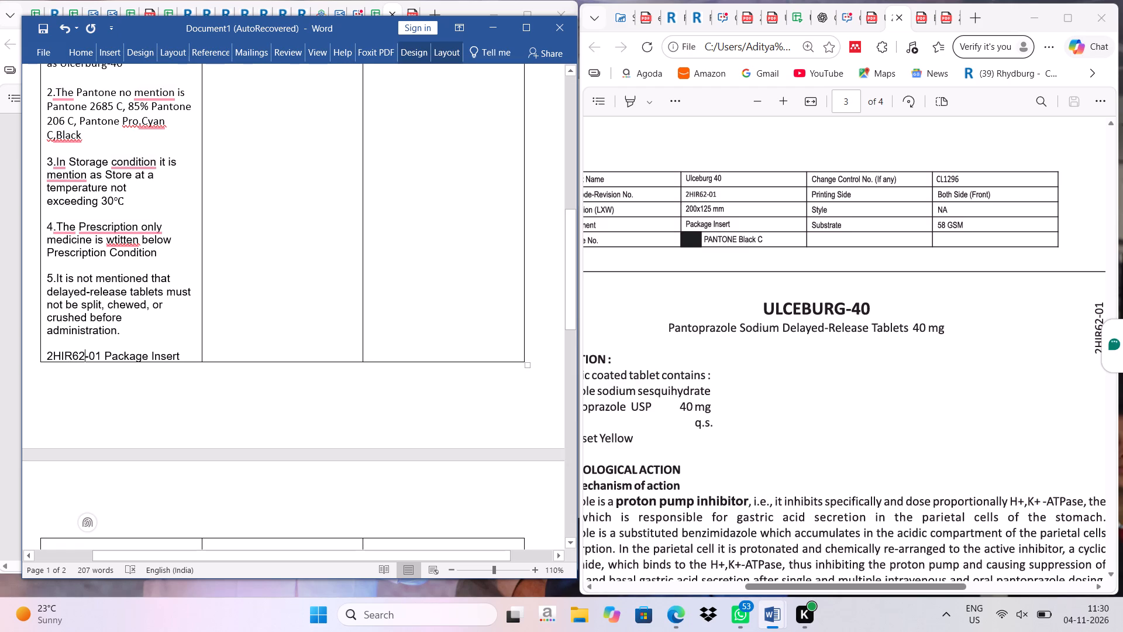
Add "40" after Ulceburg in point 1 of the Current column's Package Insert section.
{"action": "scroll", "coordinate": [116, 387], "scroll_direction": "down", "scroll_amount": 2}
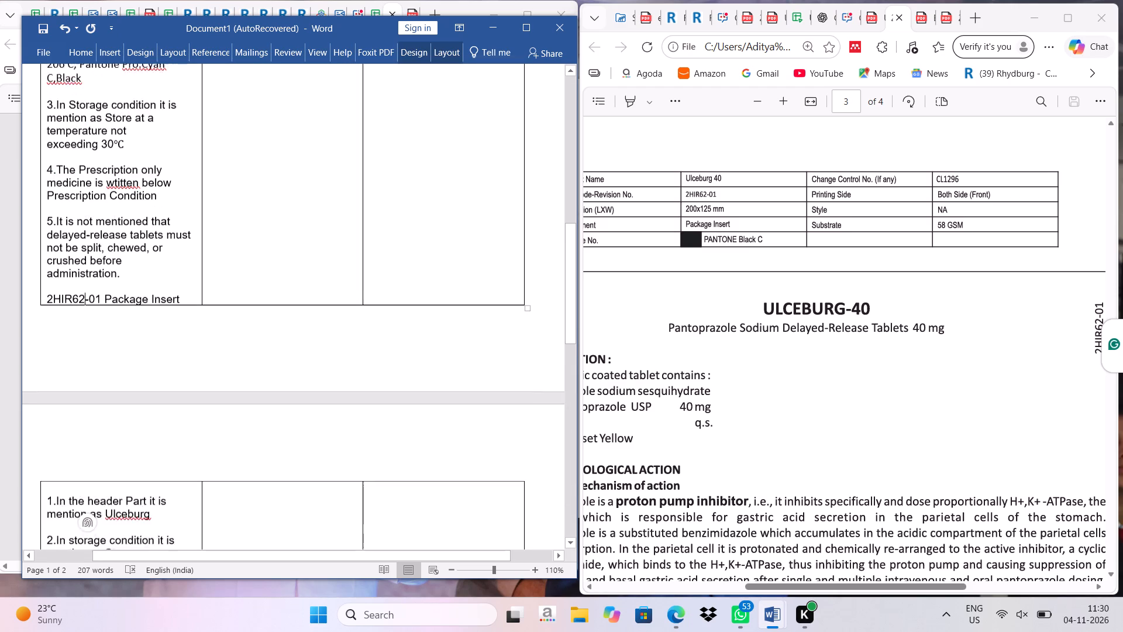
{"action": "scroll", "coordinate": [116, 387], "scroll_direction": "down", "scroll_amount": 3}
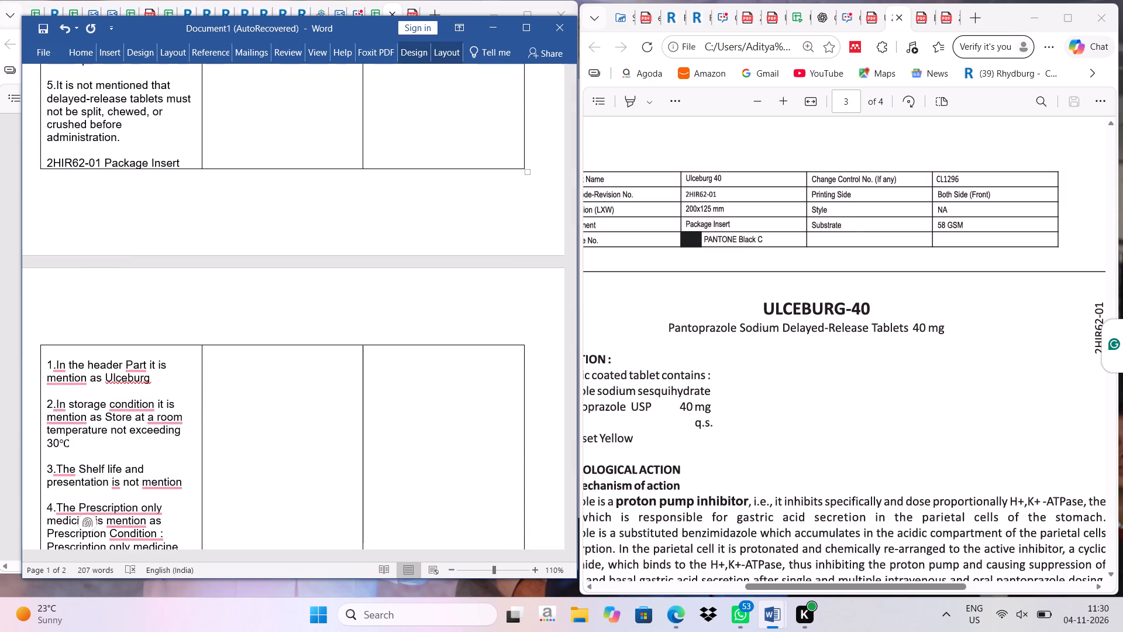
{"action": "scroll", "coordinate": [786, 356], "scroll_direction": "up", "scroll_amount": 5}
{"action": "scroll", "coordinate": [786, 356], "scroll_direction": "down", "scroll_amount": 2}
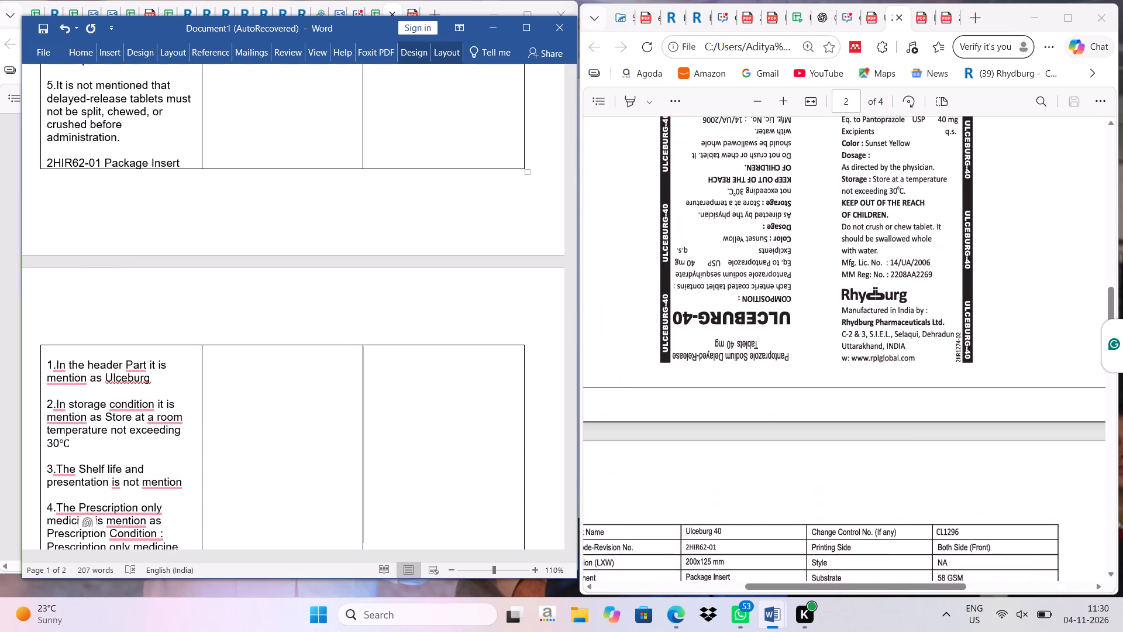
{"action": "scroll", "coordinate": [787, 351], "scroll_direction": "down", "scroll_amount": 2}
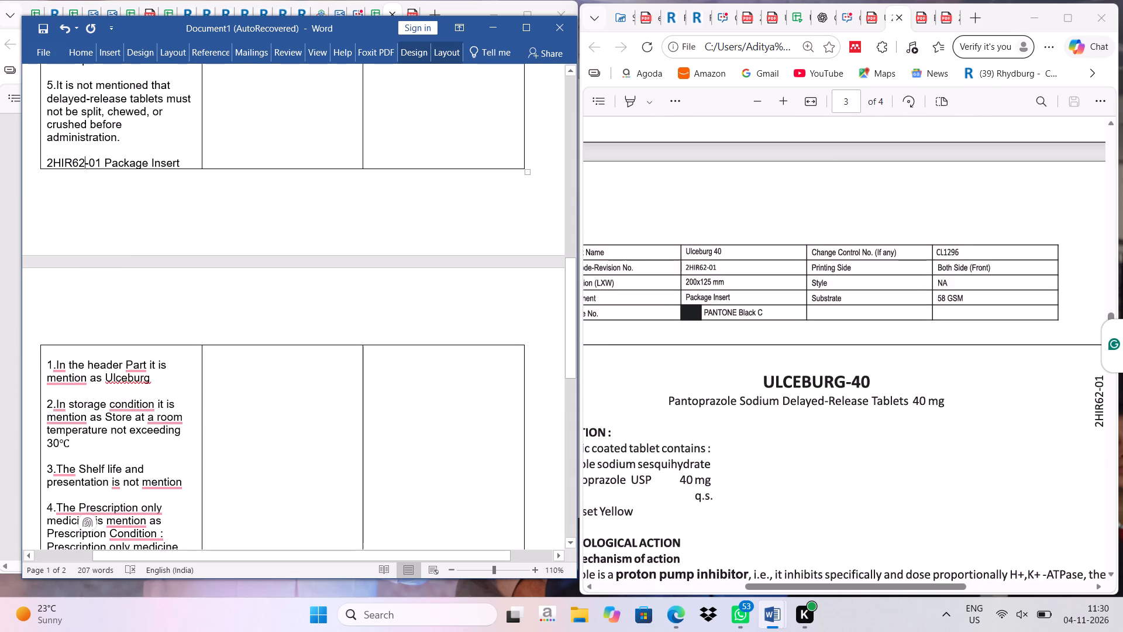
{"action": "left_click", "coordinate": [156, 378]}
{"action": "key", "text": "space"}
{"action": "type", "text": "40"}
Switch to the Zoho artwork comparison in a maximized browser window and review the Ulceburg 40 current and revised entries through the DESIGN / VISUAL row.
{"action": "scroll", "coordinate": [321, 370], "scroll_direction": "down", "scroll_amount": 3}
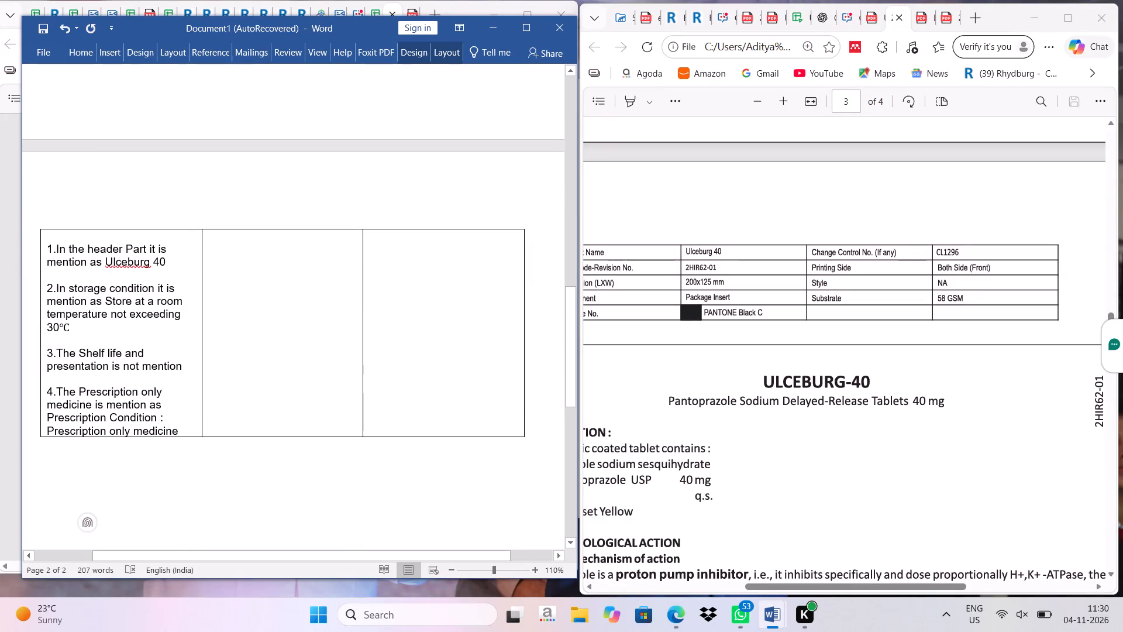
{"action": "scroll", "coordinate": [253, 375], "scroll_direction": "up", "scroll_amount": 6}
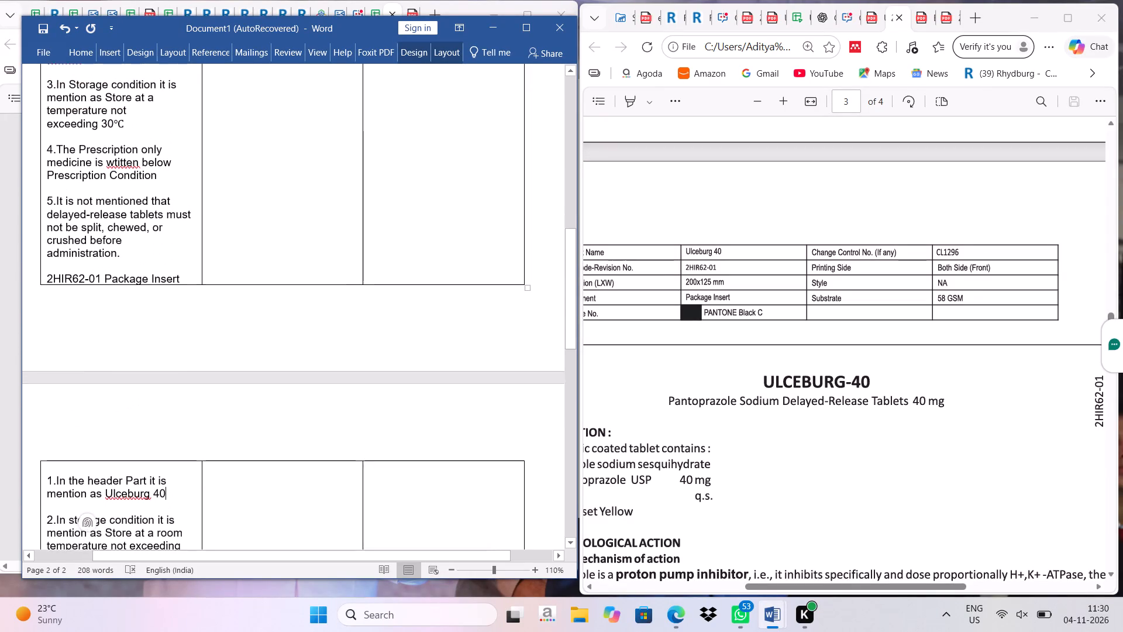
{"action": "scroll", "coordinate": [253, 375], "scroll_direction": "up", "scroll_amount": 5}
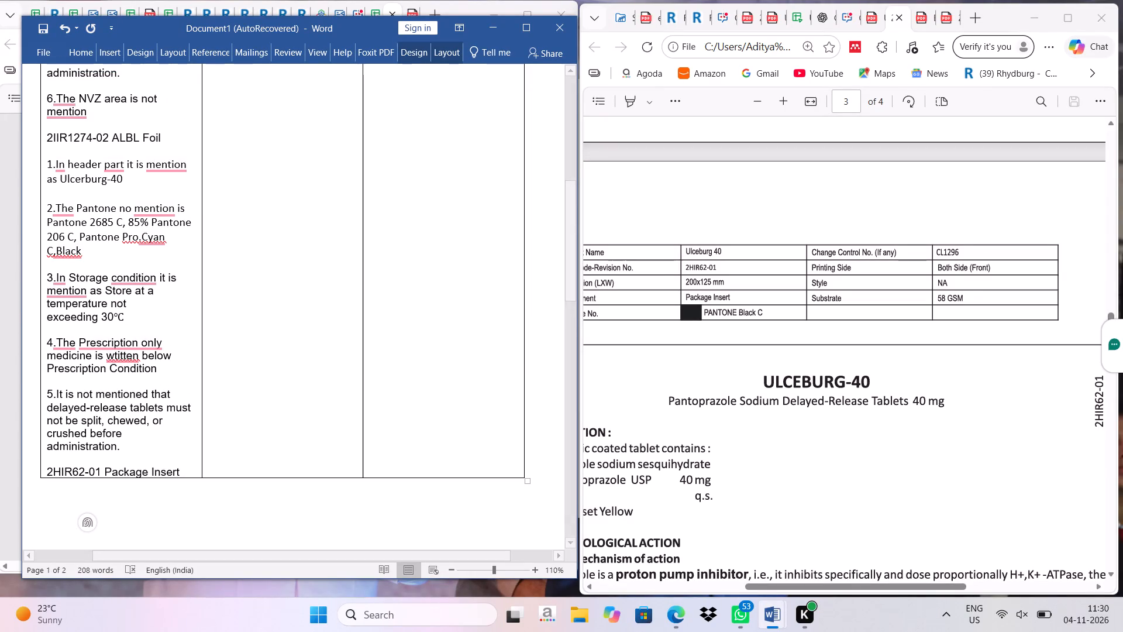
{"action": "left_click", "coordinate": [1060, 11]}
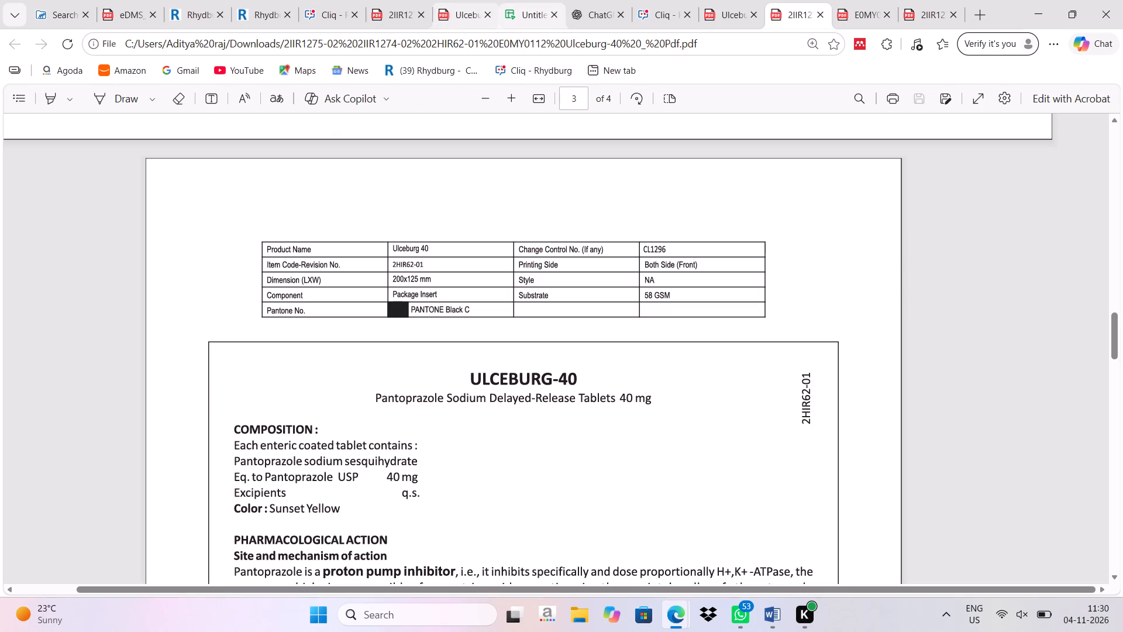
{"action": "left_click", "coordinate": [180, 1]}
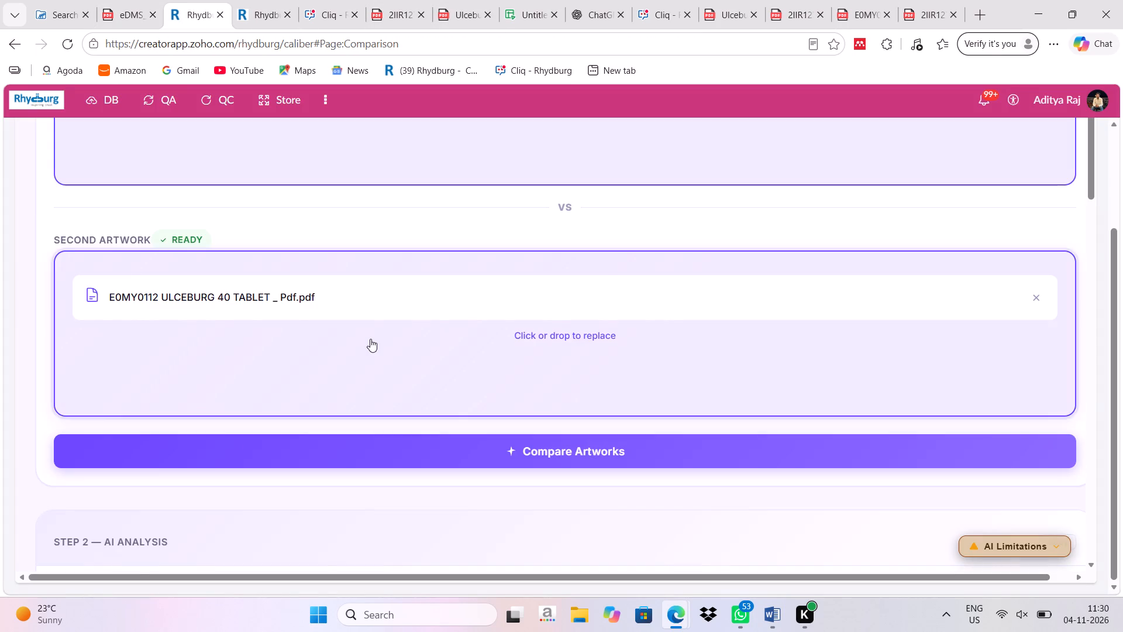
{"action": "scroll", "coordinate": [390, 357], "scroll_direction": "down", "scroll_amount": 4}
{"action": "scroll", "coordinate": [390, 356], "scroll_direction": "up", "scroll_amount": 4}
{"action": "scroll", "coordinate": [390, 356], "scroll_direction": "down", "scroll_amount": 6}
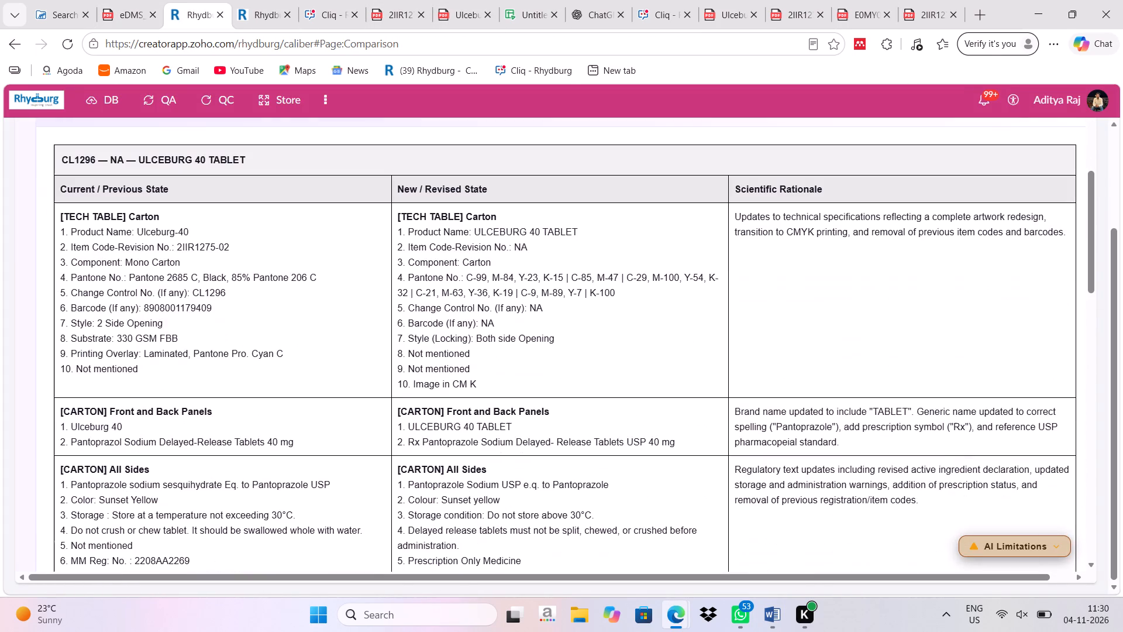
{"action": "scroll", "coordinate": [388, 353], "scroll_direction": "up", "scroll_amount": 8}
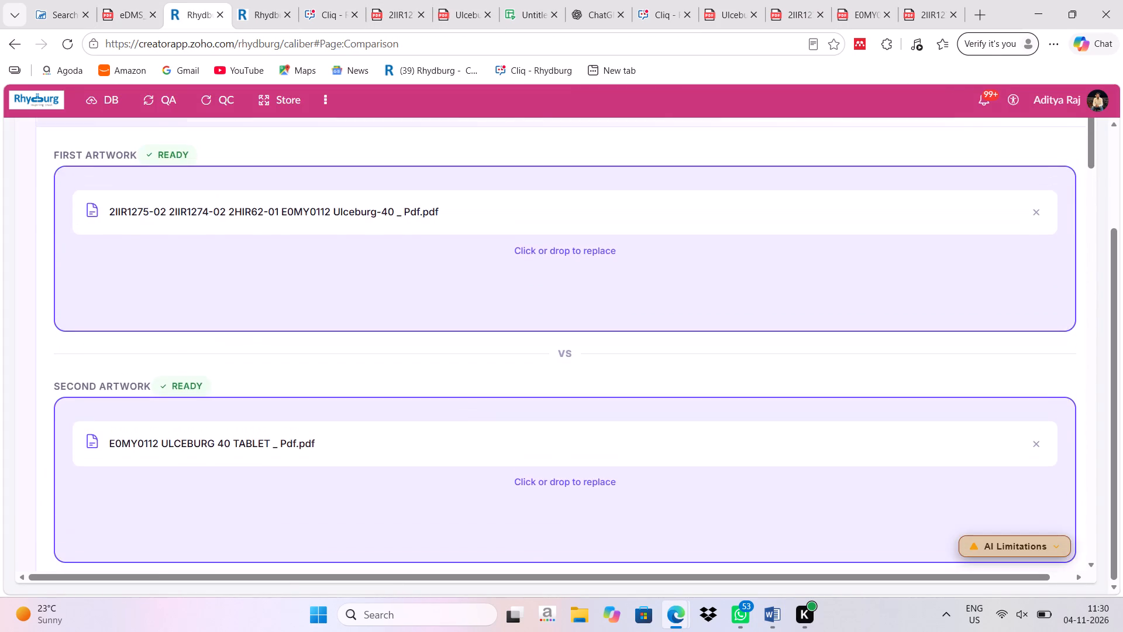
{"action": "scroll", "coordinate": [387, 354], "scroll_direction": "down", "scroll_amount": 5}
{"action": "scroll", "coordinate": [387, 354], "scroll_direction": "up", "scroll_amount": 3}
{"action": "scroll", "coordinate": [384, 356], "scroll_direction": "down", "scroll_amount": 15}
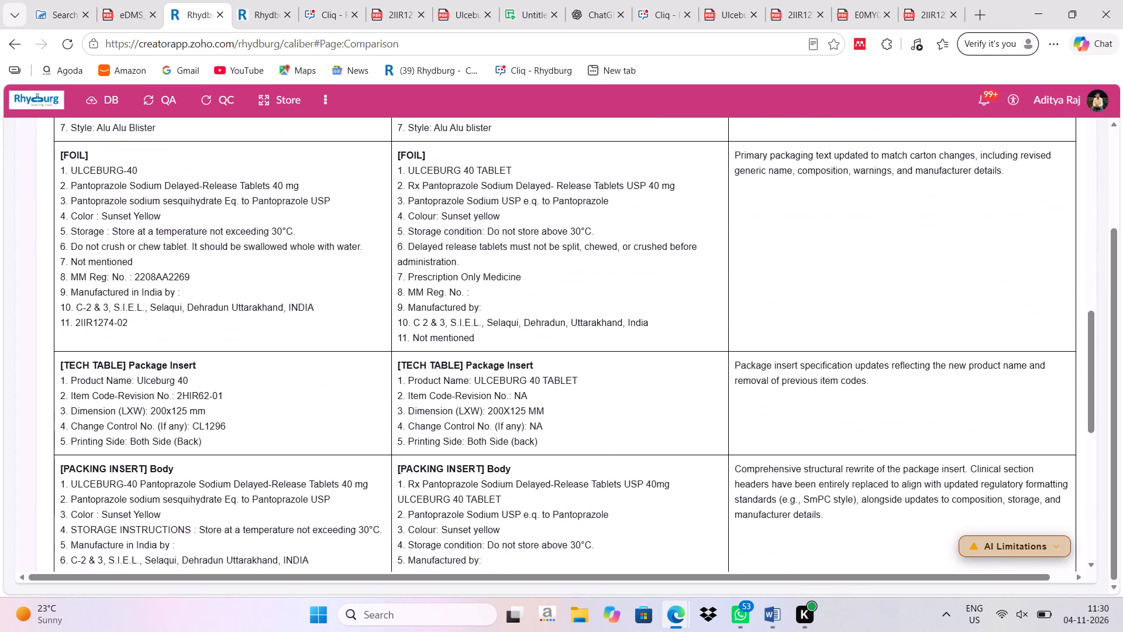
{"action": "scroll", "coordinate": [382, 408], "scroll_direction": "down", "scroll_amount": 7}
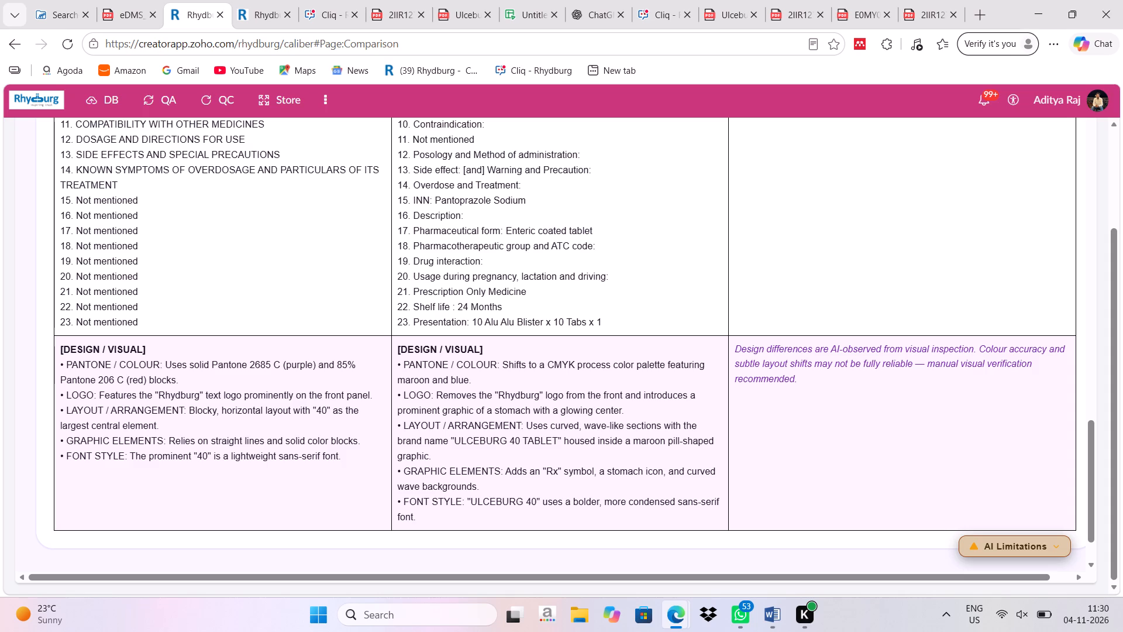
Copy the GRAPHIC ELEMENTS and FONT STYLE bullets from the current artwork's DESIGN / VISUAL entry.
{"action": "left_click_drag", "start_coordinate": [67, 439], "coordinate": [336, 445]}
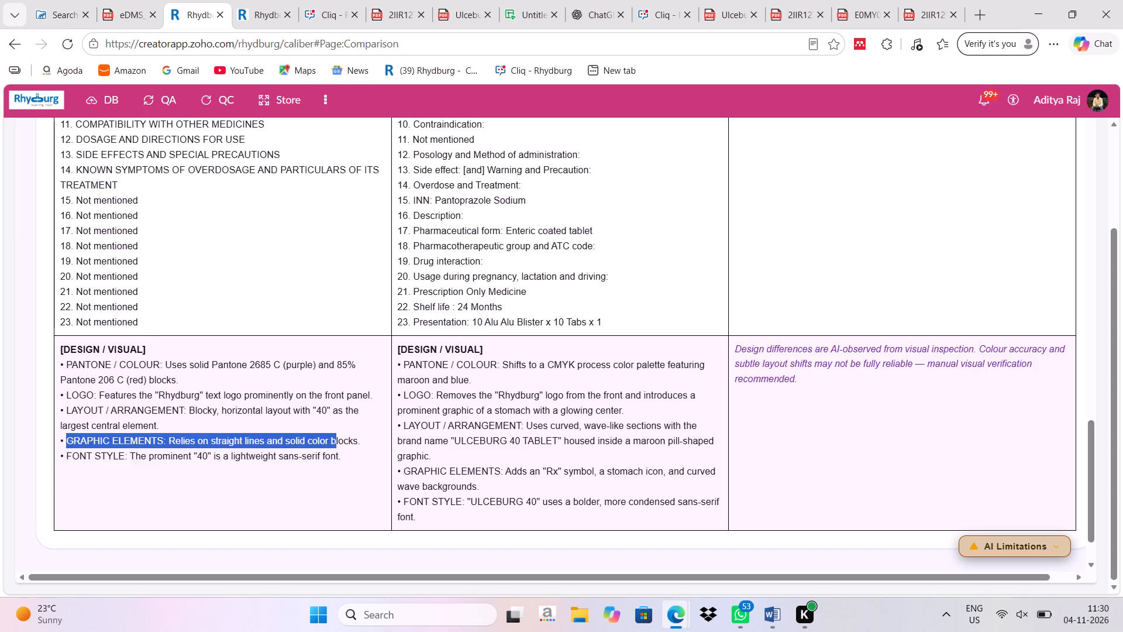
{"action": "left_click_drag", "start_coordinate": [336, 445], "coordinate": [359, 438]}
{"action": "left_click_drag", "start_coordinate": [359, 438], "coordinate": [357, 438]}
{"action": "left_click_drag", "start_coordinate": [357, 438], "coordinate": [356, 439]}
{"action": "left_click_drag", "start_coordinate": [356, 439], "coordinate": [349, 453]}
{"action": "right_click", "coordinate": [308, 434]}
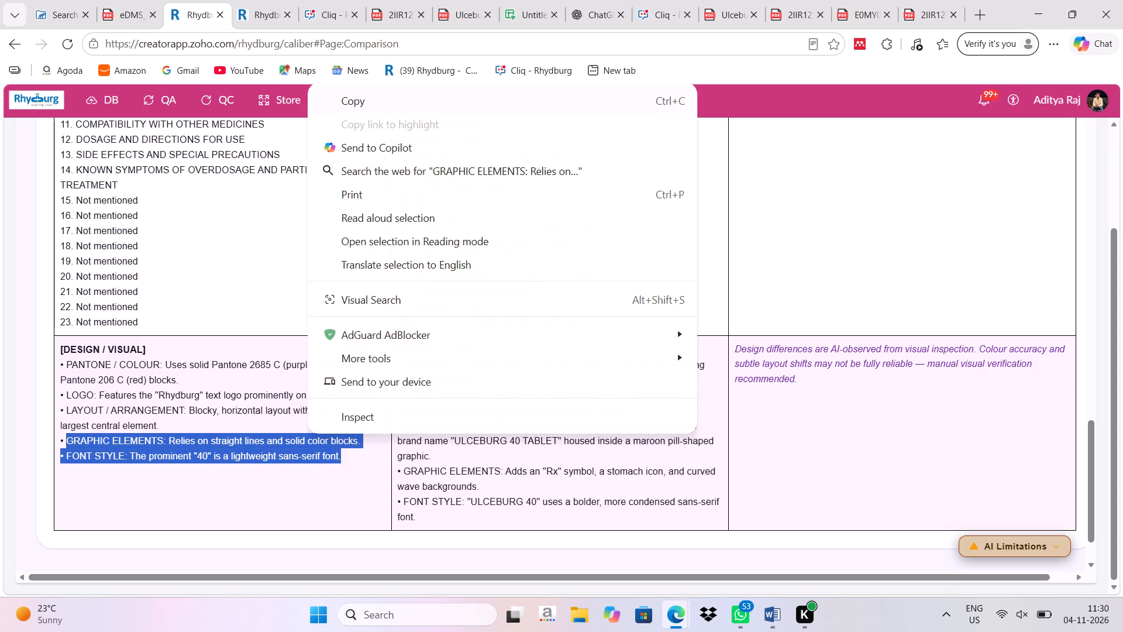
{"action": "left_click", "coordinate": [357, 97]}
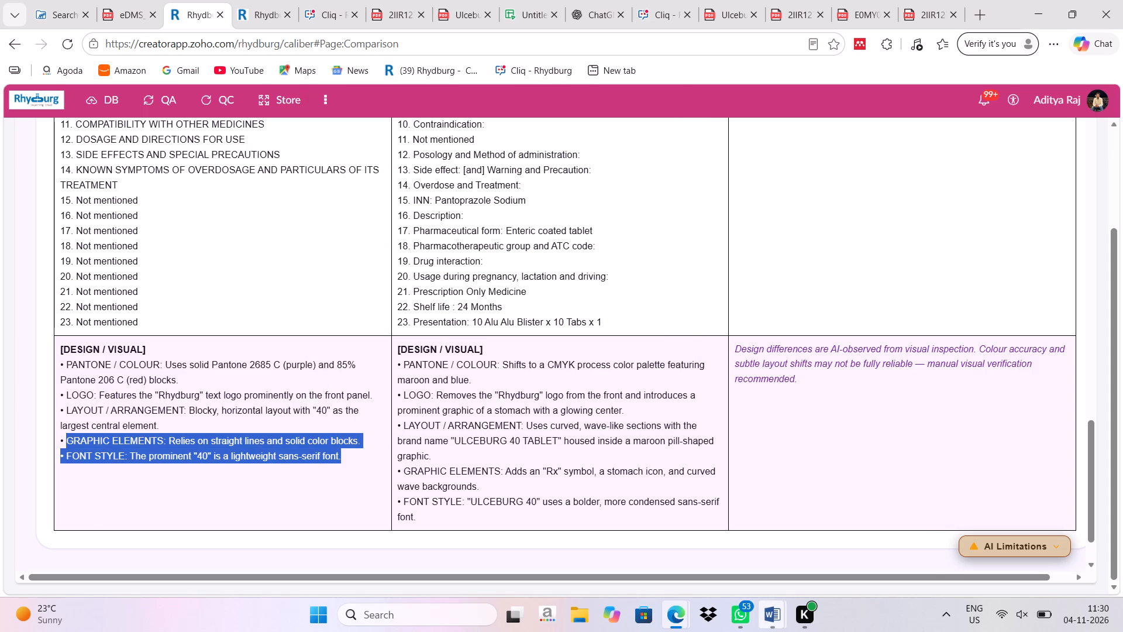
In the Word table's Current column, add point 7 after carton point 6, containing the copied GRAPHIC ELEMENTS and FONT STYLE text.
{"action": "left_click", "coordinate": [870, 559]}
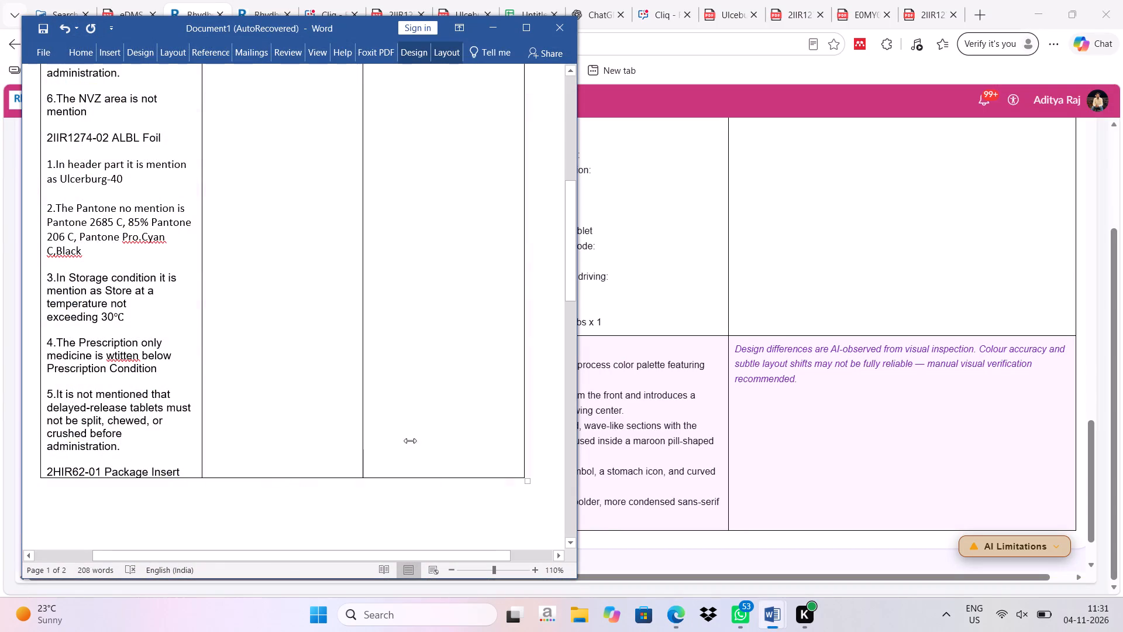
{"action": "scroll", "coordinate": [191, 365], "scroll_direction": "up", "scroll_amount": 15}
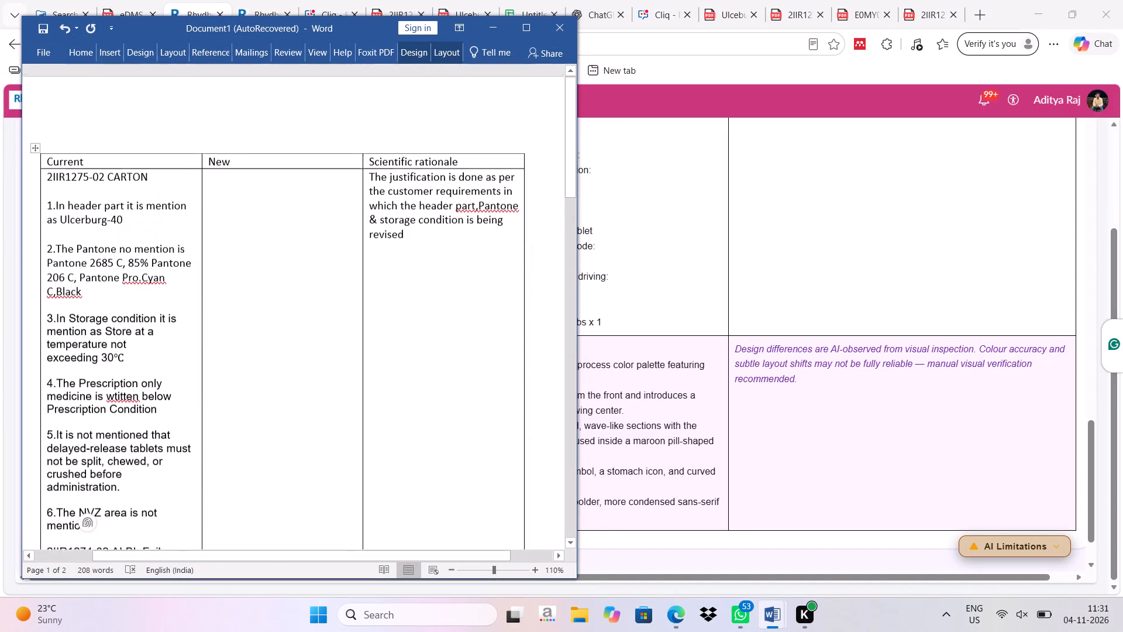
{"action": "scroll", "coordinate": [190, 364], "scroll_direction": "down", "scroll_amount": 4}
{"action": "left_click", "coordinate": [85, 373]}
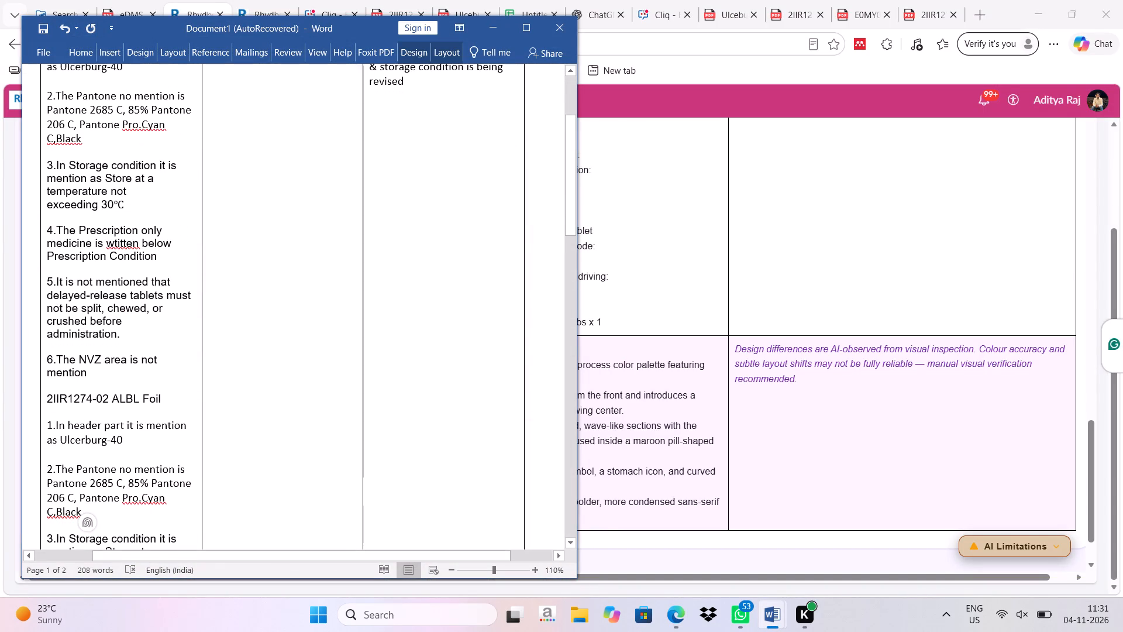
{"action": "right_click", "coordinate": [103, 333]}
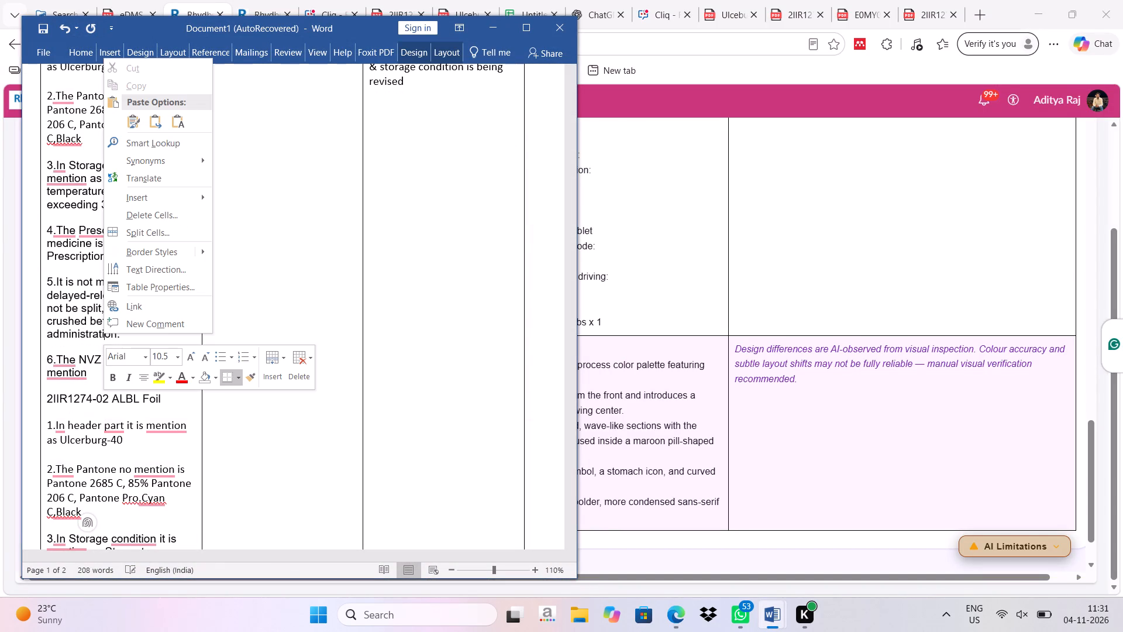
{"action": "left_click", "coordinate": [335, 376]}
{"action": "left_click", "coordinate": [81, 364]}
{"action": "right_click_drag", "start_coordinate": [81, 364], "coordinate": [96, 370]}
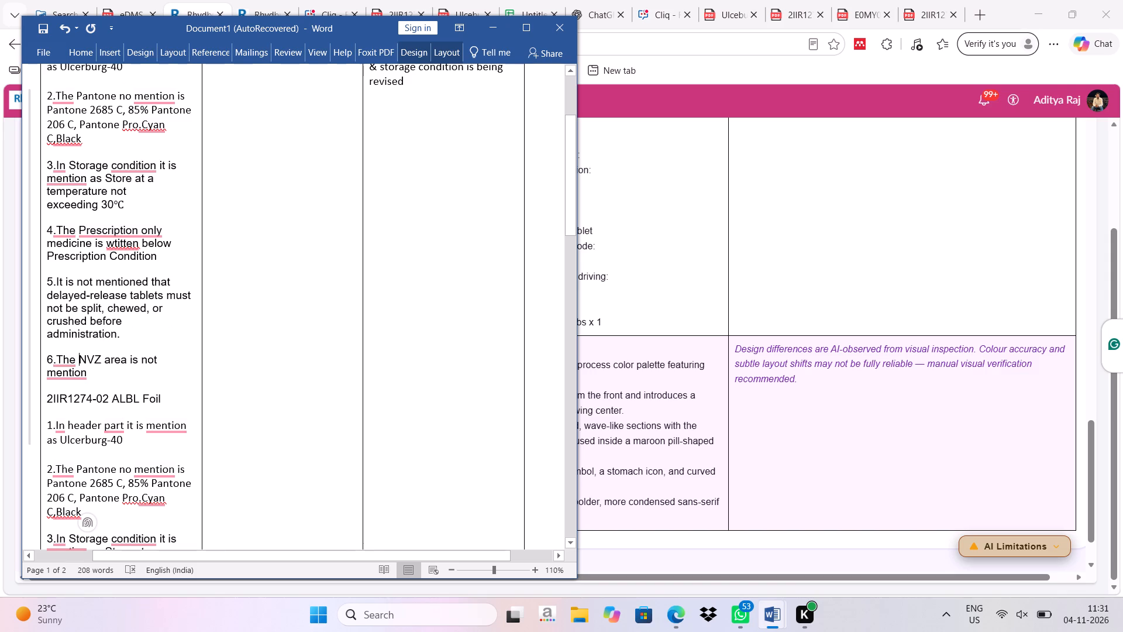
{"action": "left_click", "coordinate": [100, 381]}
{"action": "right_click", "coordinate": [100, 381]}
{"action": "key", "text": "Return"}
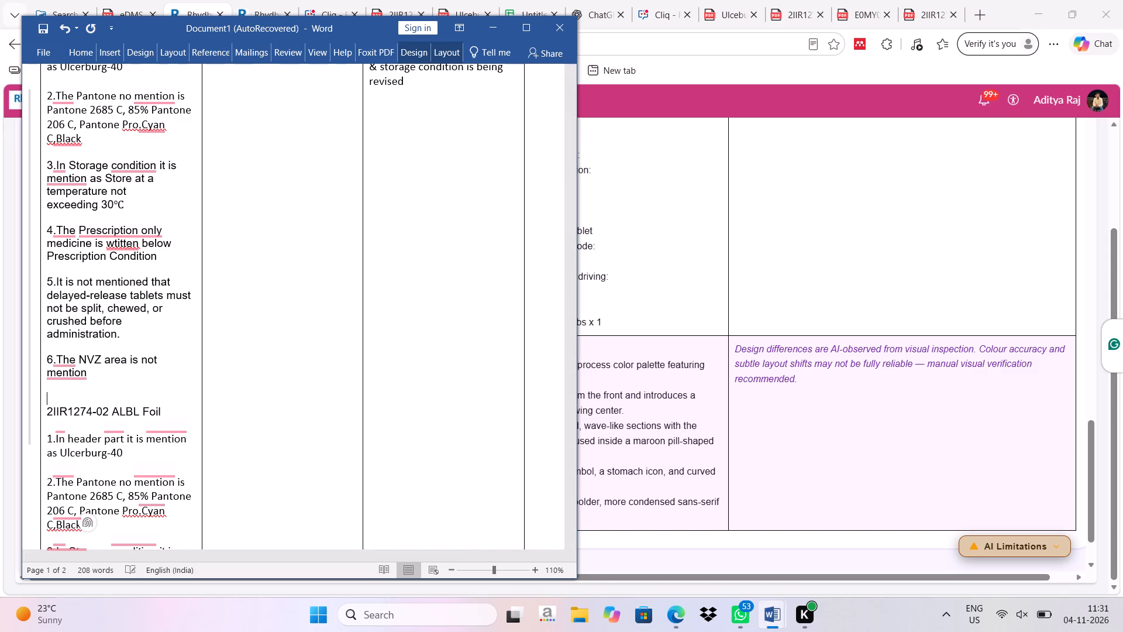
{"action": "key", "text": "7"}
{"action": "right_click", "coordinate": [100, 381]}
{"action": "key", "text": "period"}
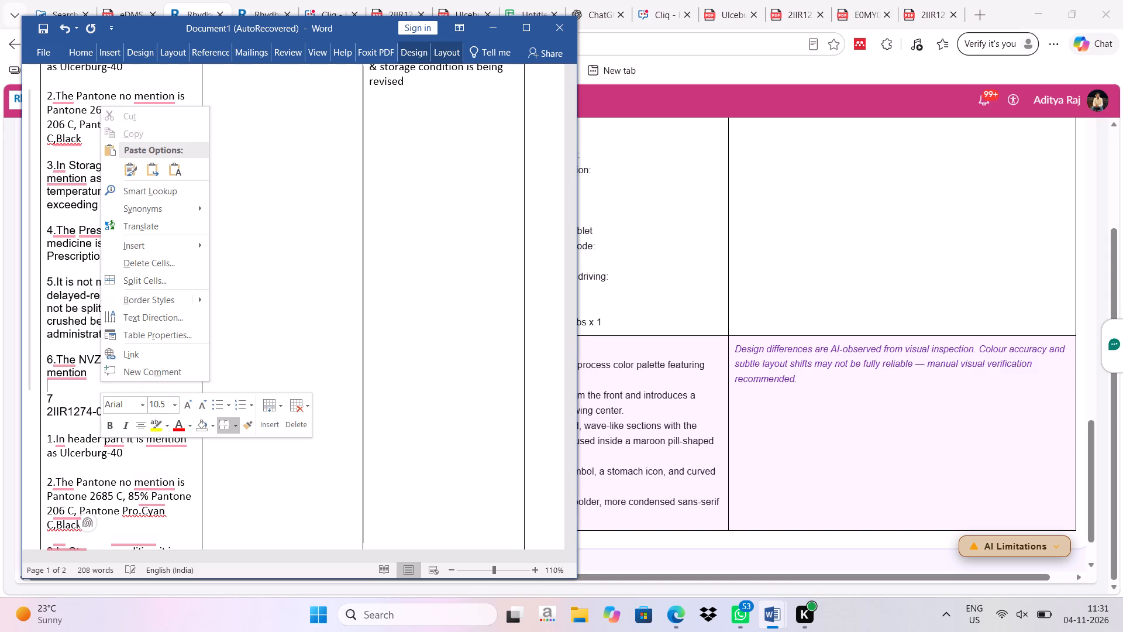
{"action": "left_click", "coordinate": [64, 401]}
{"action": "right_click", "coordinate": [64, 401]}
{"action": "right_click", "coordinate": [64, 401]}
{"action": "left_click", "coordinate": [63, 397]}
{"action": "key", "text": "period"}
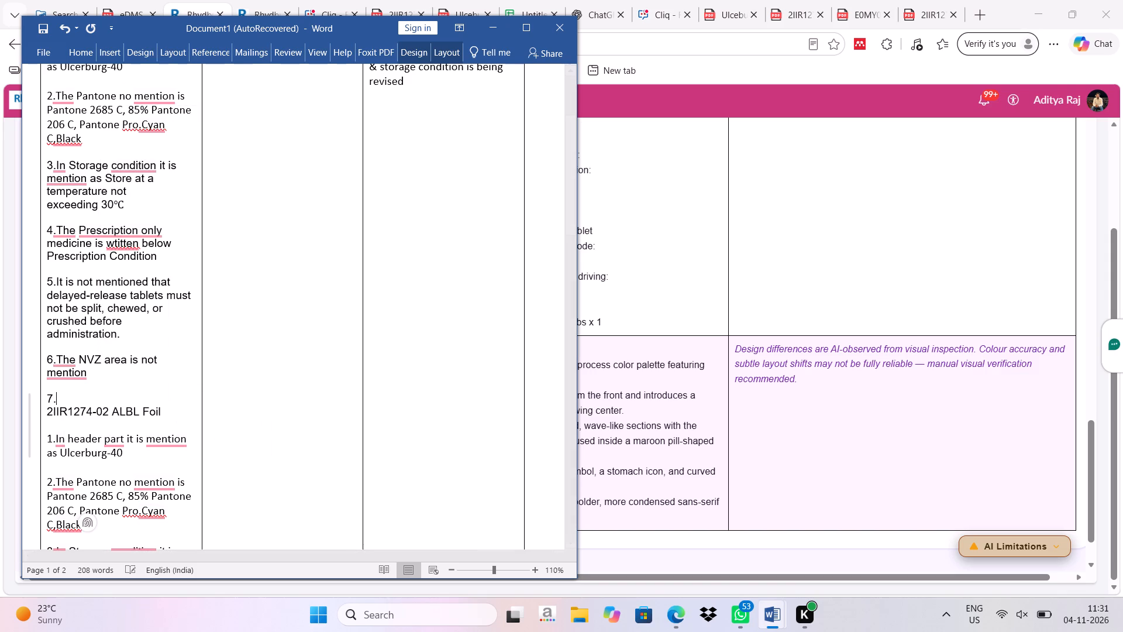
{"action": "key", "text": "ctrl+v"}
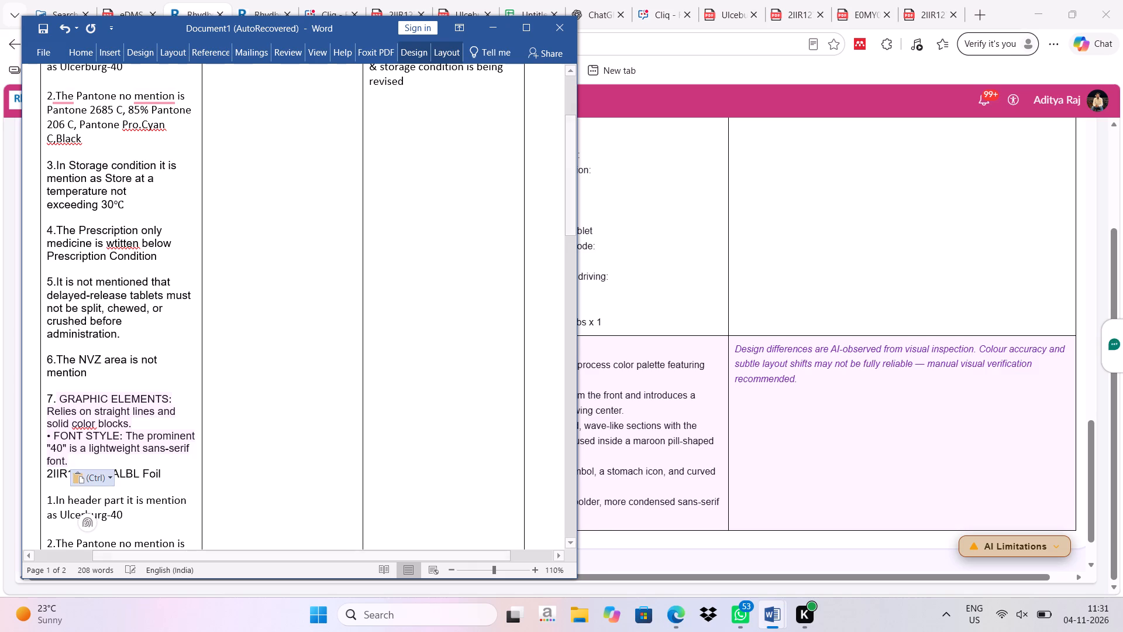
Insert a blank line between carton point 7 and the 2IIR1274-02 ALBL Foil heading.
{"action": "right_click_drag", "start_coordinate": [98, 470], "coordinate": [91, 466]}
{"action": "right_click", "coordinate": [91, 466]}
{"action": "right_click", "coordinate": [91, 466]}
{"action": "right_click", "coordinate": [91, 466]}
{"action": "key", "text": "Return"}
{"action": "right_click", "coordinate": [91, 466]}
{"action": "right_click", "coordinate": [91, 466]}
{"action": "right_click", "coordinate": [91, 466]}
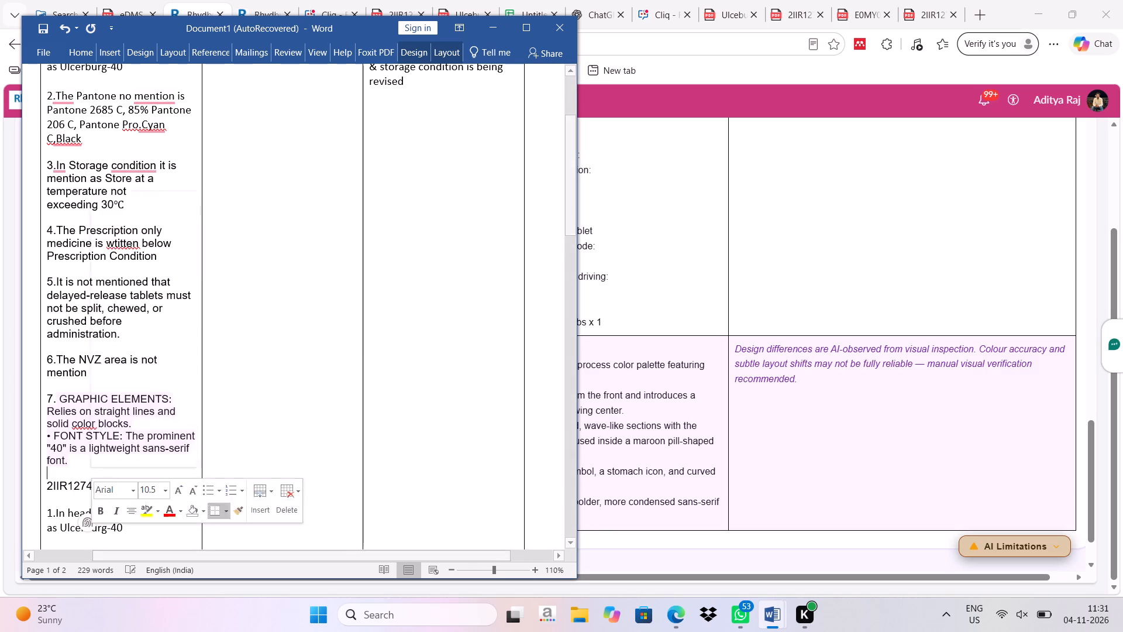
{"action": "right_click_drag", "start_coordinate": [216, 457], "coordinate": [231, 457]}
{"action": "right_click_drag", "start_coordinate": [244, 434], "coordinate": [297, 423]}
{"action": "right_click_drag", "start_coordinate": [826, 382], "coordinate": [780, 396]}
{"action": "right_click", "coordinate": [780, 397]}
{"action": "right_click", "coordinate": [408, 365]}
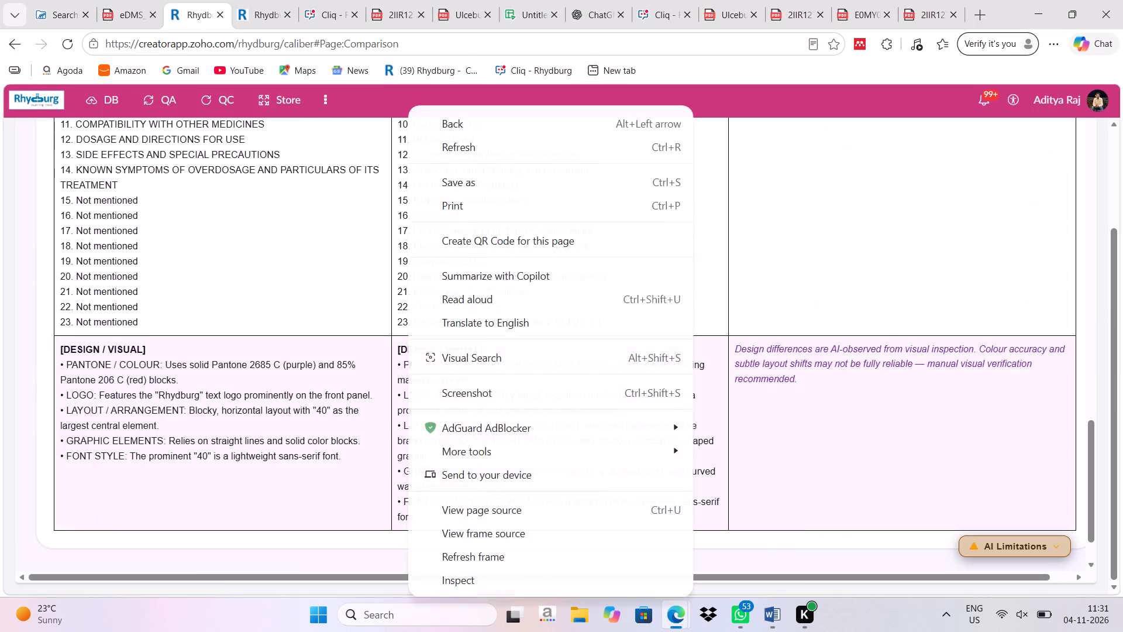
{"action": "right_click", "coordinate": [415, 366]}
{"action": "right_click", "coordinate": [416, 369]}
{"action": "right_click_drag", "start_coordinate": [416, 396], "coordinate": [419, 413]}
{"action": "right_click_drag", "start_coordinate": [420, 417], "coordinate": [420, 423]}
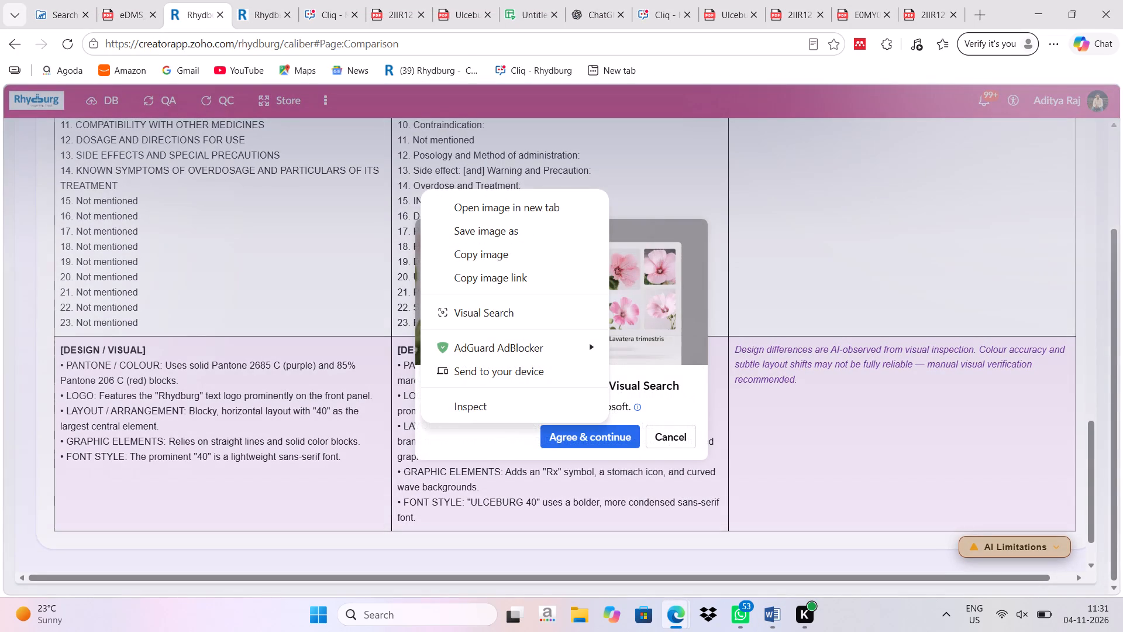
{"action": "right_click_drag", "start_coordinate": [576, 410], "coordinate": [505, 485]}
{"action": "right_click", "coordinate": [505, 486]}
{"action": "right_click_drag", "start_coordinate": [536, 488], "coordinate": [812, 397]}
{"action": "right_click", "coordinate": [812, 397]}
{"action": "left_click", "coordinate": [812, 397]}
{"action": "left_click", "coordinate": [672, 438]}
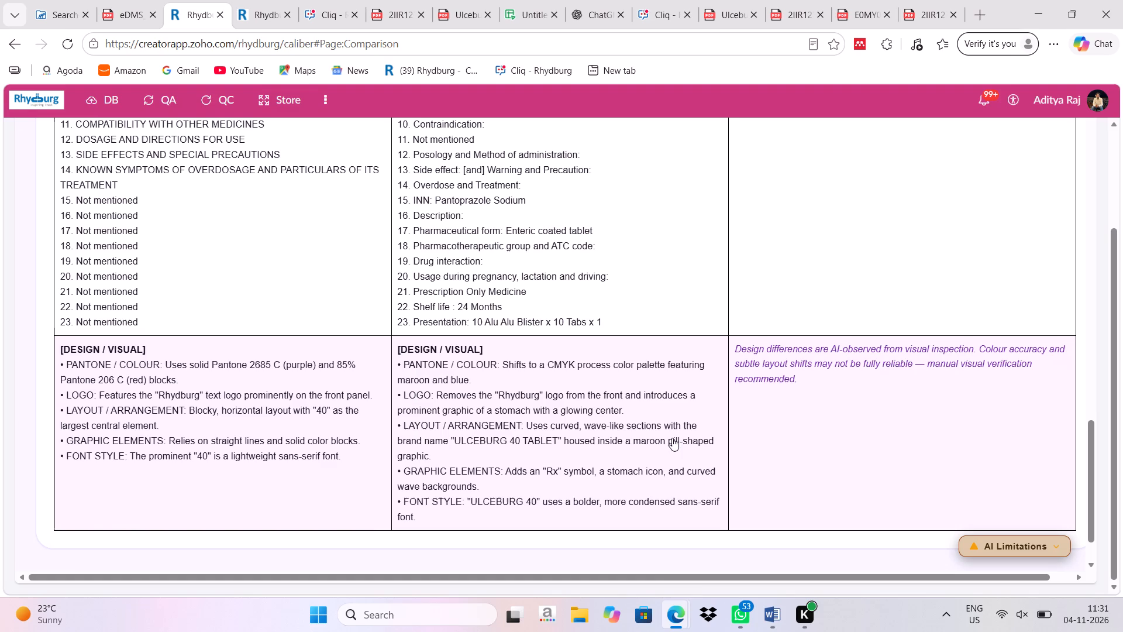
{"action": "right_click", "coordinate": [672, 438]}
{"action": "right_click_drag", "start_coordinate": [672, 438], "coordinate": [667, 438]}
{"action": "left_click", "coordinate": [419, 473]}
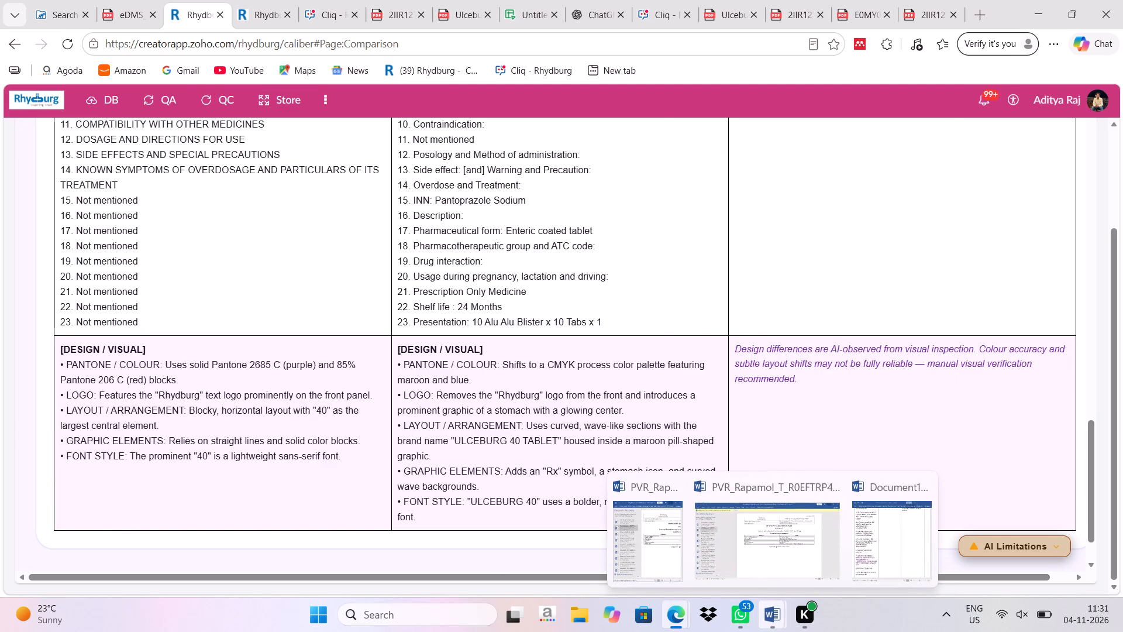
Restore the browser window beside the Word document and find the ALBL Foil specification table in the Ulceburg 40 artwork PDF.
{"action": "left_click", "coordinate": [856, 566]}
{"action": "scroll", "coordinate": [361, 417], "scroll_direction": "down", "scroll_amount": 1}
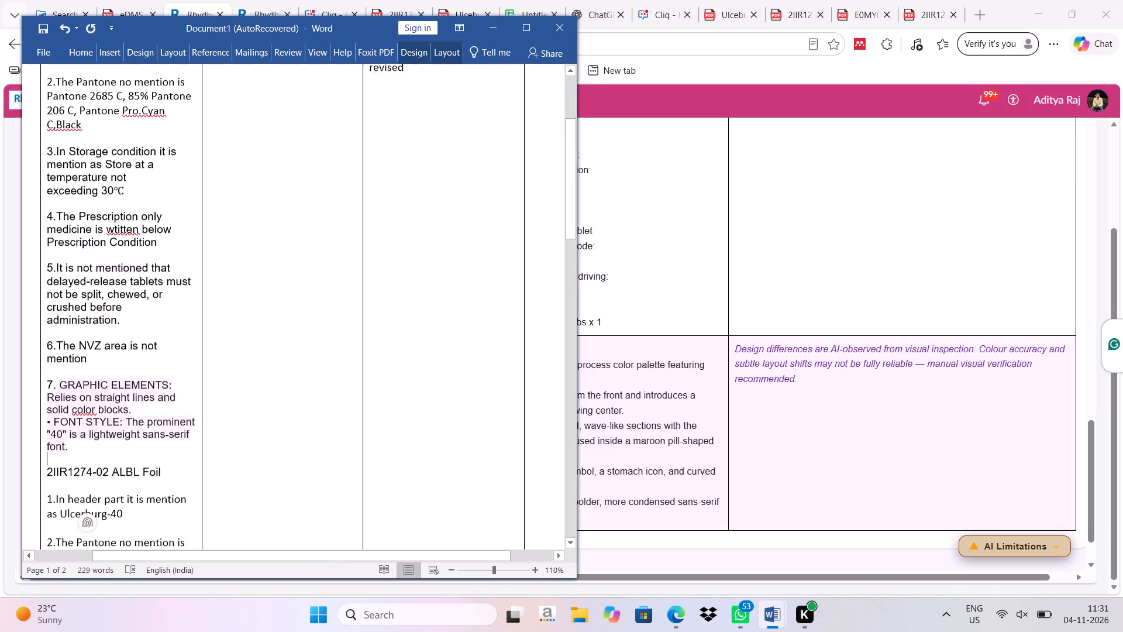
{"action": "scroll", "coordinate": [361, 417], "scroll_direction": "down", "scroll_amount": 4}
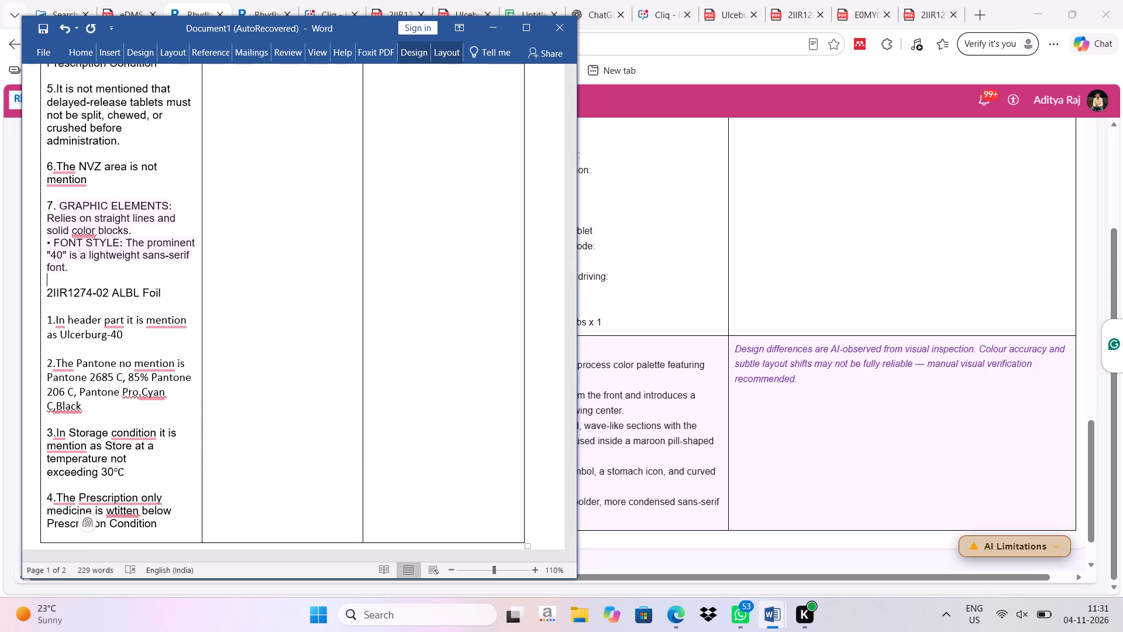
{"action": "left_click", "coordinate": [1067, 6]}
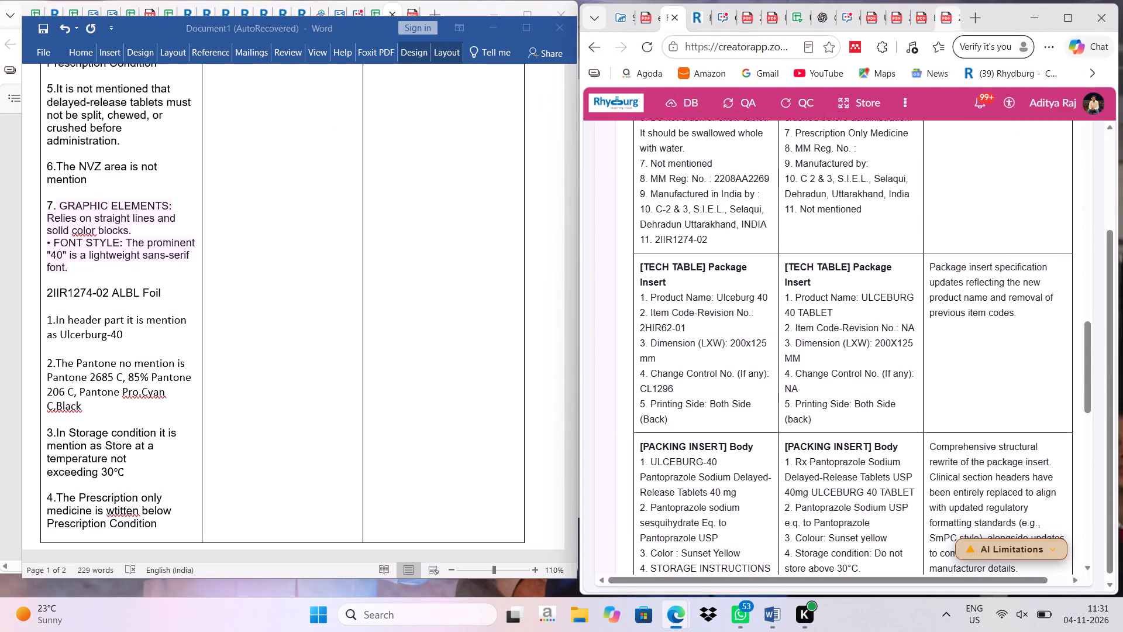
{"action": "left_click", "coordinate": [949, 23]}
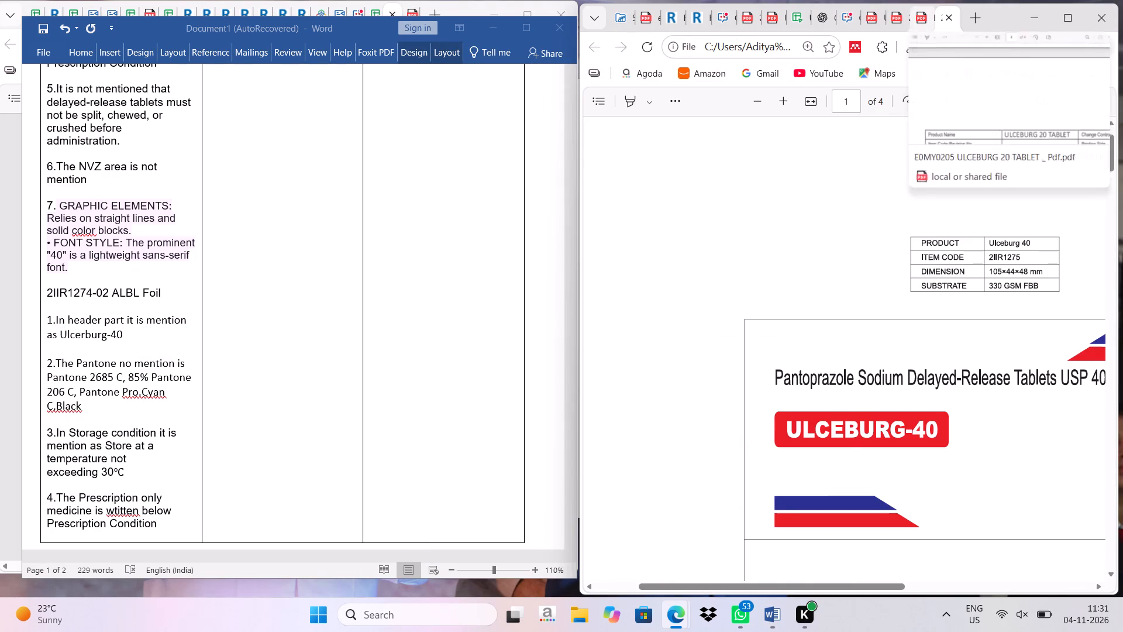
{"action": "left_click", "coordinate": [918, 15]}
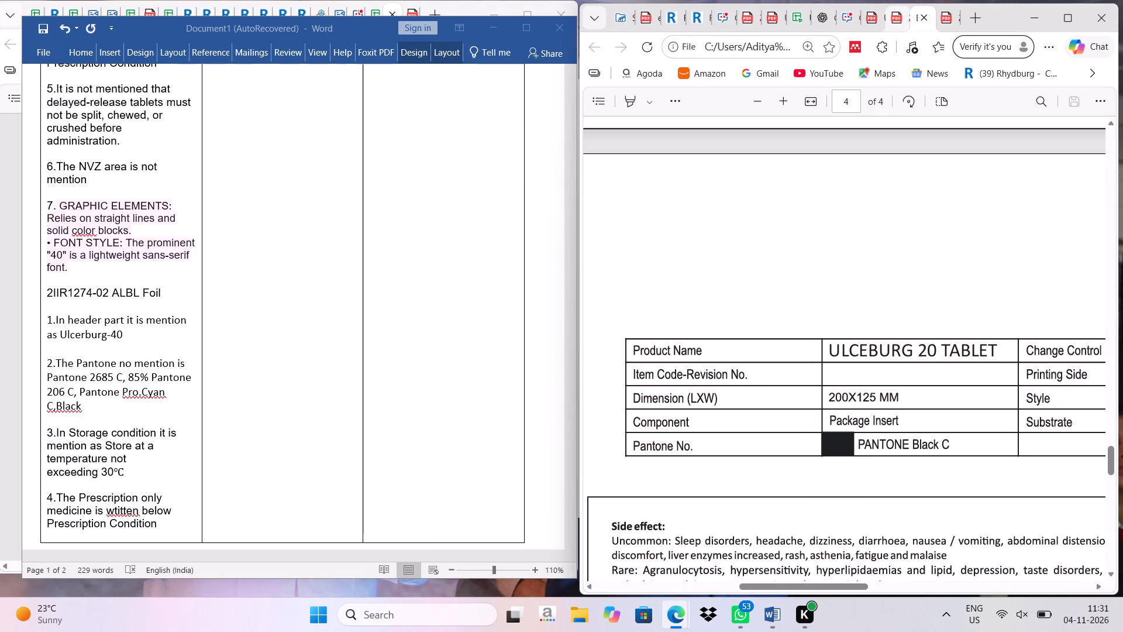
{"action": "left_click", "coordinate": [893, 12]}
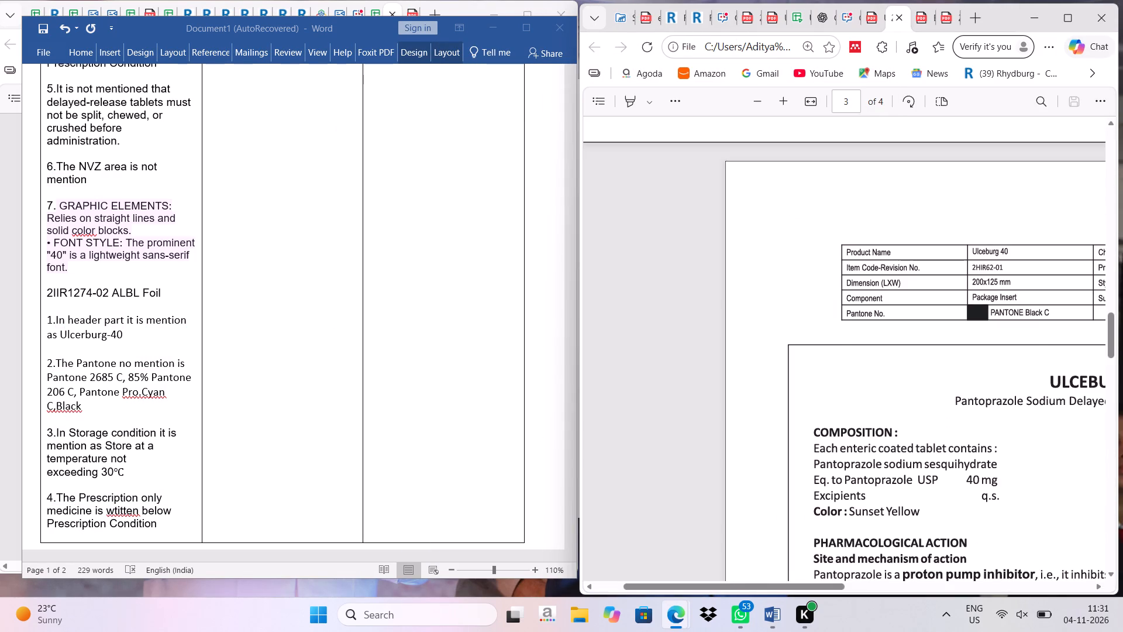
{"action": "scroll", "coordinate": [1035, 388], "scroll_direction": "up", "scroll_amount": 8}
{"action": "scroll", "coordinate": [1035, 388], "scroll_direction": "left", "scroll_amount": 2}
{"action": "scroll", "coordinate": [1035, 388], "scroll_direction": "down", "scroll_amount": 2}
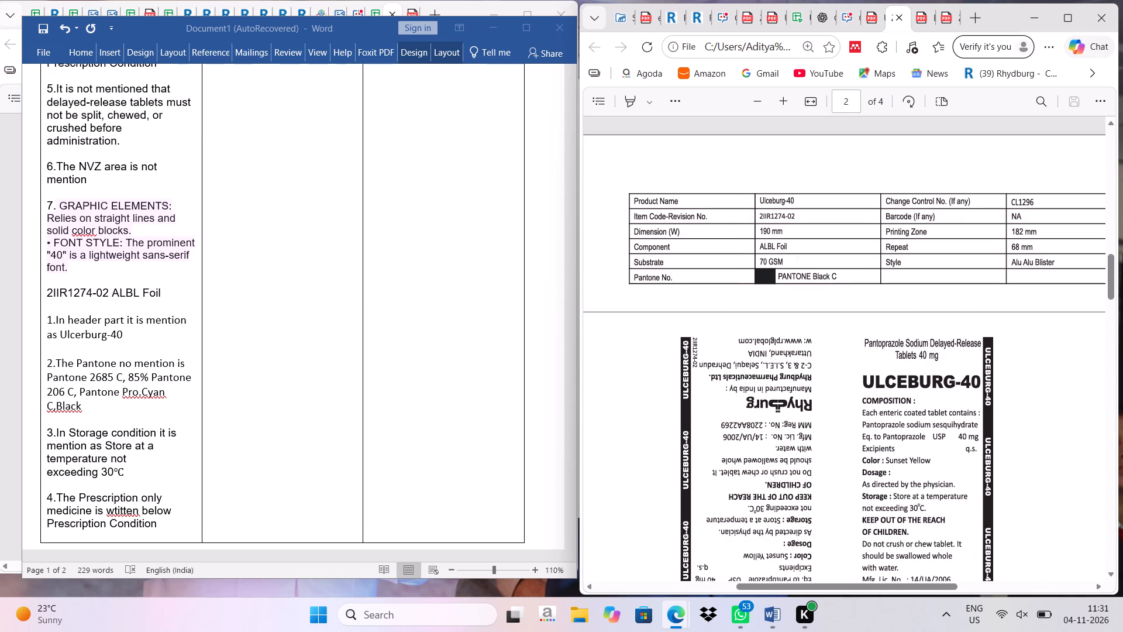
Replace the Pantone list in point 2 of the Current column's ALBL Foil section with "PANTONE Black C".
{"action": "double_click", "coordinate": [99, 404]}
{"action": "left_click", "coordinate": [95, 408]}
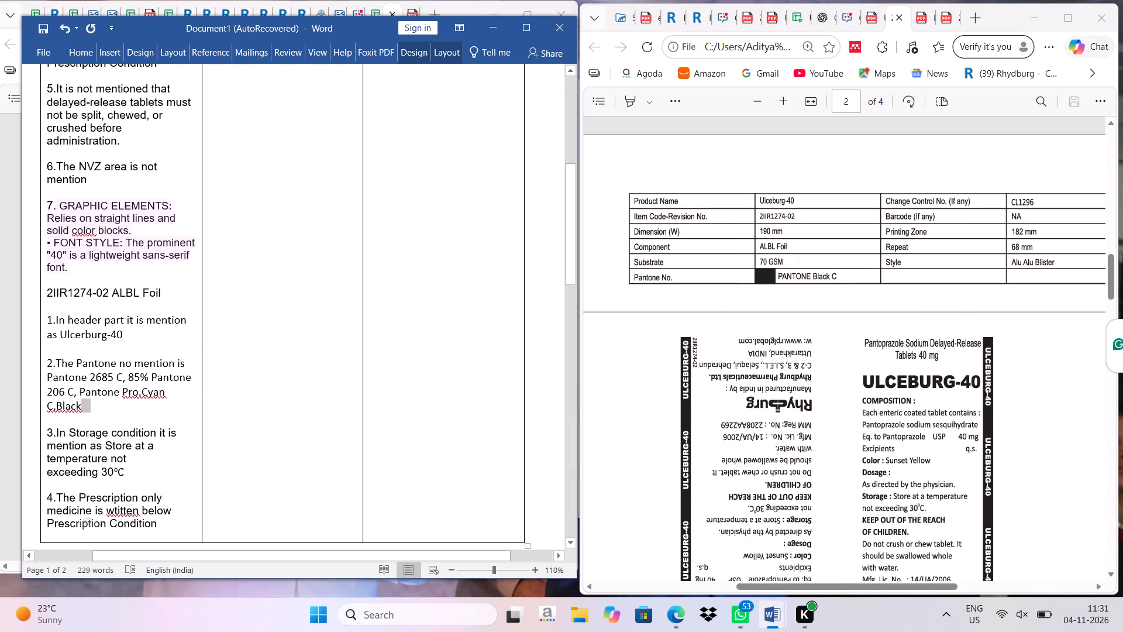
{"action": "left_click_drag", "start_coordinate": [94, 408], "coordinate": [54, 384]}
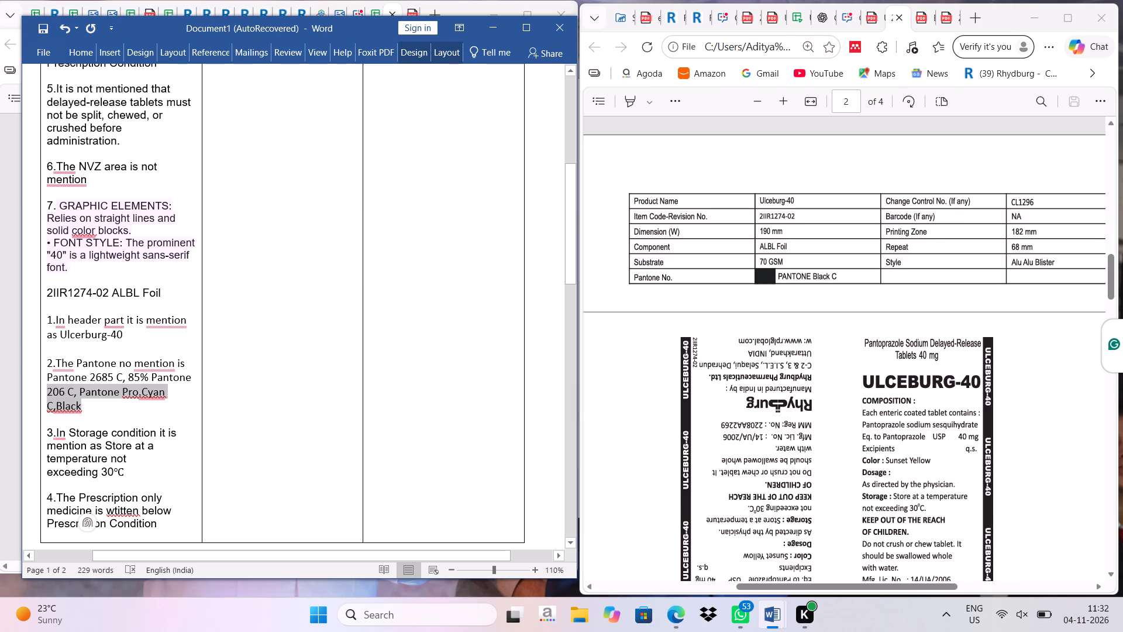
{"action": "left_click_drag", "start_coordinate": [54, 384], "coordinate": [48, 373]}
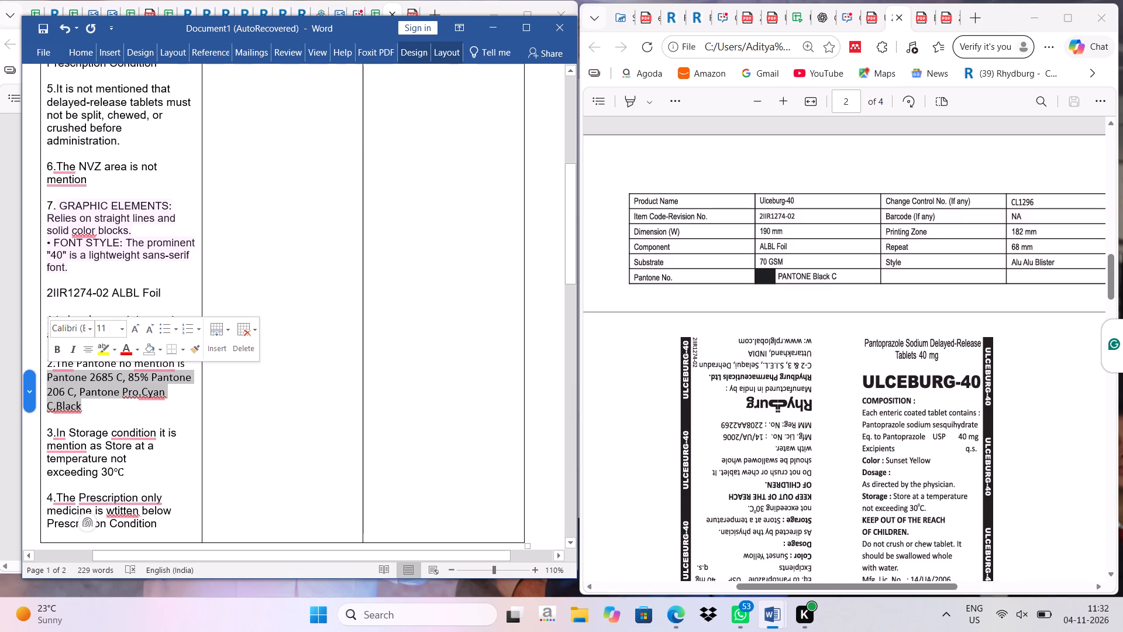
{"action": "key", "text": "BackSpace"}
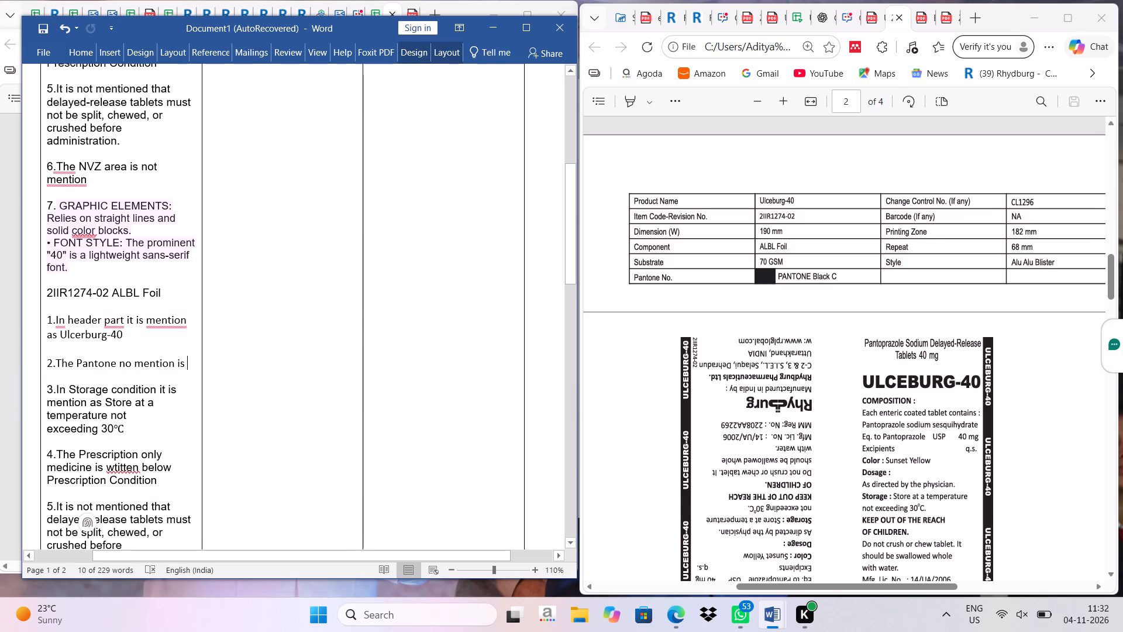
{"action": "type", "text": "PANTONE"}
{"action": "key", "text": "space"}
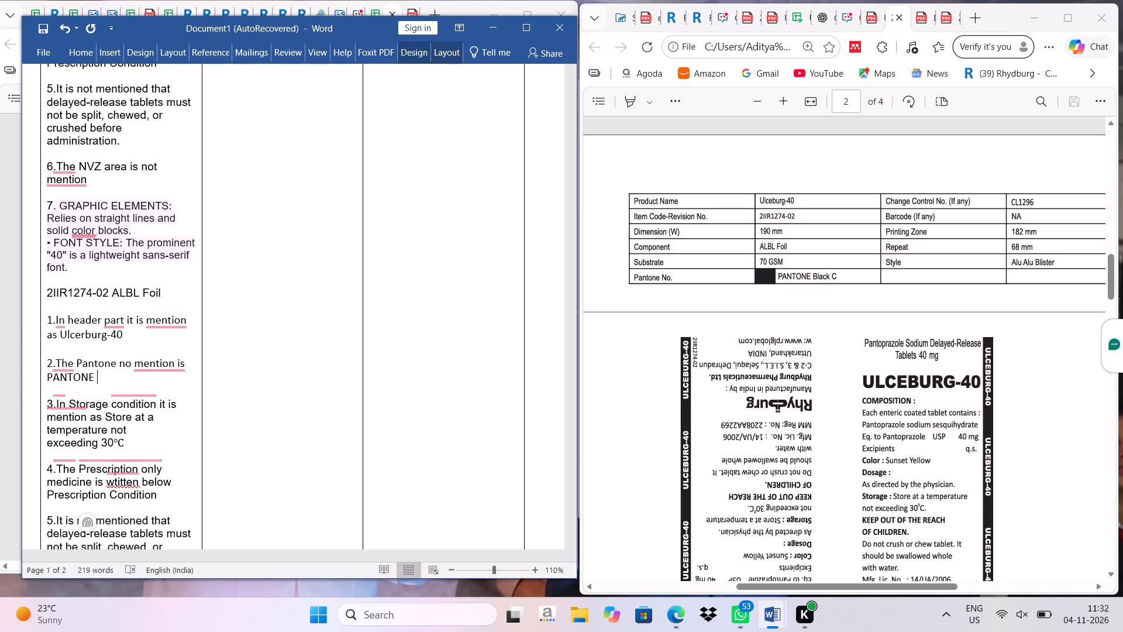
{"action": "type", "text": "lack"}
{"action": "key", "text": "space"}
{"action": "key", "text": "shift+c"}
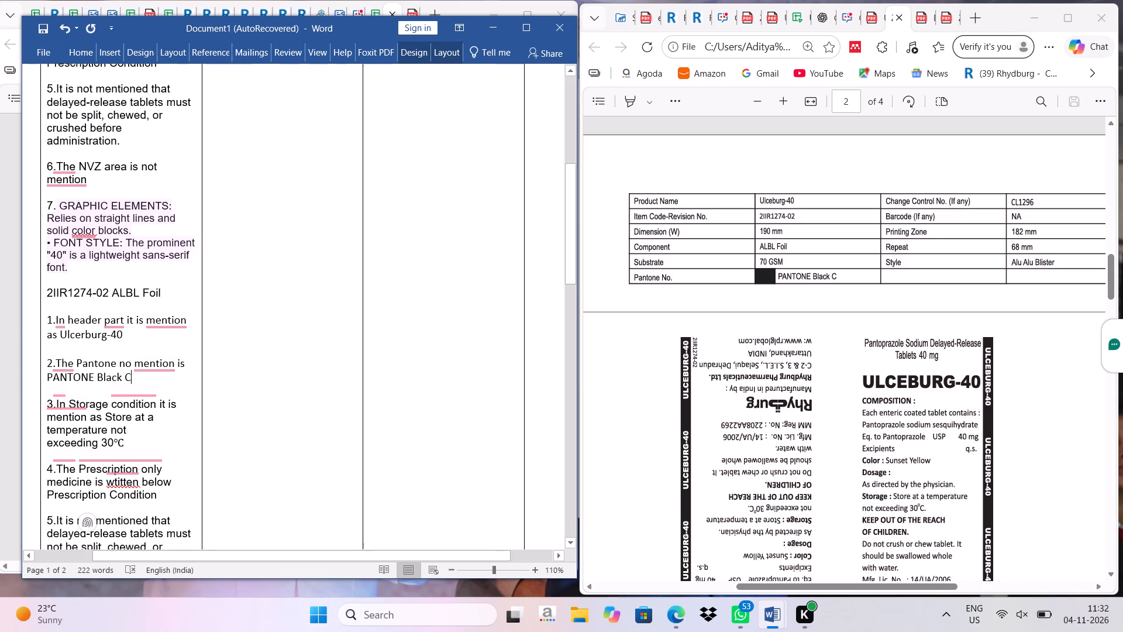
Add a SPECS heading below Package Insert point 4 at the end of the Current column, separated by blank lines.
{"action": "scroll", "coordinate": [188, 428], "scroll_direction": "down", "scroll_amount": 11}
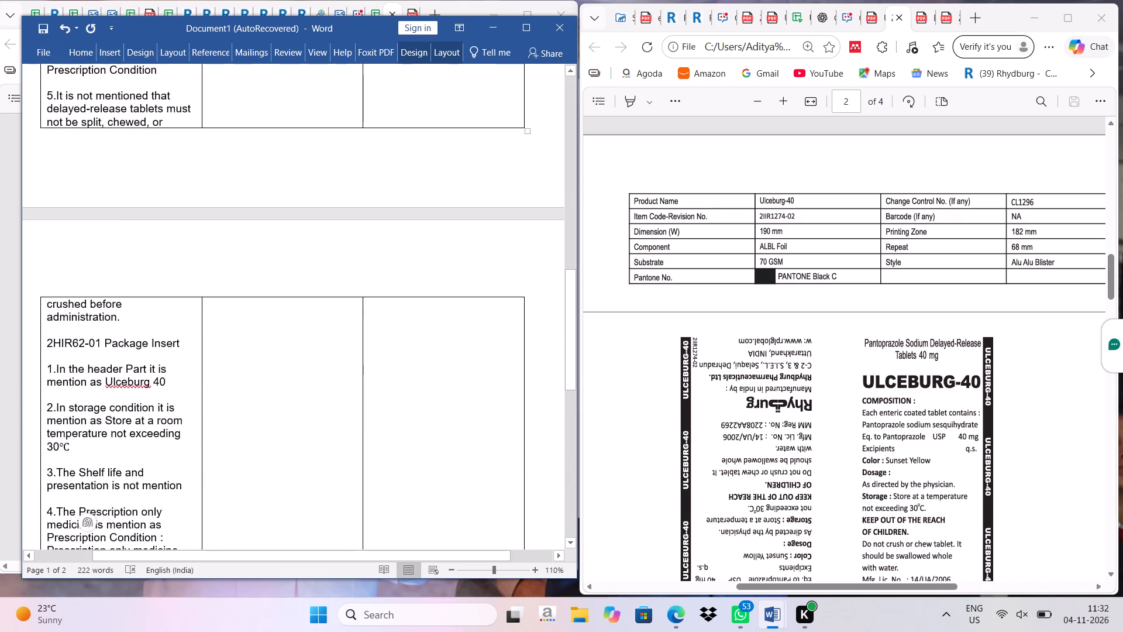
{"action": "scroll", "coordinate": [199, 393], "scroll_direction": "down", "scroll_amount": 4}
{"action": "left_click", "coordinate": [187, 396]}
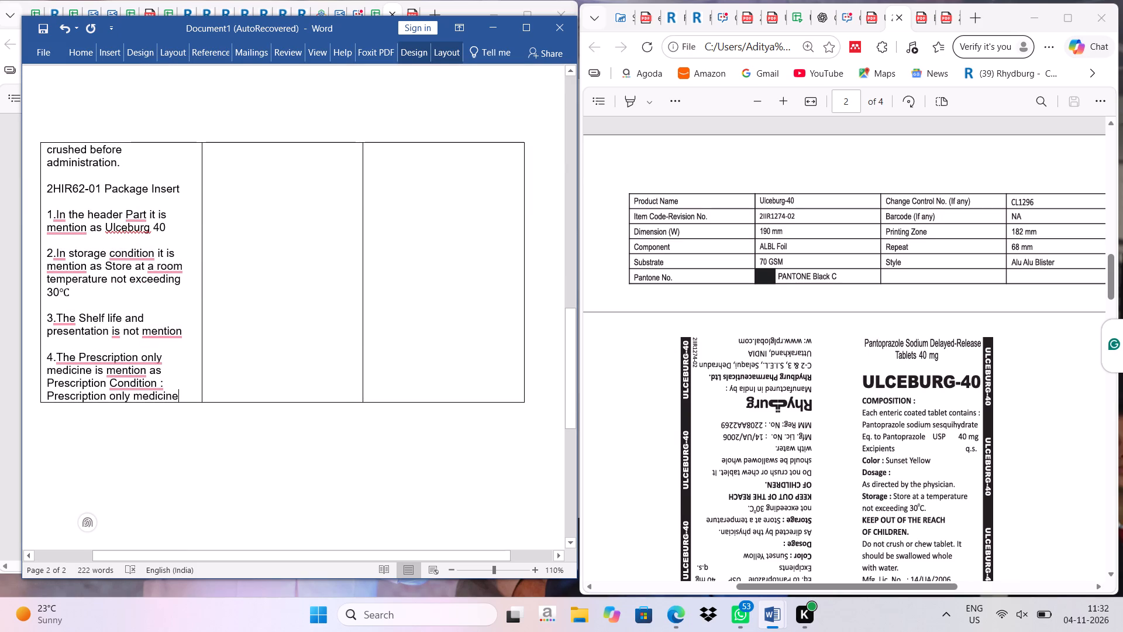
{"action": "key", "text": "Return"}
{"action": "key", "text": "Return"}
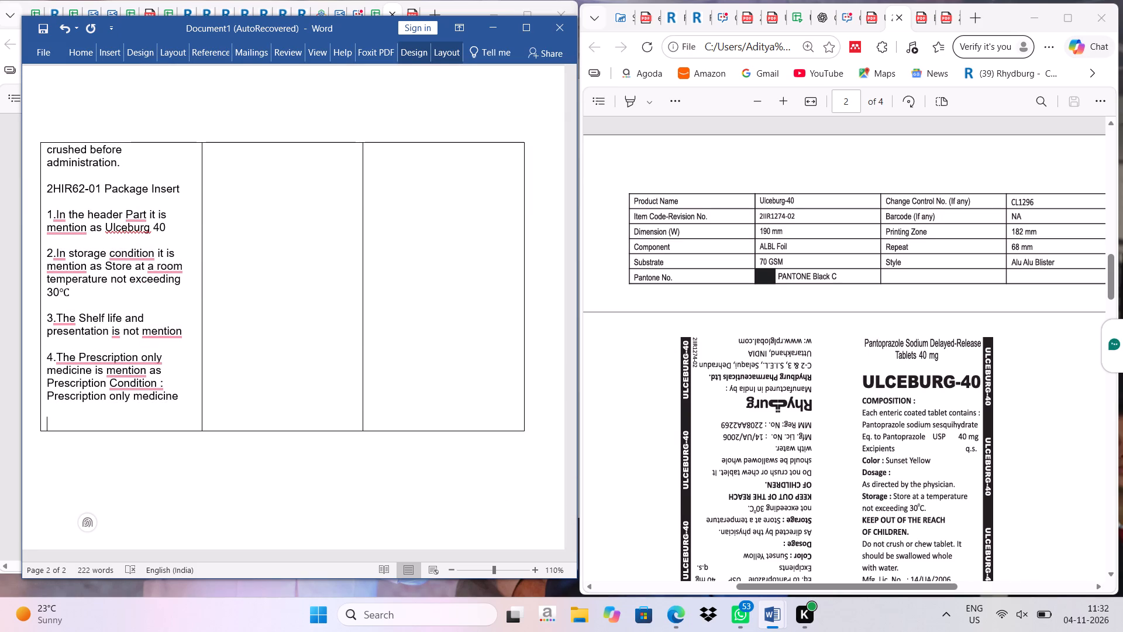
{"action": "type", "text": "SPECS"}
{"action": "key", "text": "Return"}
{"action": "key", "text": "Return"}
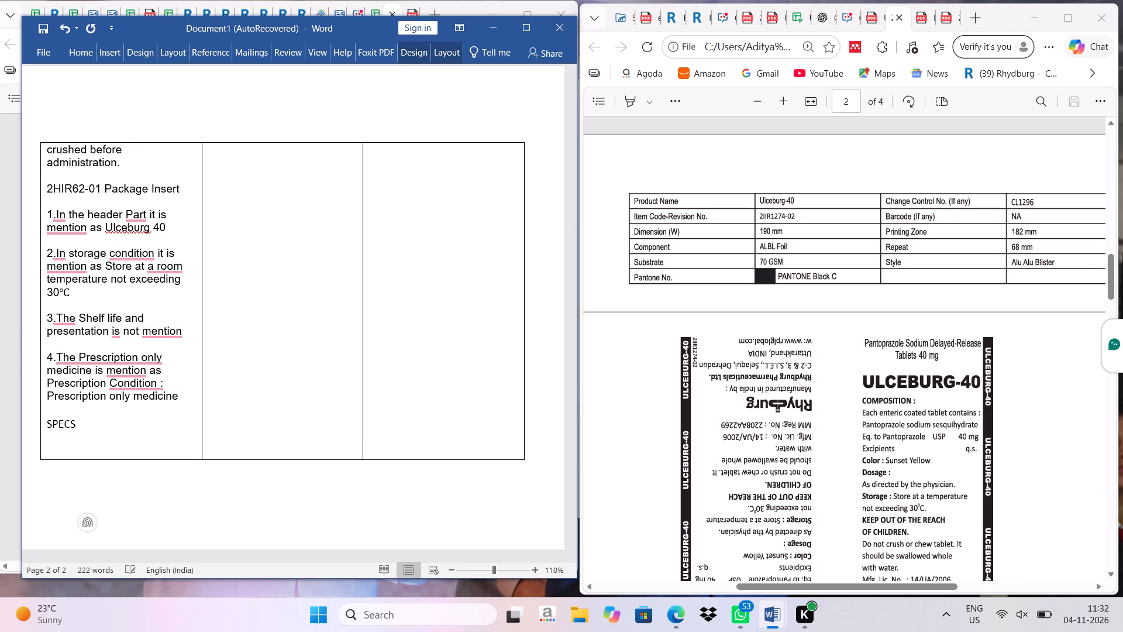
Under SPECS, enter the carton specification code 2IIR1275/SP-02, taking the item code from the carton artwork's specification table.
{"action": "scroll", "coordinate": [789, 478], "scroll_direction": "up", "scroll_amount": 7}
{"action": "scroll", "coordinate": [789, 478], "scroll_direction": "up", "scroll_amount": 19}
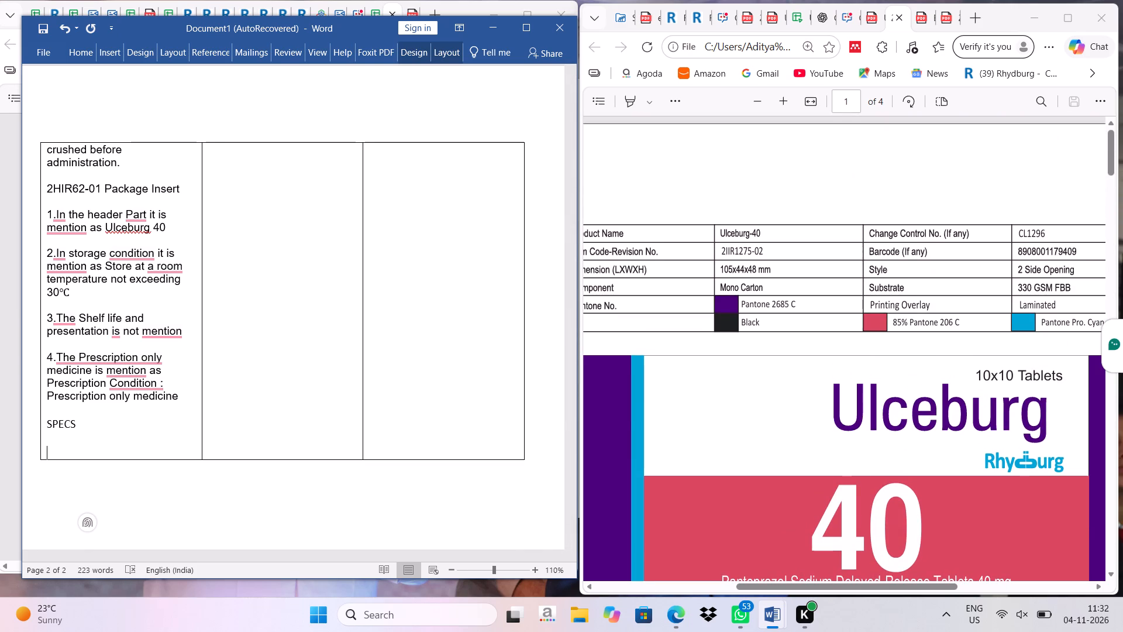
{"action": "scroll", "coordinate": [789, 478], "scroll_direction": "up", "scroll_amount": 3}
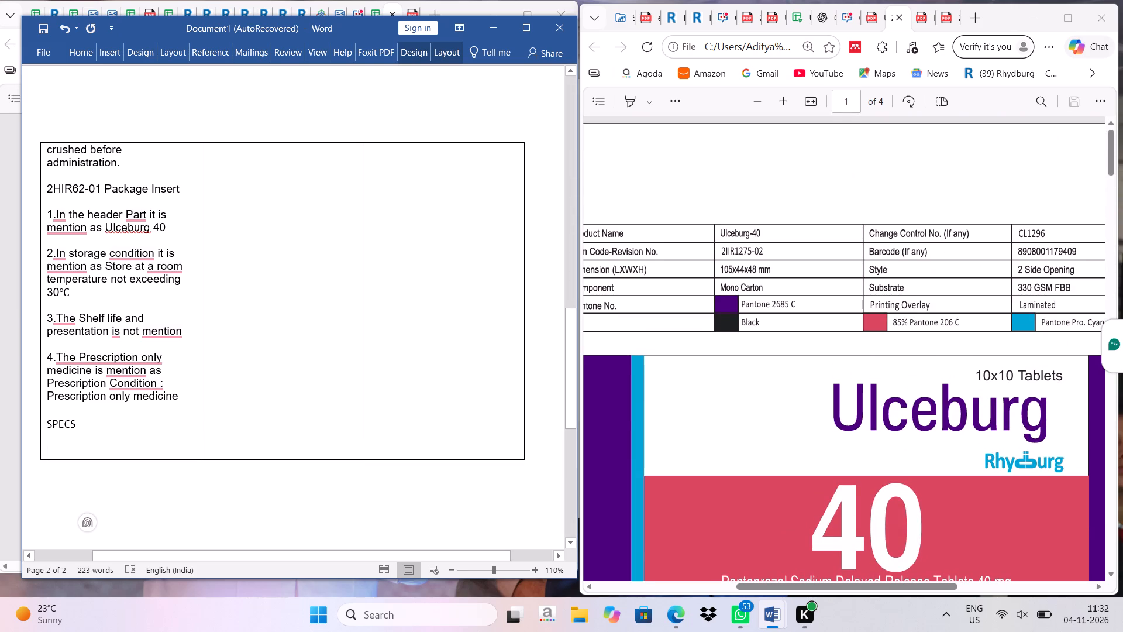
{"action": "key", "text": "2"}
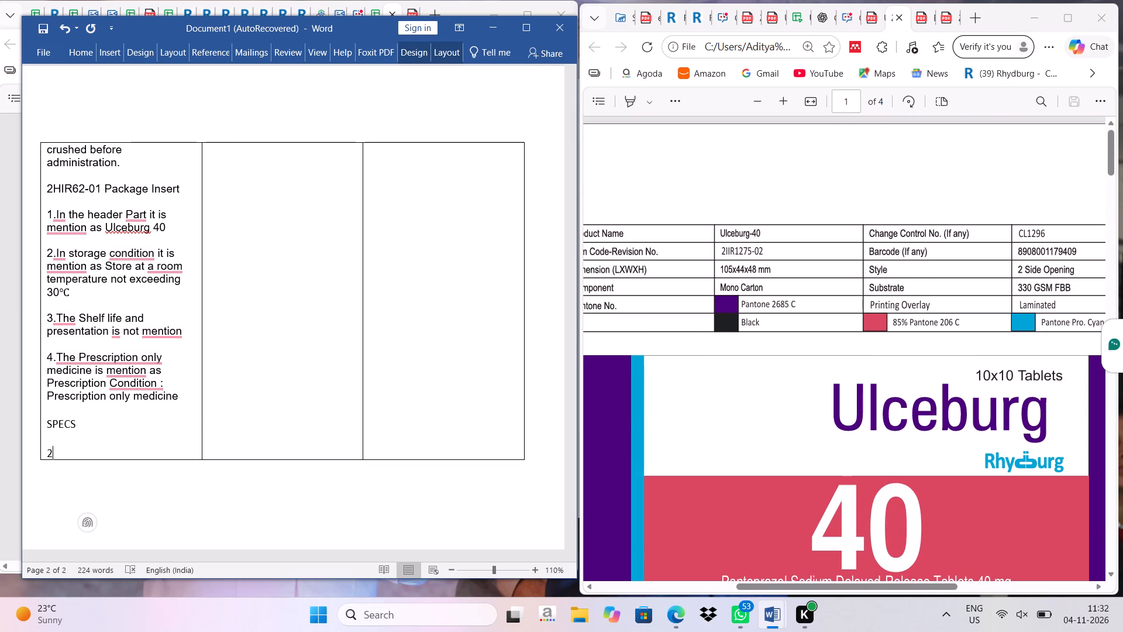
{"action": "key", "text": "shift+i"}
{"action": "key", "text": "BackSpace"}
{"action": "type", "text": "II"}
{"action": "key", "text": "r"}
{"action": "type", "text": "1275"}
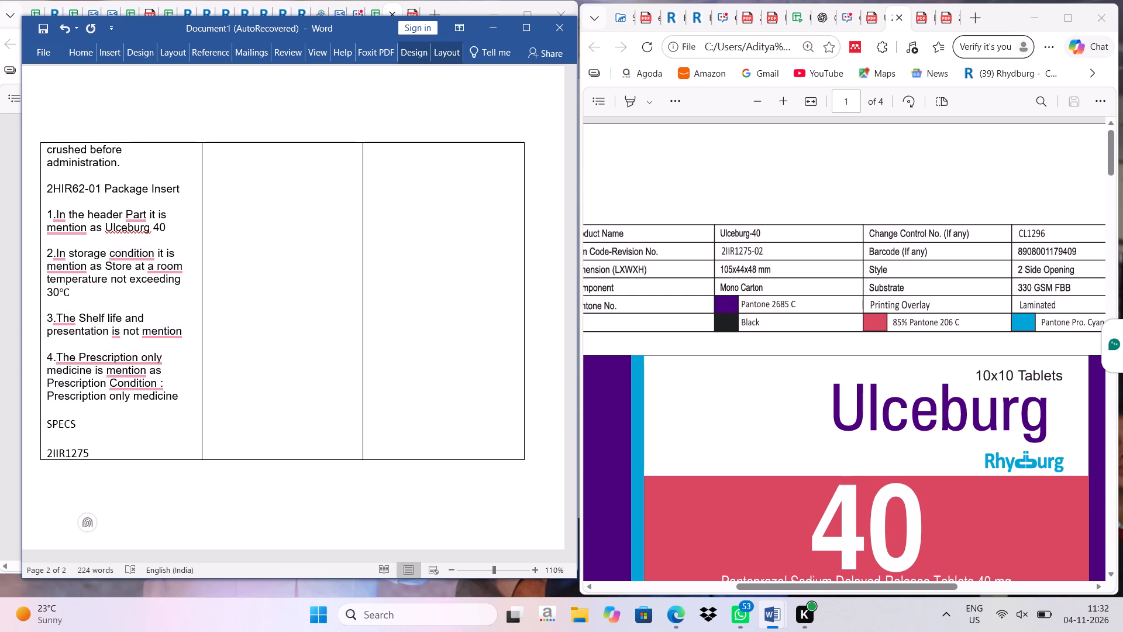
{"action": "type", "text": "/SP-02"}
{"action": "key", "text": "Return"}
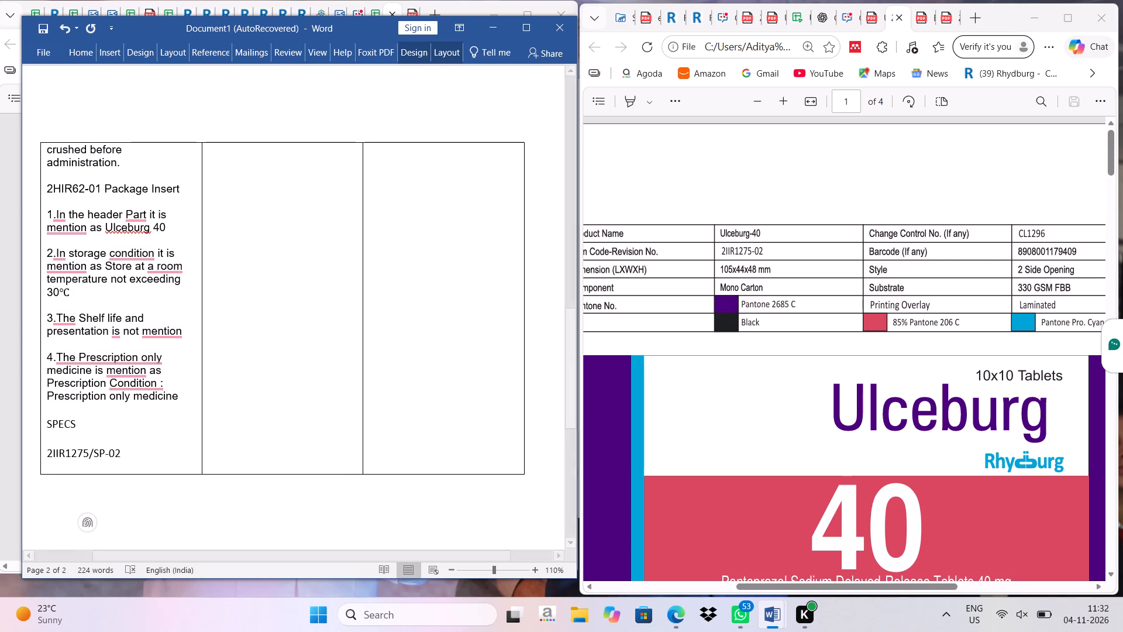
Add the ALBL Foil specification code 2IIR1274/SP-02 beneath the carton code, using the item code in the foil artwork.
{"action": "scroll", "coordinate": [749, 362], "scroll_direction": "down", "scroll_amount": 18}
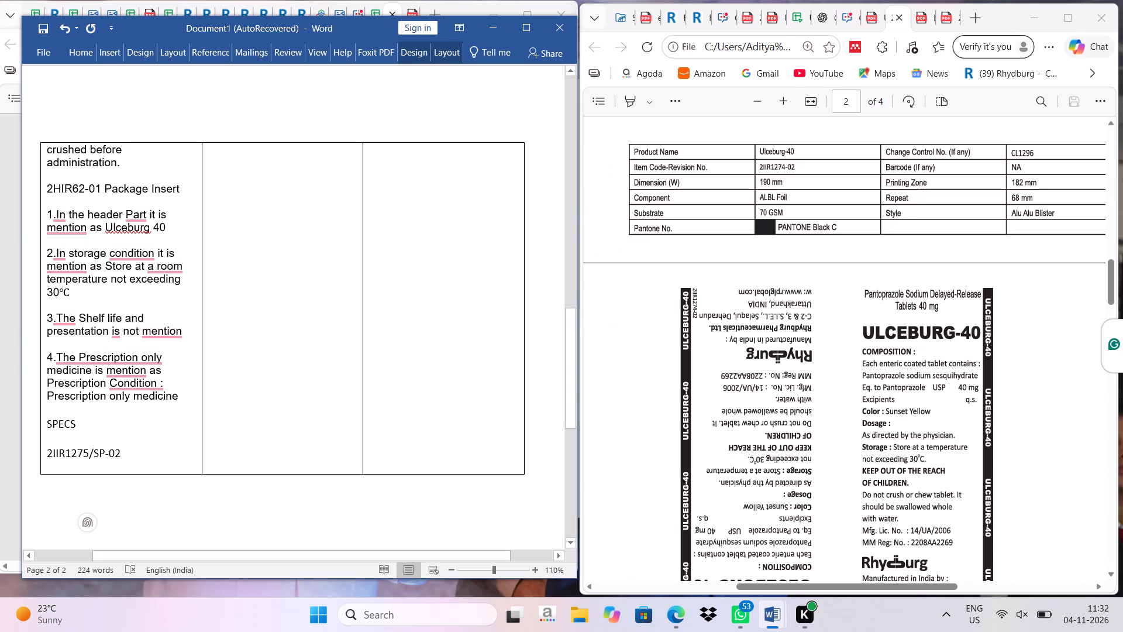
{"action": "key", "text": "2"}
{"action": "type", "text": "IIR"}
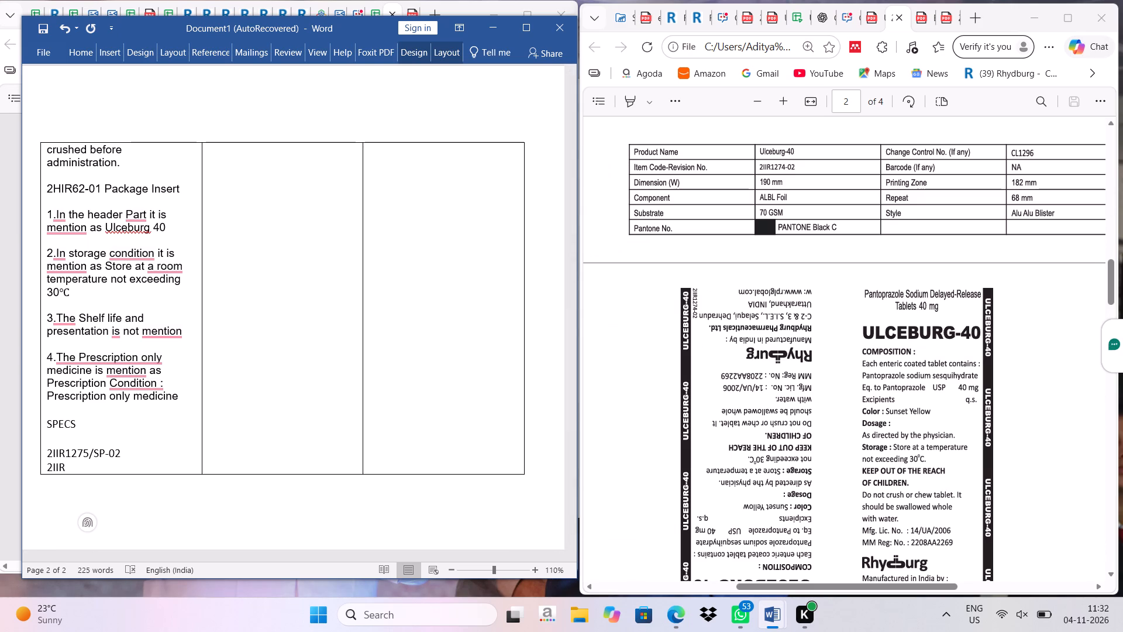
{"action": "type", "text": "1274"}
{"action": "type", "text": "/SP-02"}
Add the Package Insert specification code 2HIR62/SP-01 as the third SPECS line, using the item code in the insert artwork.
{"action": "scroll", "coordinate": [757, 327], "scroll_direction": "down", "scroll_amount": 9}
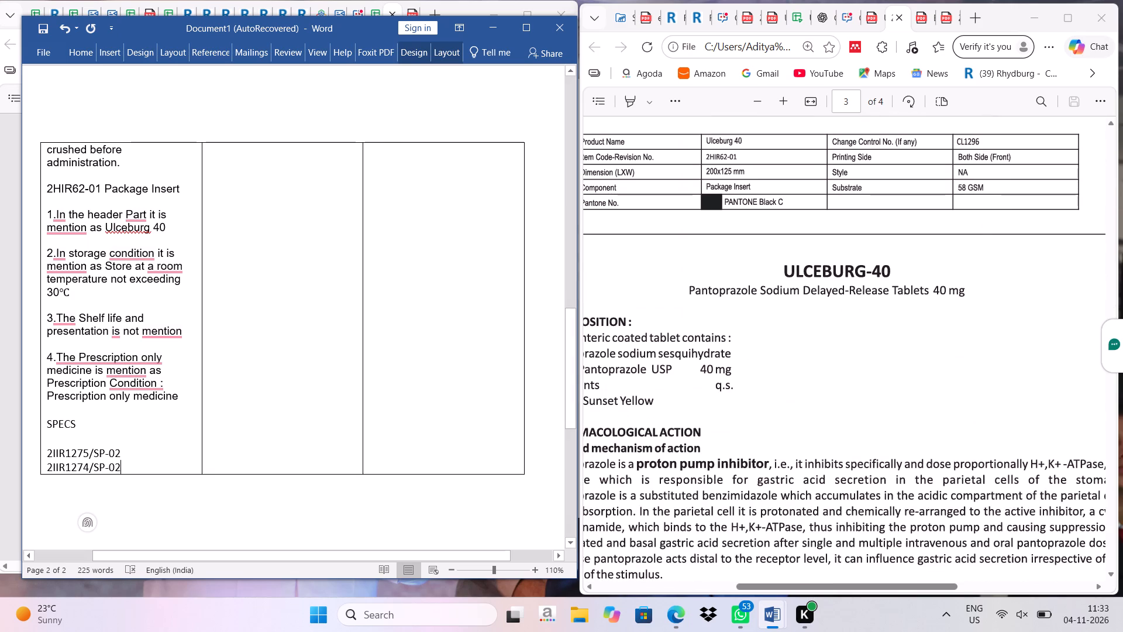
{"action": "key", "text": "Return"}
{"action": "key", "text": "2"}
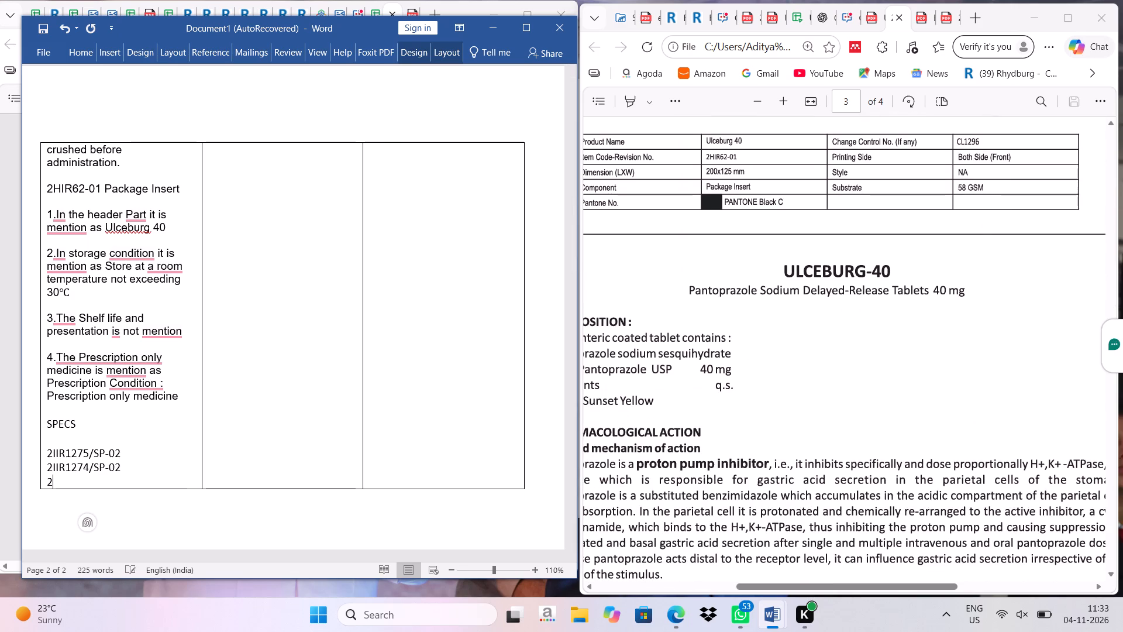
{"action": "type", "text": "HIR"}
{"action": "key", "text": "6"}
{"action": "key", "text": "2"}
{"action": "type", "text": "/SP-01"}
Move the Word window off the new ULCEBURG 40 TABLET artwork PDF and bring its carton specification table into view.
{"action": "scroll", "coordinate": [439, 386], "scroll_direction": "up", "scroll_amount": 5}
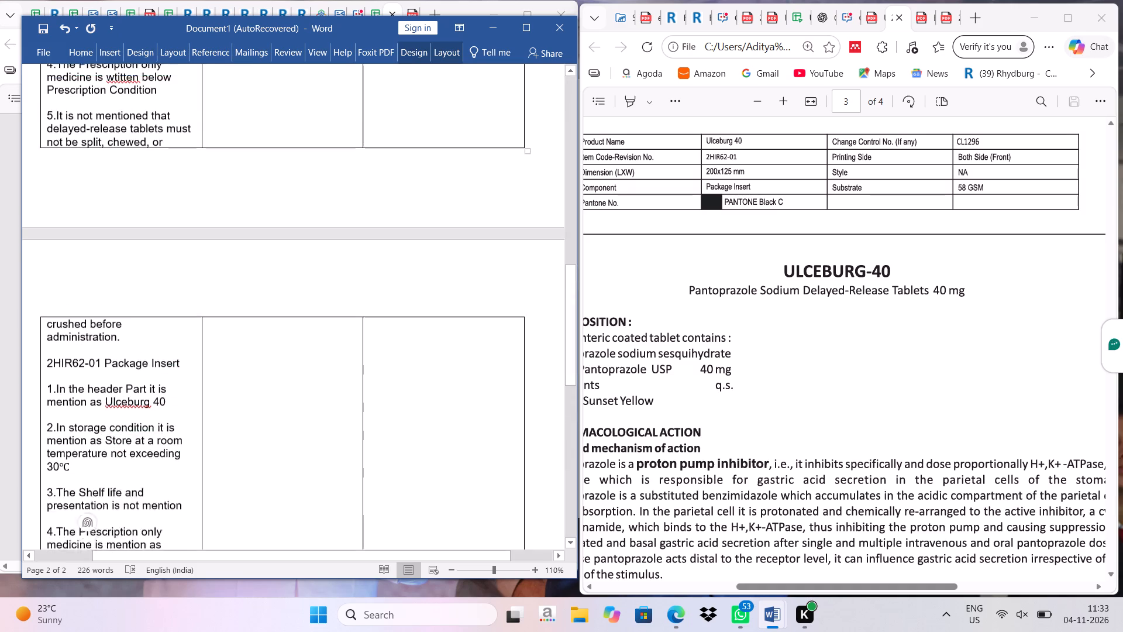
{"action": "scroll", "coordinate": [335, 331], "scroll_direction": "up", "scroll_amount": 12}
{"action": "left_click_drag", "start_coordinate": [347, 32], "coordinate": [349, 32]}
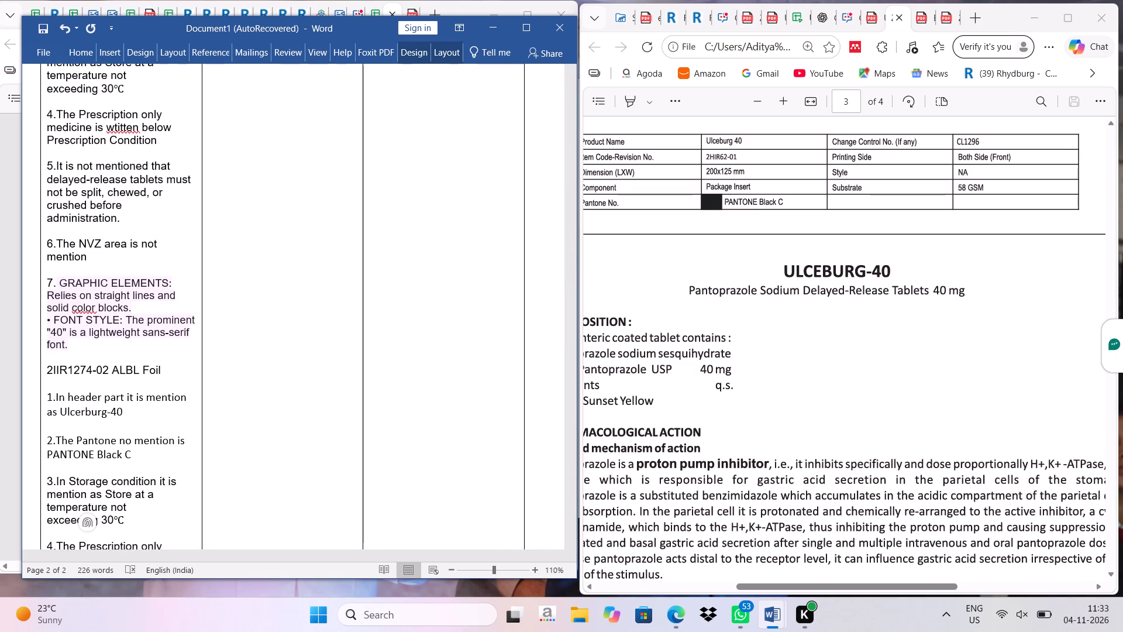
{"action": "left_click_drag", "start_coordinate": [349, 32], "coordinate": [935, 43]}
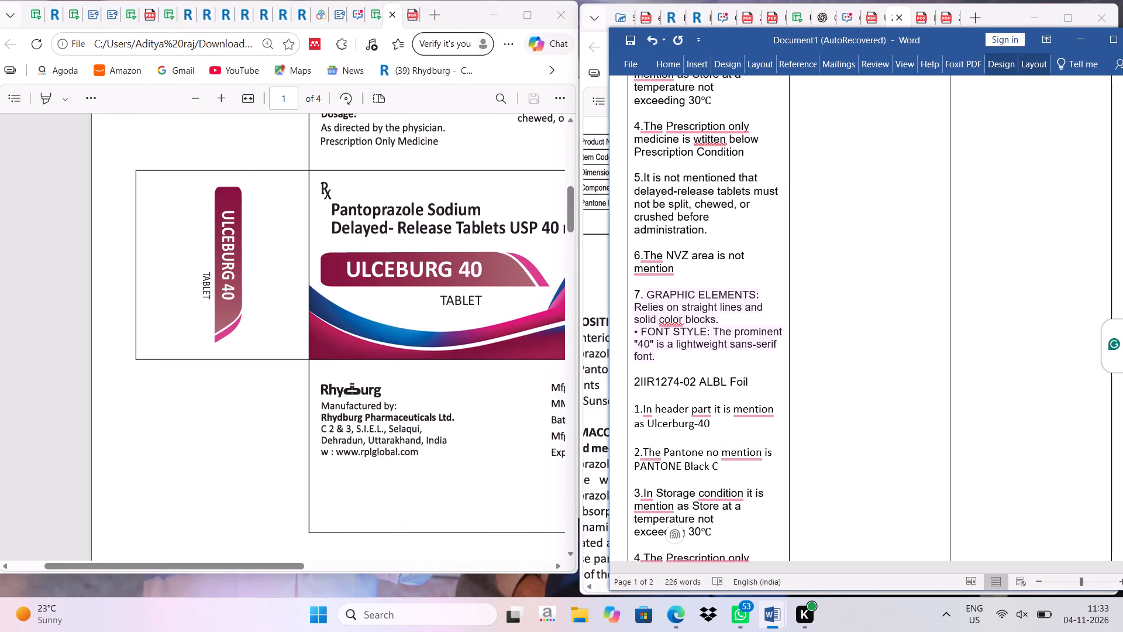
{"action": "scroll", "coordinate": [295, 360], "scroll_direction": "up", "scroll_amount": 11}
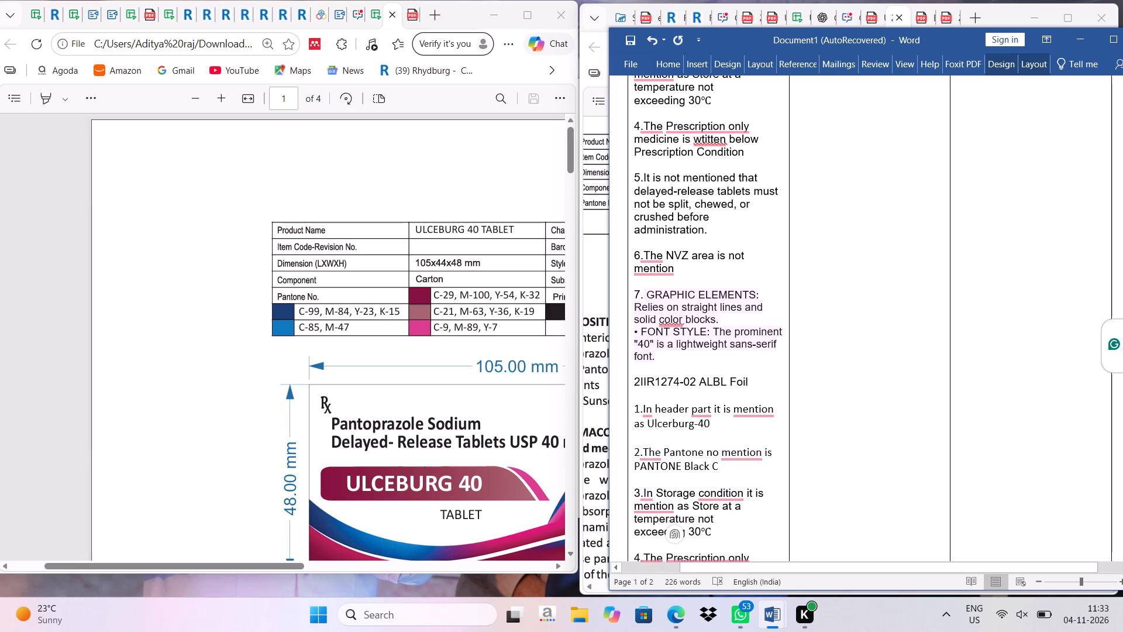
Copy the 2IIR1275-02 CARTON heading into the New column and change its code to 2IIR1275-03.
{"action": "scroll", "coordinate": [993, 337], "scroll_direction": "up", "scroll_amount": 5}
{"action": "scroll", "coordinate": [953, 280], "scroll_direction": "up", "scroll_amount": 5}
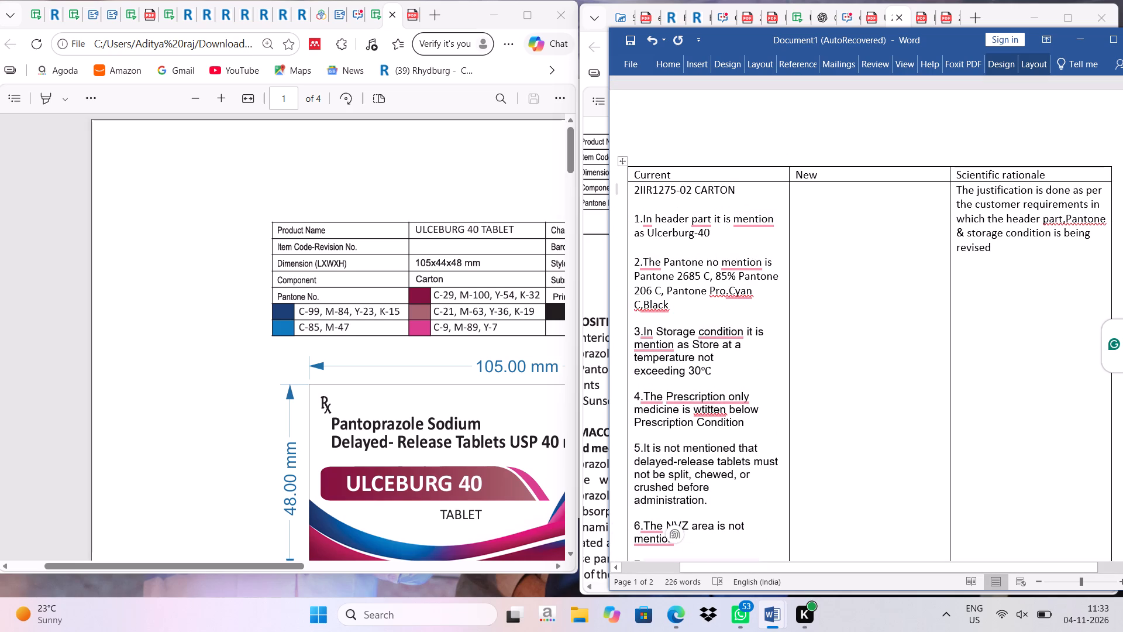
{"action": "left_click_drag", "start_coordinate": [636, 190], "coordinate": [734, 193]}
{"action": "key", "text": "ctrl+c"}
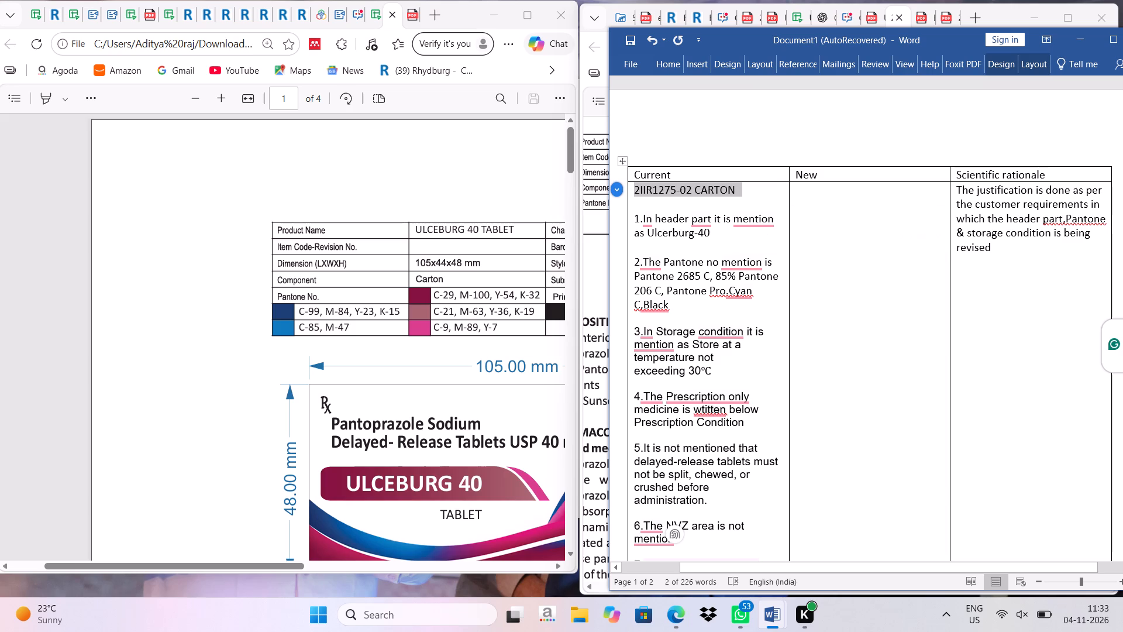
{"action": "left_click", "coordinate": [815, 193]}
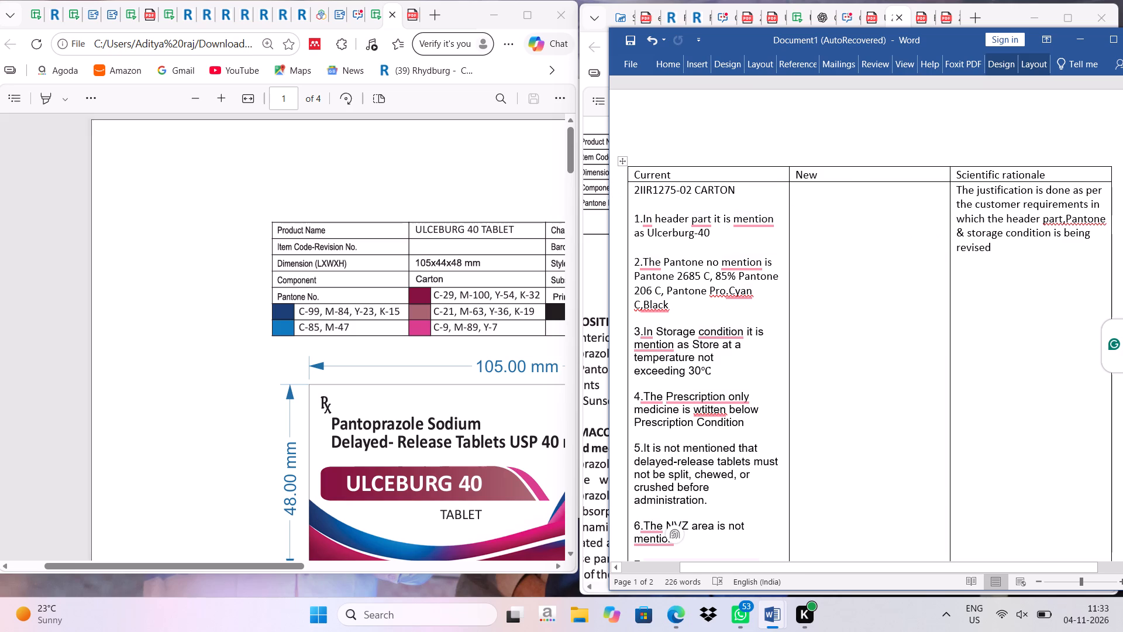
{"action": "key", "text": "ctrl+v"}
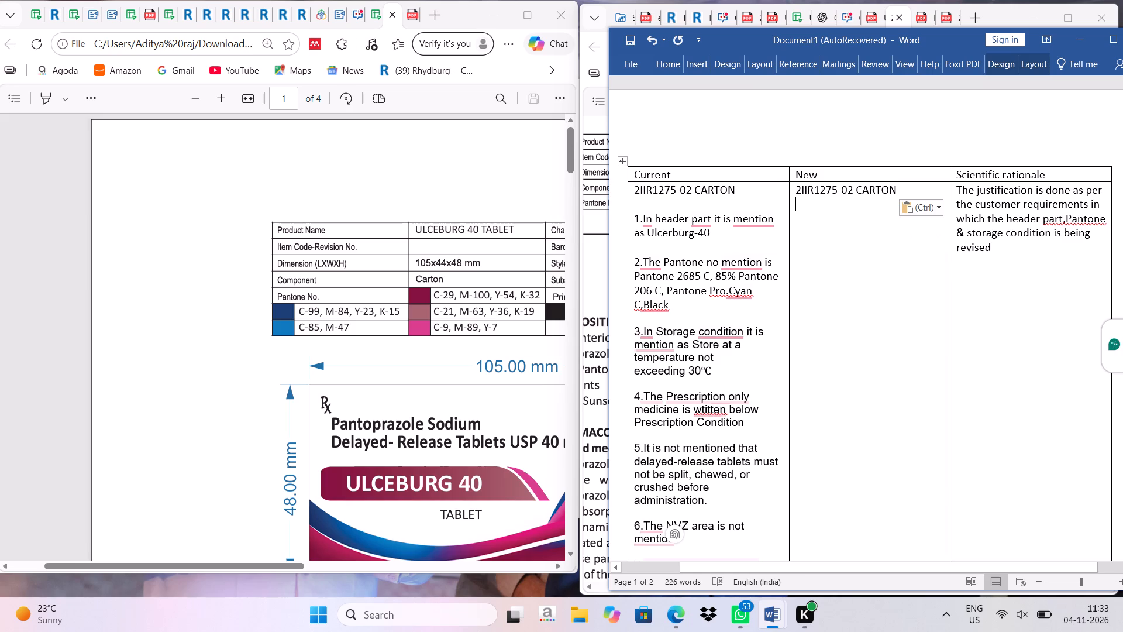
{"action": "left_click", "coordinate": [850, 191]}
{"action": "key", "text": "BackSpace"}
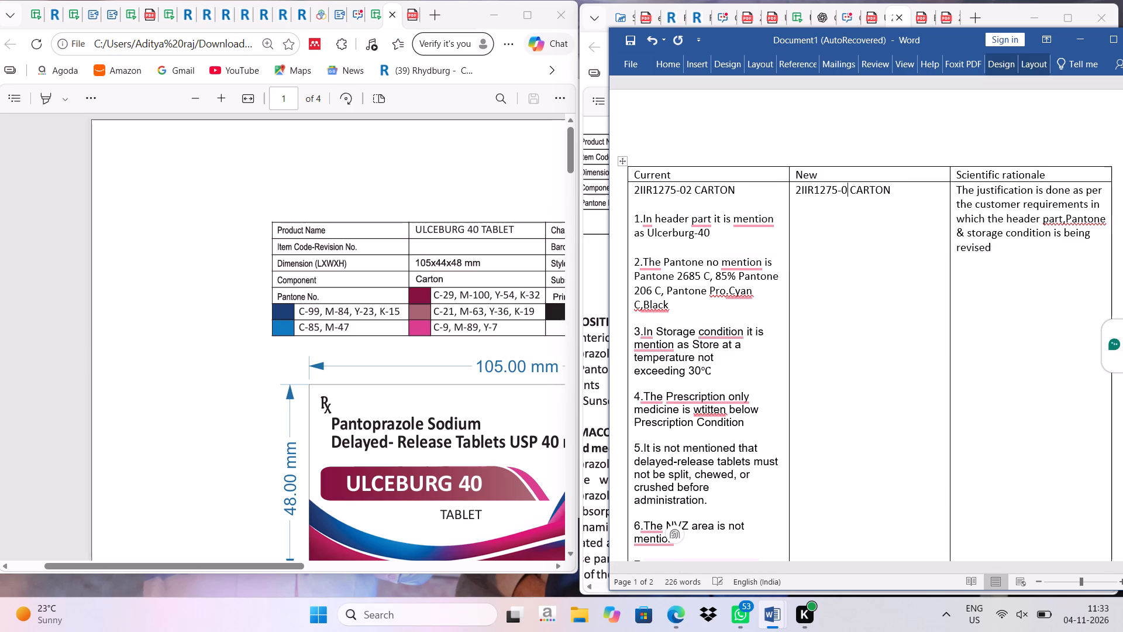
{"action": "key", "text": "3"}
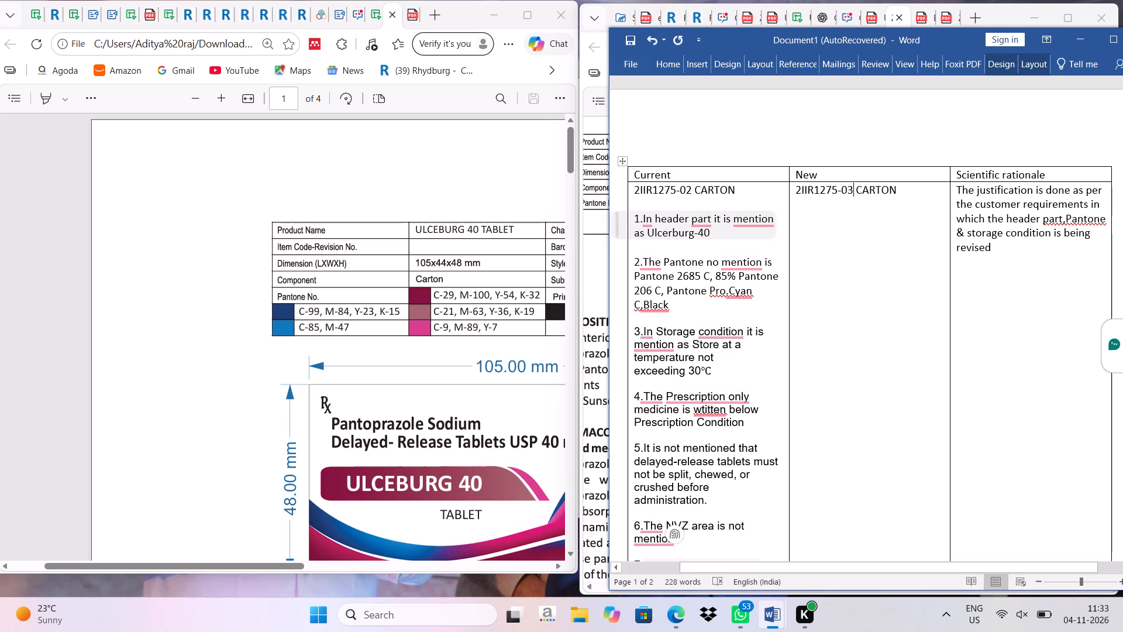
Under the 2IIR1275-03 CARTON heading, add the point "1.In the header part it will be mentioned as ULCEBURG 40 TABLET".
{"action": "left_click", "coordinate": [911, 190]}
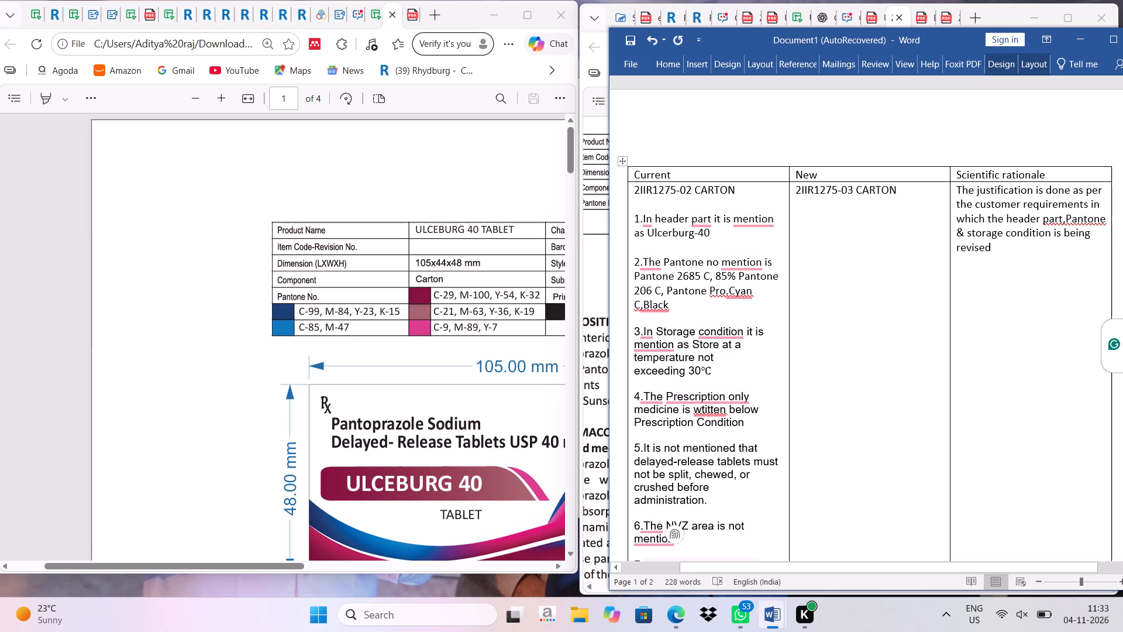
{"action": "key", "text": "Return"}
{"action": "key", "text": "Return"}
{"action": "type", "text": "1."}
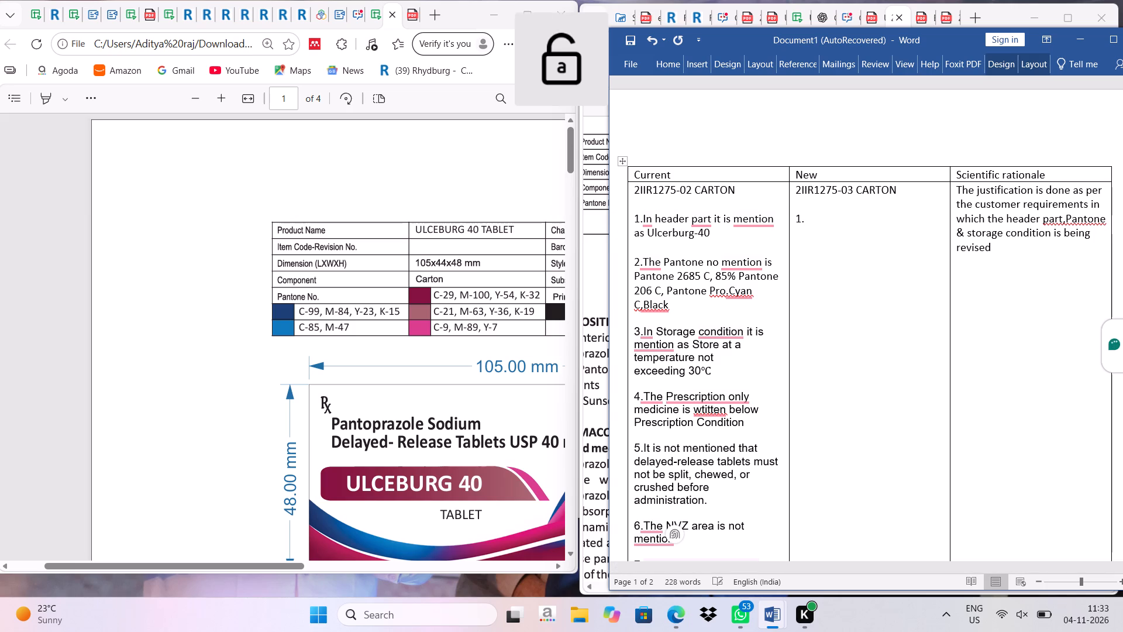
{"action": "type", "text": "In"}
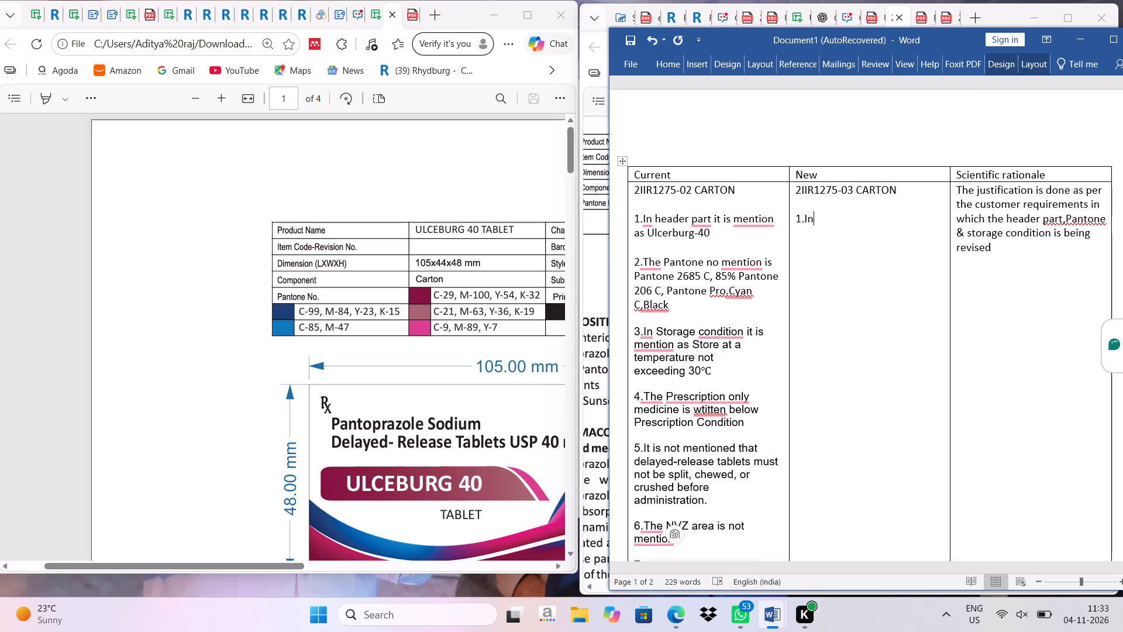
{"action": "key", "text": "space"}
{"action": "type", "text": "the g"}
{"action": "key", "text": "BackSpace"}
{"action": "type", "text": "header part it will be mentioned"}
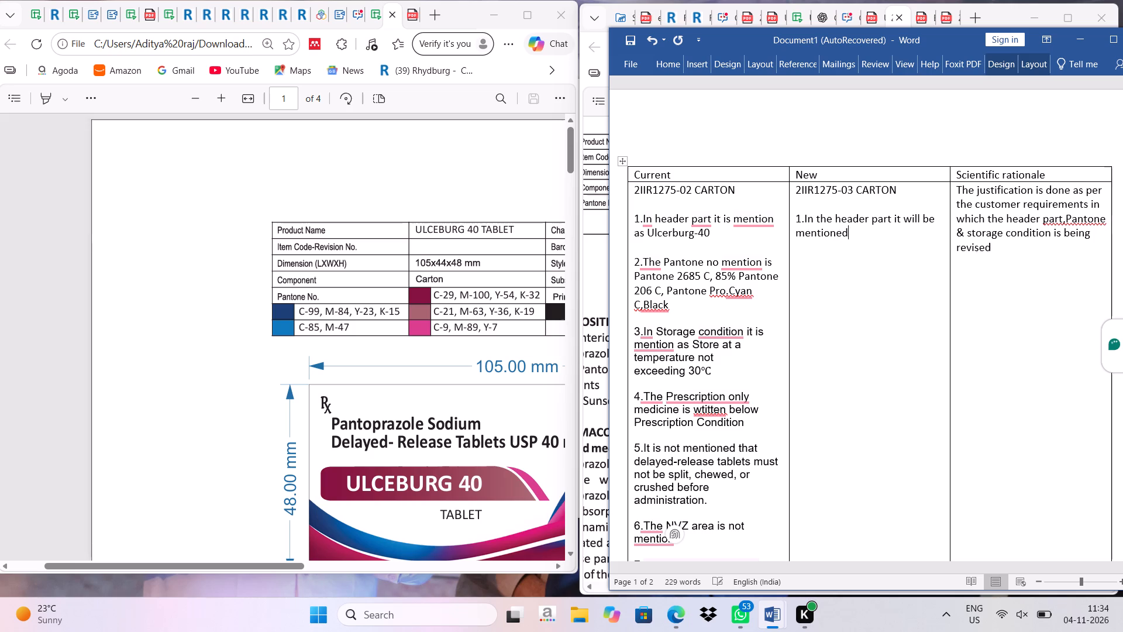
{"action": "key", "text": "space"}
{"action": "type", "text": "as"}
{"action": "key", "text": "space"}
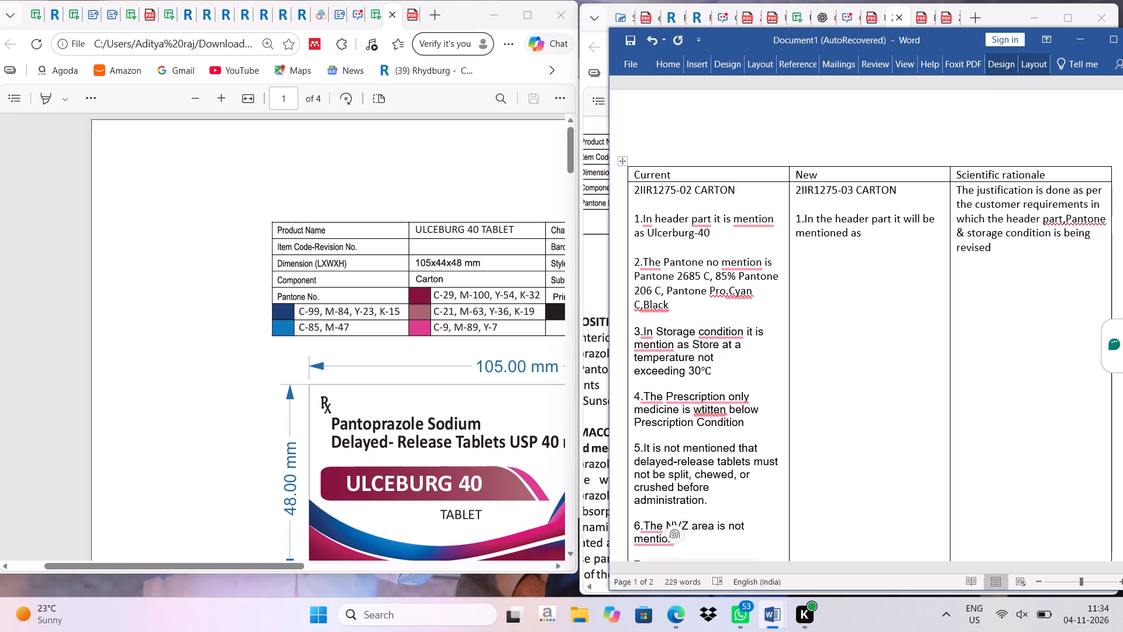
{"action": "type", "text": "ULCER"}
{"action": "key", "text": "BackSpace"}
{"action": "type", "text": "BURG 40 TABLET"}
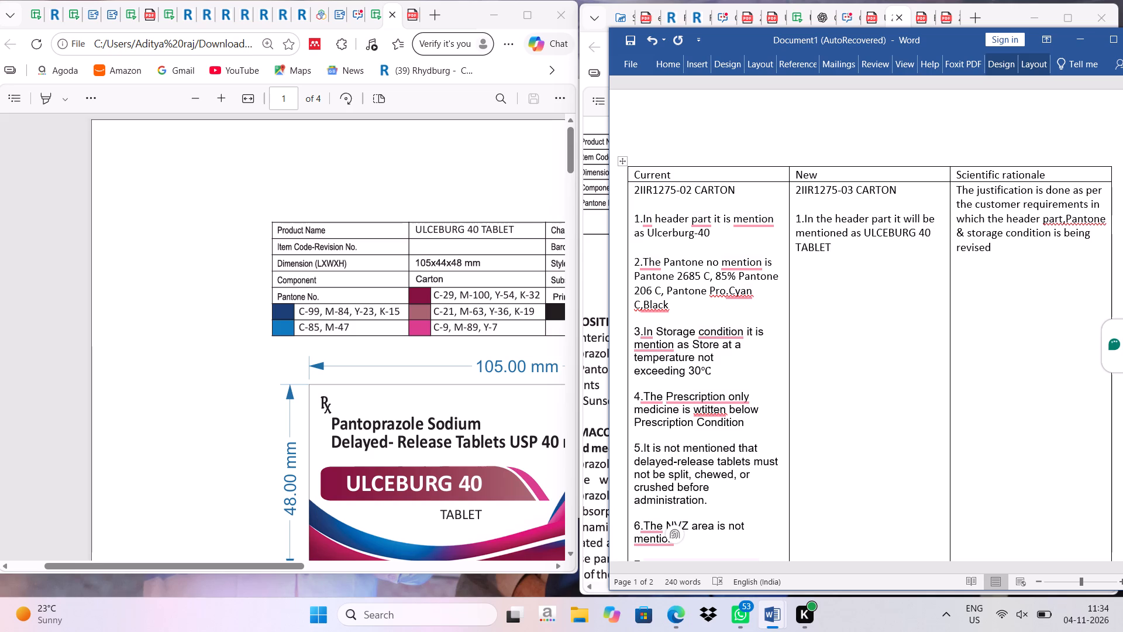
Start the second point in the New column with "2.The Pantone no will be mentioned as", leaving a blank line above it.
{"action": "key", "text": "Return"}
{"action": "key", "text": "Return"}
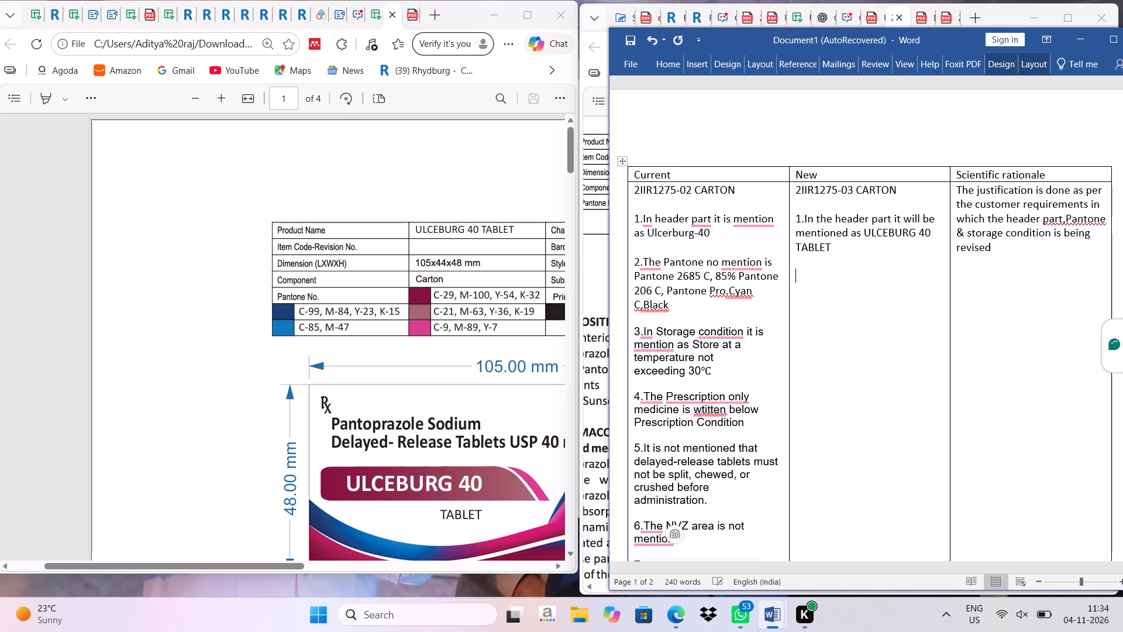
{"action": "type", "text": "2."}
{"action": "type", "text": "The"}
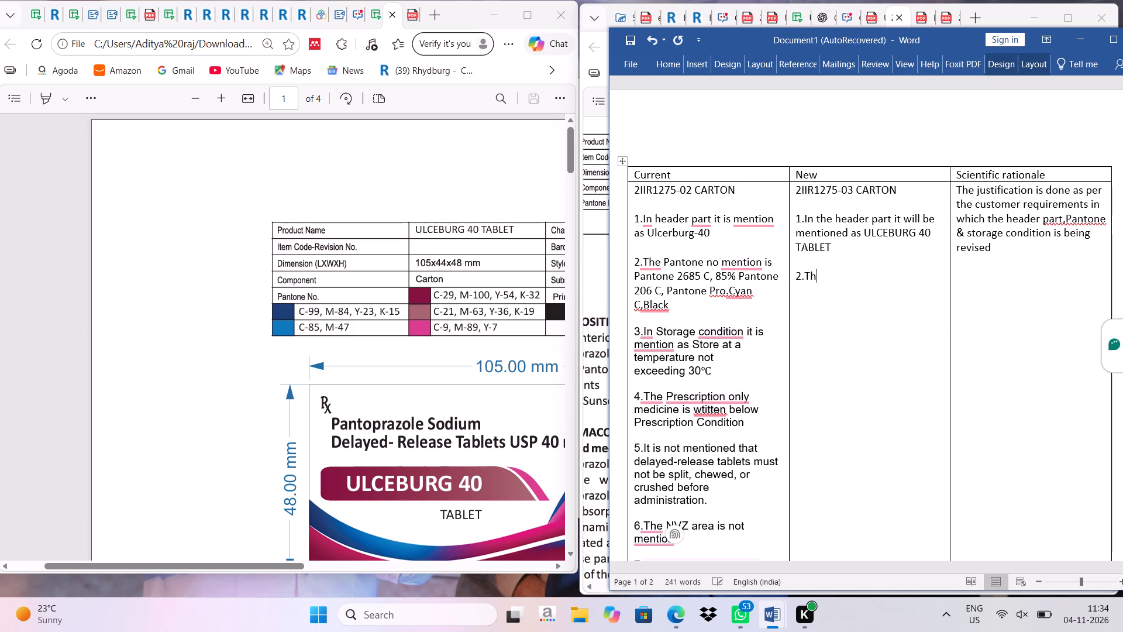
{"action": "key", "text": "space"}
{"action": "type", "text": "Pantone no will be mentioned as"}
{"action": "key", "text": "space"}
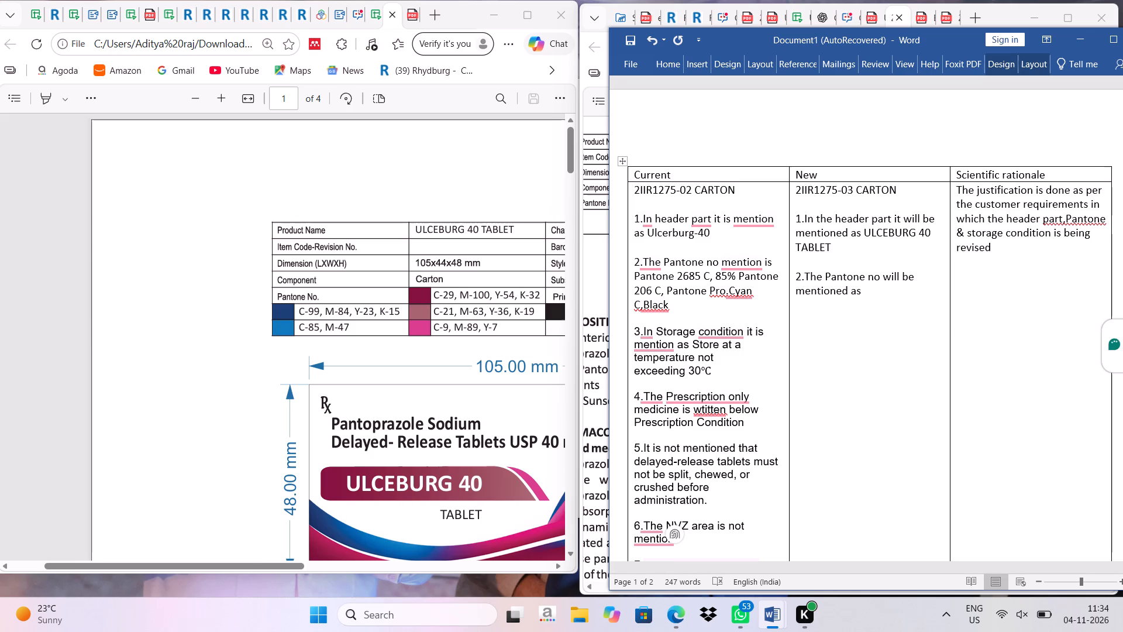
Copy the dark blue colour value C-99, M-84, Y-23, K-15 from the carton artwork into point 2, in square brackets followed by a comma.
{"action": "left_click_drag", "start_coordinate": [299, 309], "coordinate": [409, 314]}
{"action": "left_click", "coordinate": [444, 188]}
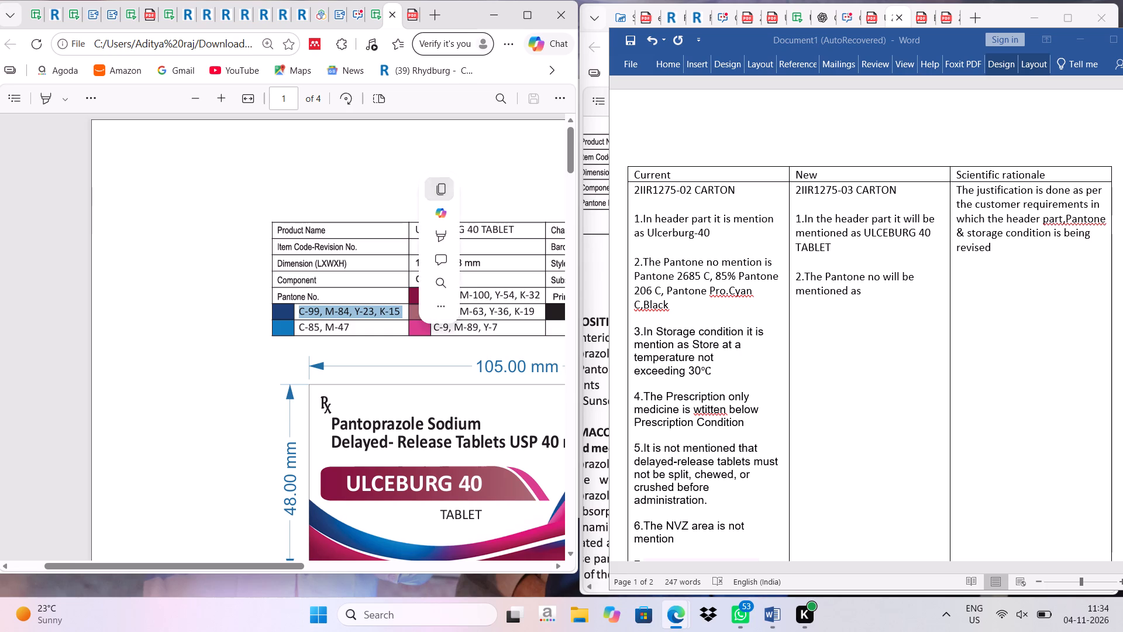
{"action": "left_click_drag", "start_coordinate": [895, 286], "coordinate": [893, 293]}
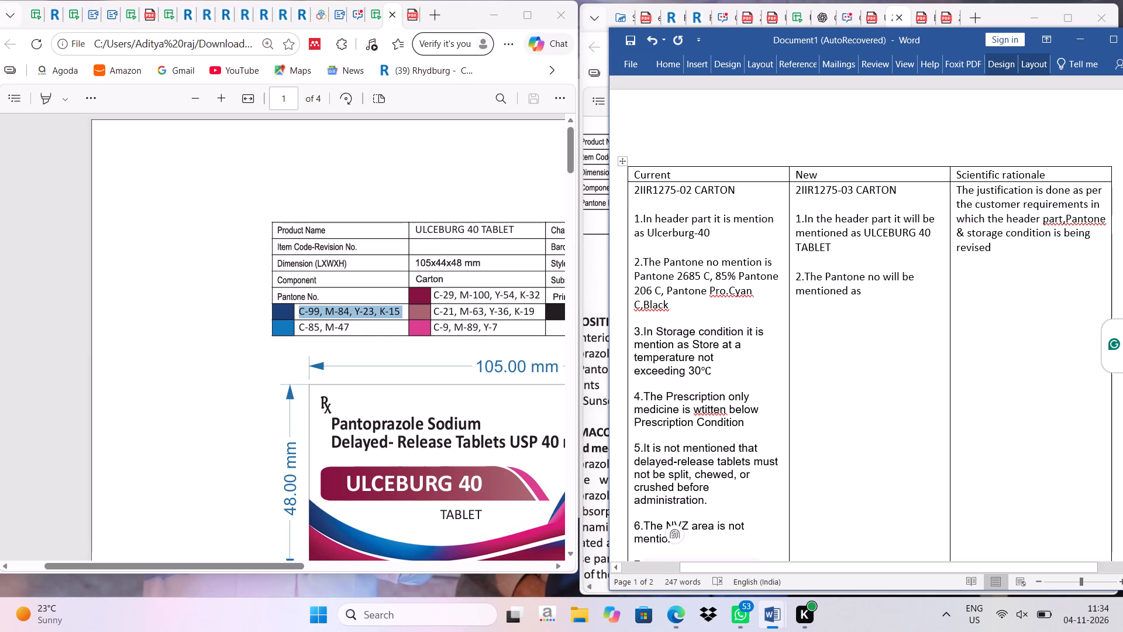
{"action": "key", "text": "ctrl+v"}
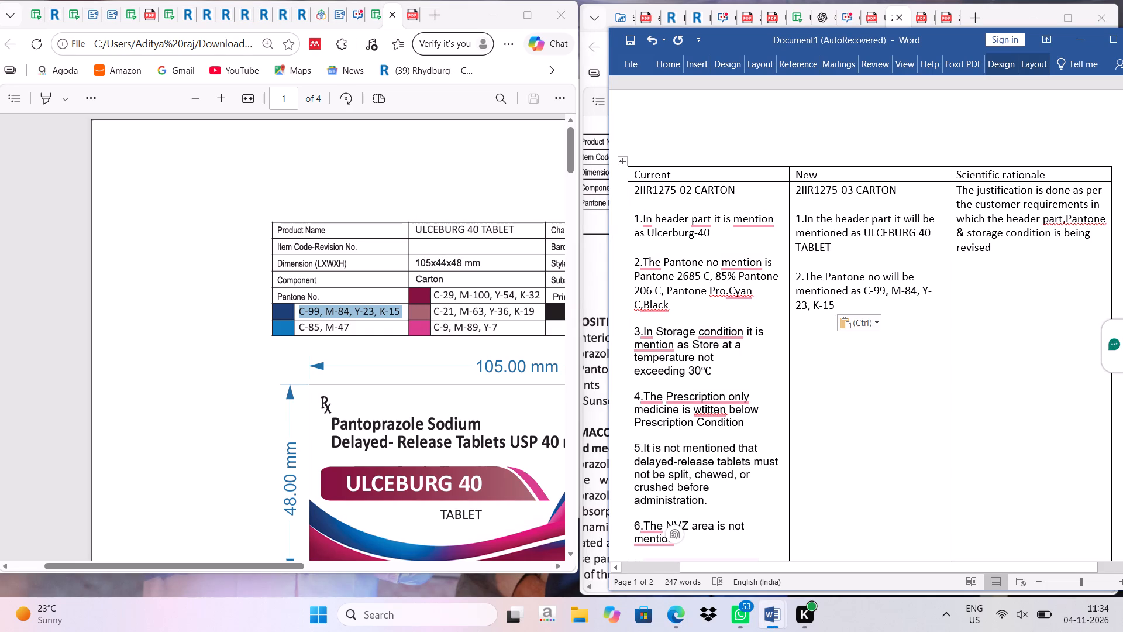
{"action": "key", "text": "bracketright"}
{"action": "key", "text": "Up"}
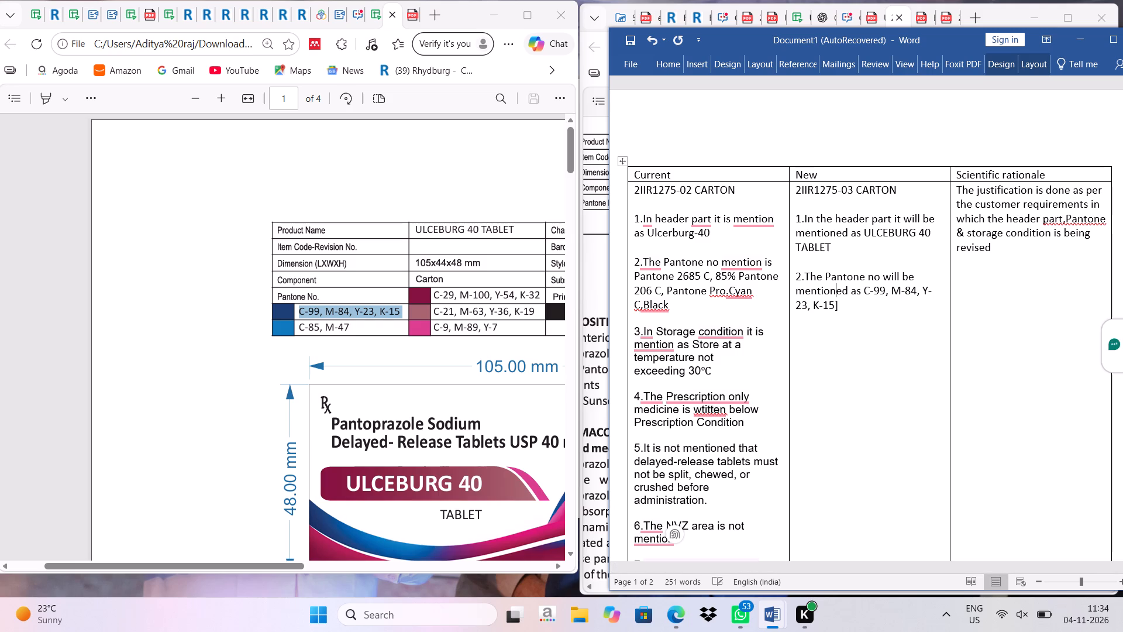
{"action": "key", "text": "Right"}
{"action": "key", "text": "Right"}
{"action": "key", "text": "Right"}
{"action": "key", "text": "Right"}
{"action": "key", "text": "Right"}
{"action": "key", "text": "Right"}
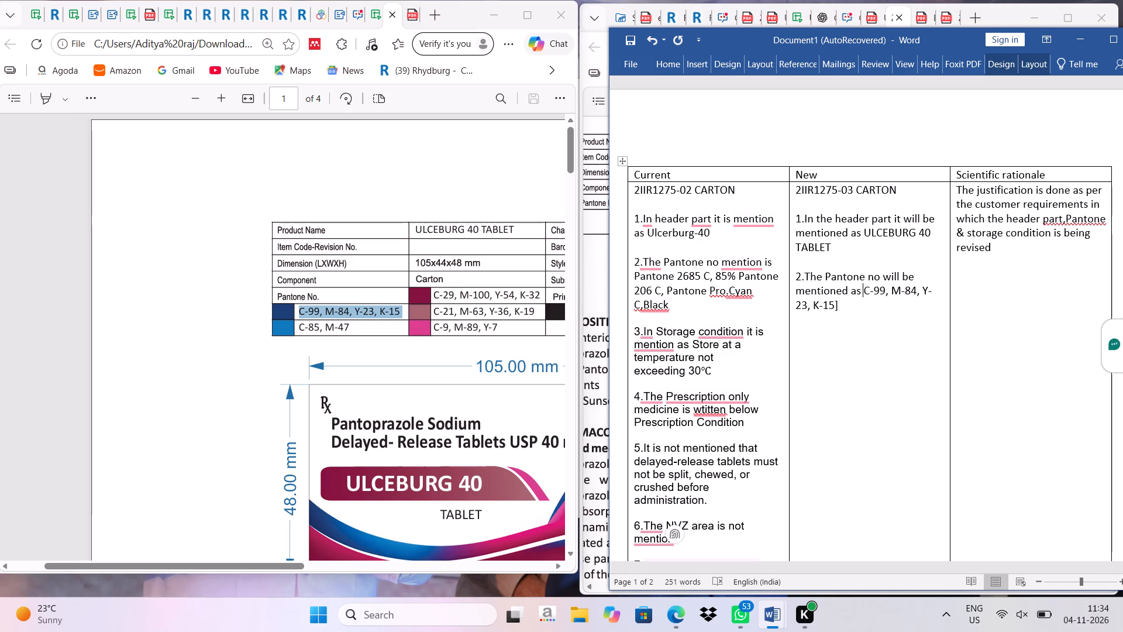
{"action": "key", "text": "bracketleft"}
{"action": "key", "text": "Down"}
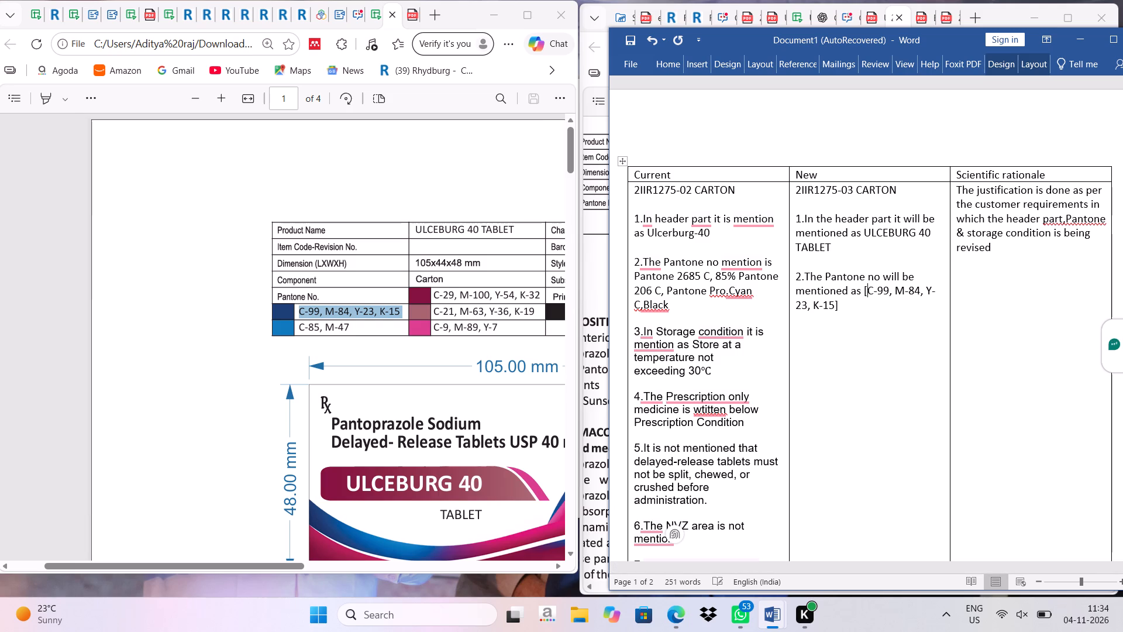
{"action": "key", "text": "comma"}
Append the light blue colour value C-85, M-47 from the carton artwork to point 2, in square brackets followed by a comma.
{"action": "left_click_drag", "start_coordinate": [294, 325], "coordinate": [303, 328]}
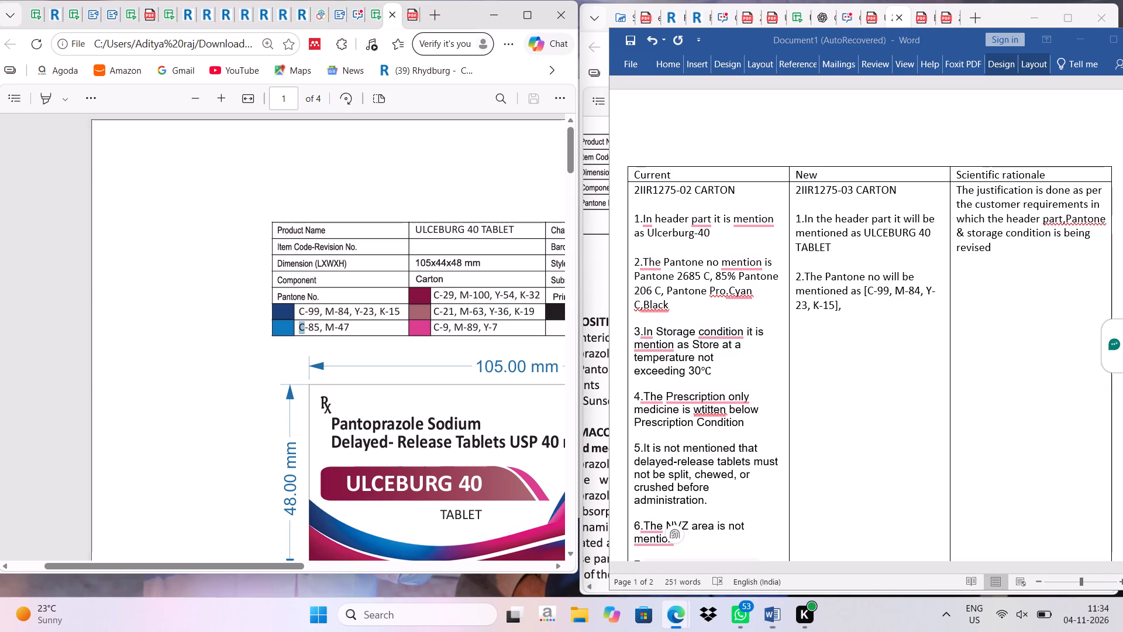
{"action": "left_click_drag", "start_coordinate": [303, 328], "coordinate": [349, 334]}
{"action": "left_click", "coordinate": [376, 209]}
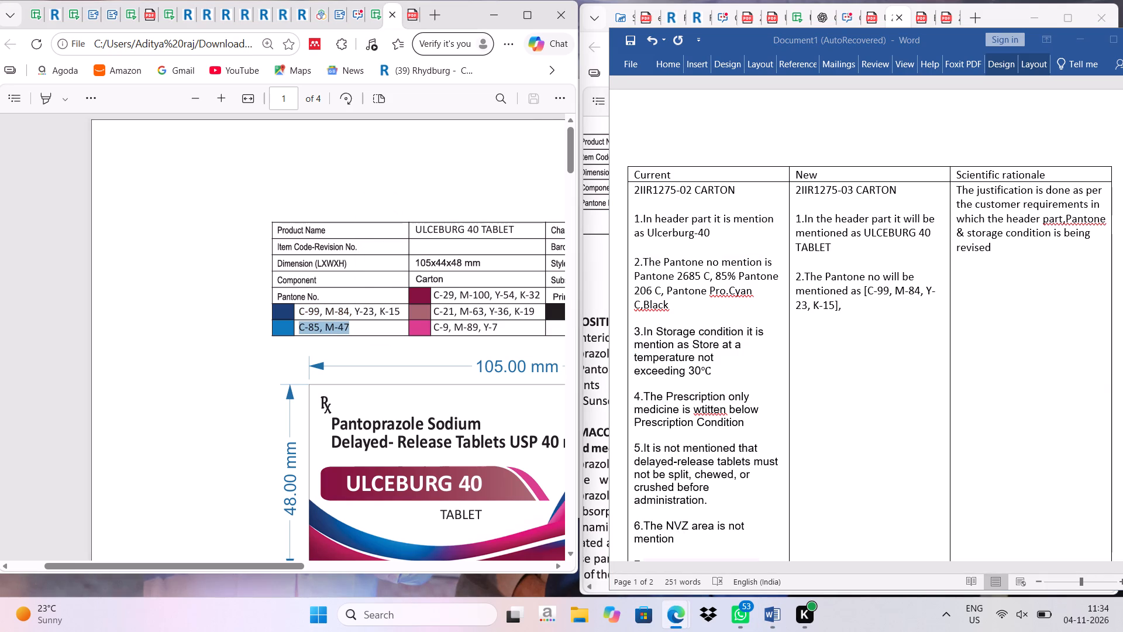
{"action": "left_click", "coordinate": [844, 300]}
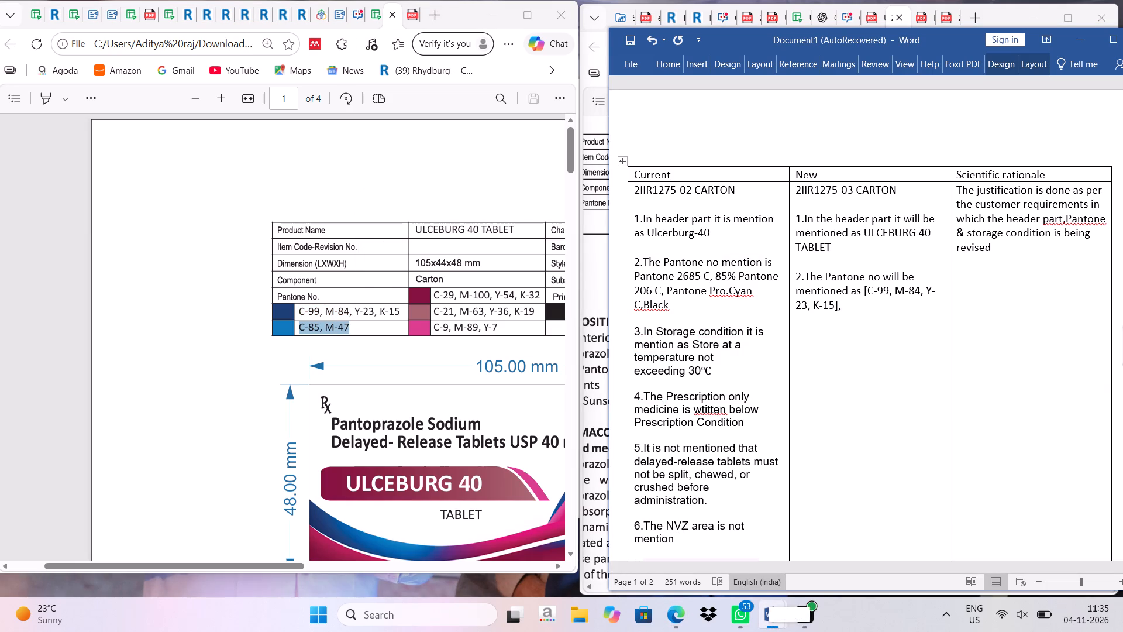
{"action": "key", "text": "bracketleft"}
{"action": "key", "text": "ctrl+v"}
{"action": "key", "text": "bracketright"}
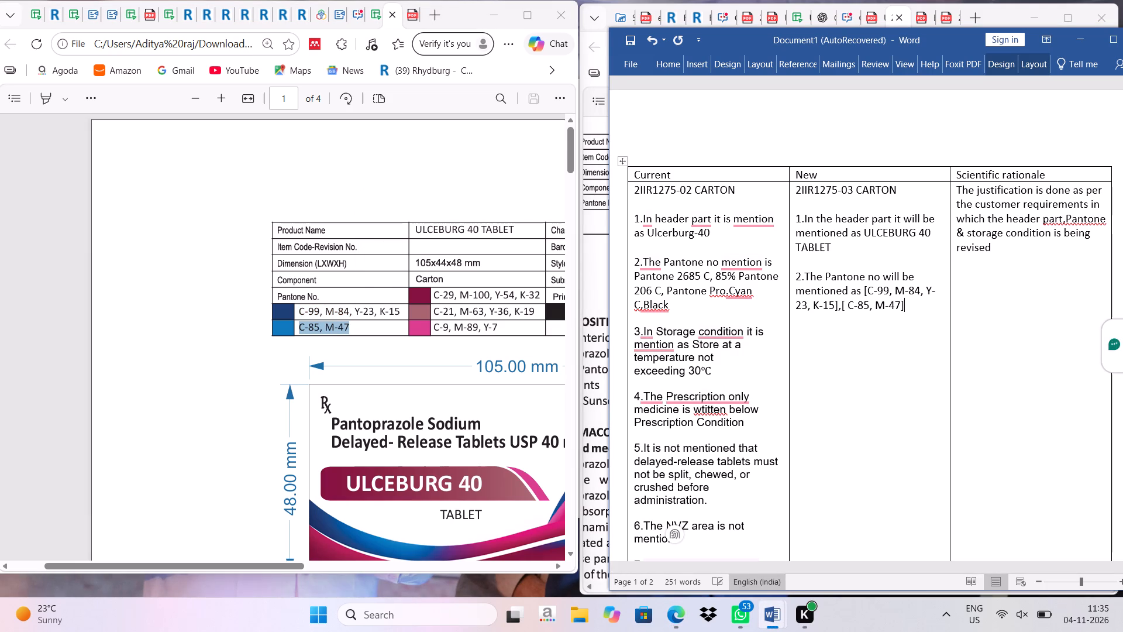
{"action": "key", "text": "comma"}
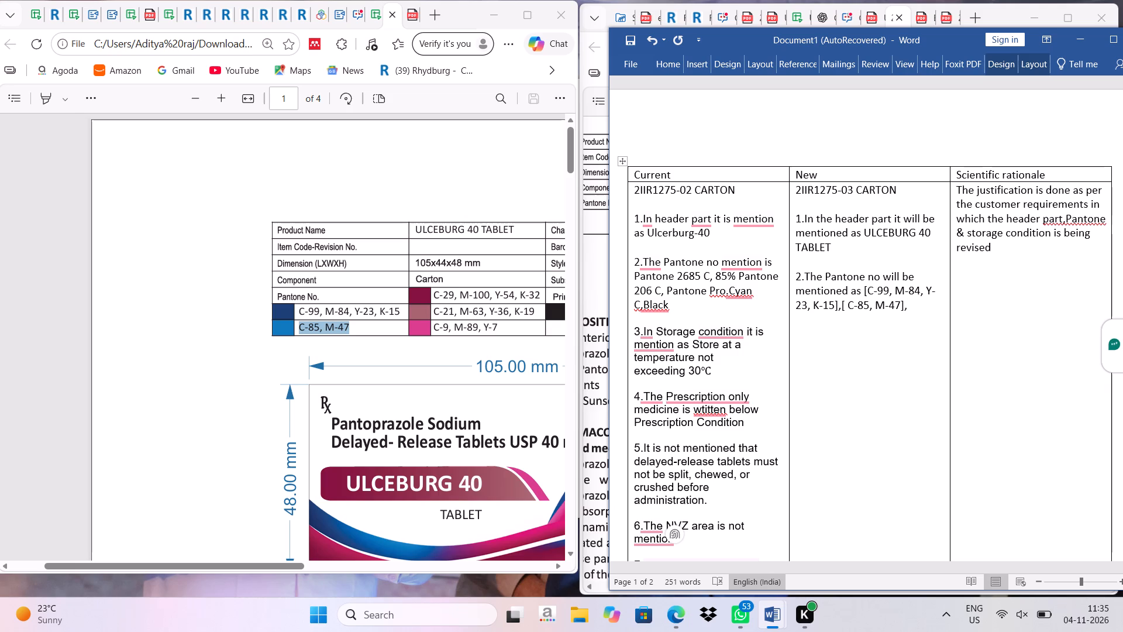
Append the maroon colour value C-29, M-100, Y-54, K-32 from the carton artwork to point 2, in square brackets followed by a comma.
{"action": "scroll", "coordinate": [507, 536], "scroll_direction": "left", "scroll_amount": 1}
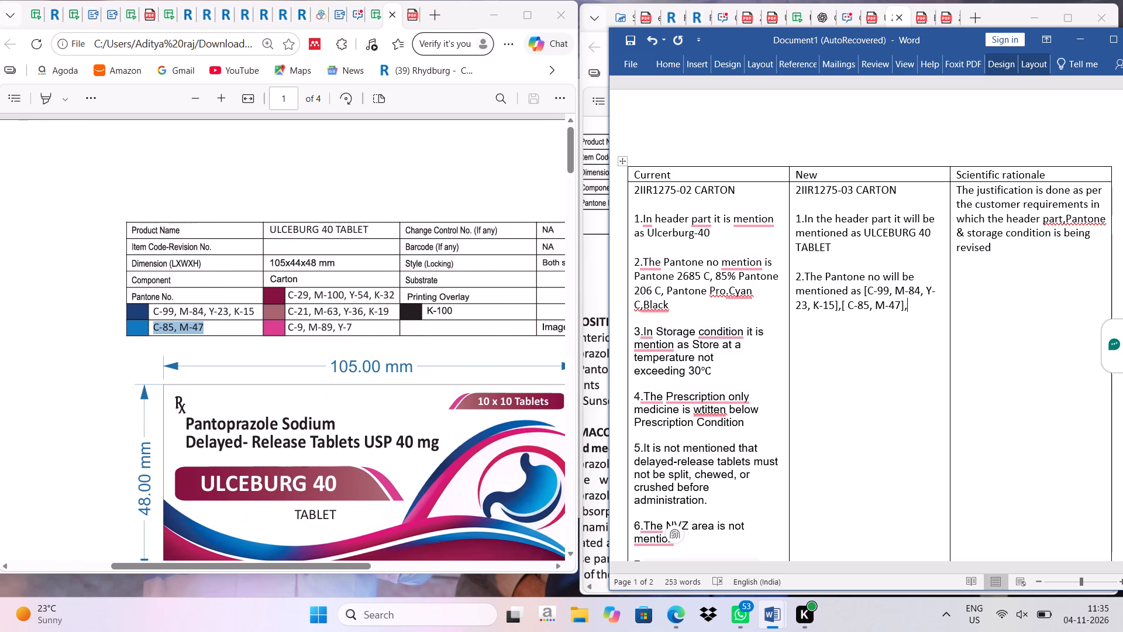
{"action": "scroll", "coordinate": [468, 515], "scroll_direction": "left", "scroll_amount": 1}
{"action": "scroll", "coordinate": [553, 398], "scroll_direction": "left", "scroll_amount": 1}
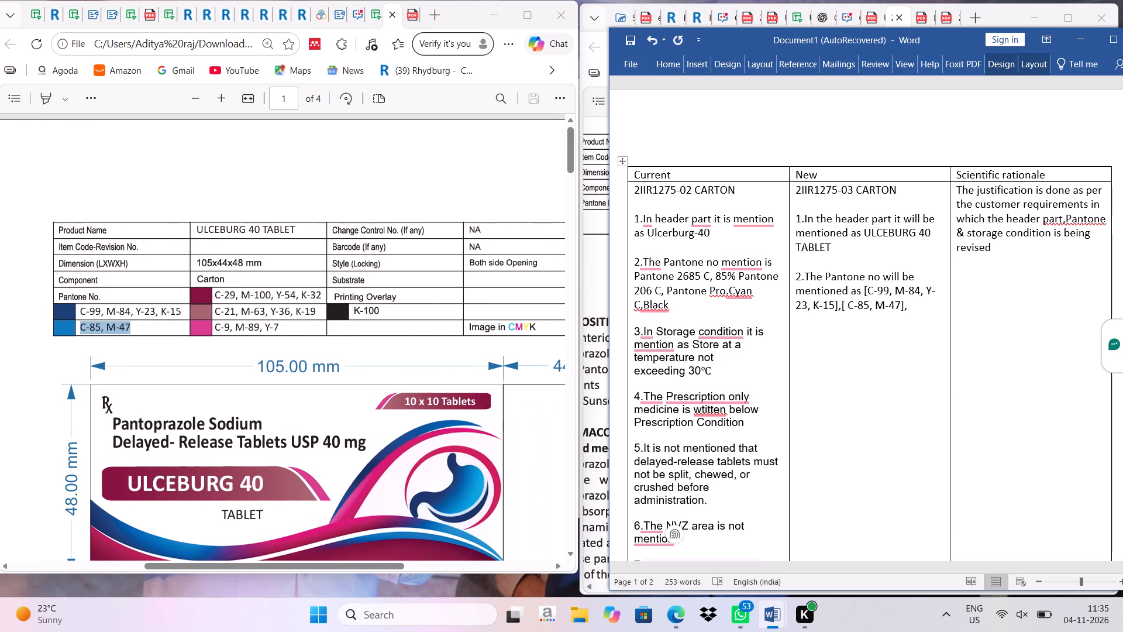
{"action": "scroll", "coordinate": [522, 395], "scroll_direction": "left", "scroll_amount": 1}
{"action": "left_click_drag", "start_coordinate": [212, 294], "coordinate": [330, 298]}
{"action": "left_click", "coordinate": [363, 169]}
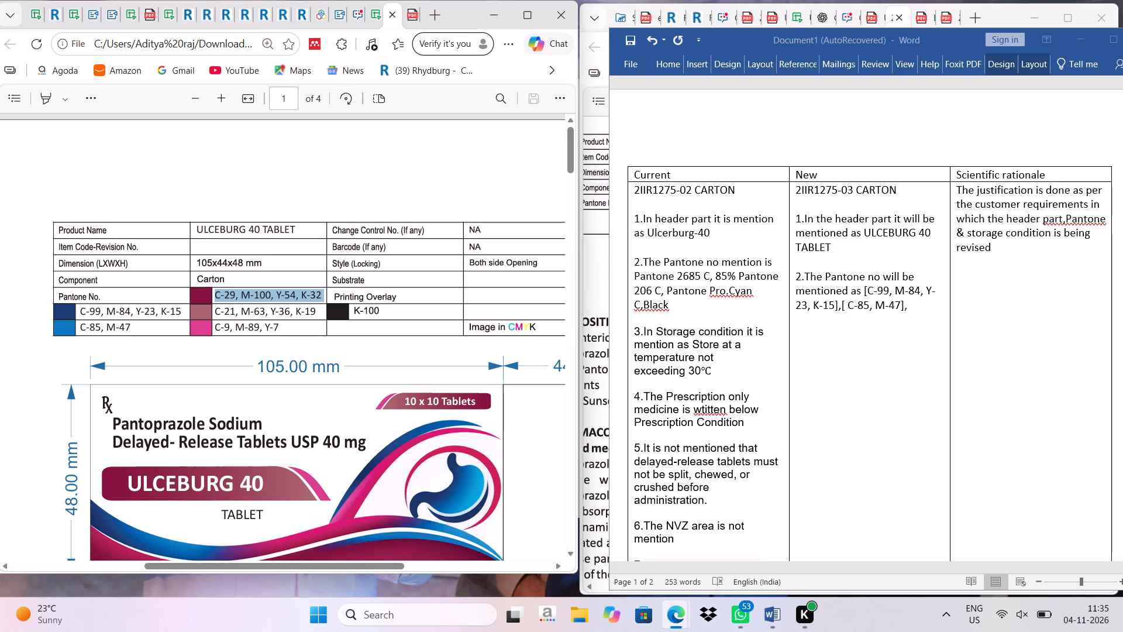
{"action": "left_click", "coordinate": [917, 314]}
{"action": "key", "text": "bracketleft"}
{"action": "key", "text": "ctrl+v"}
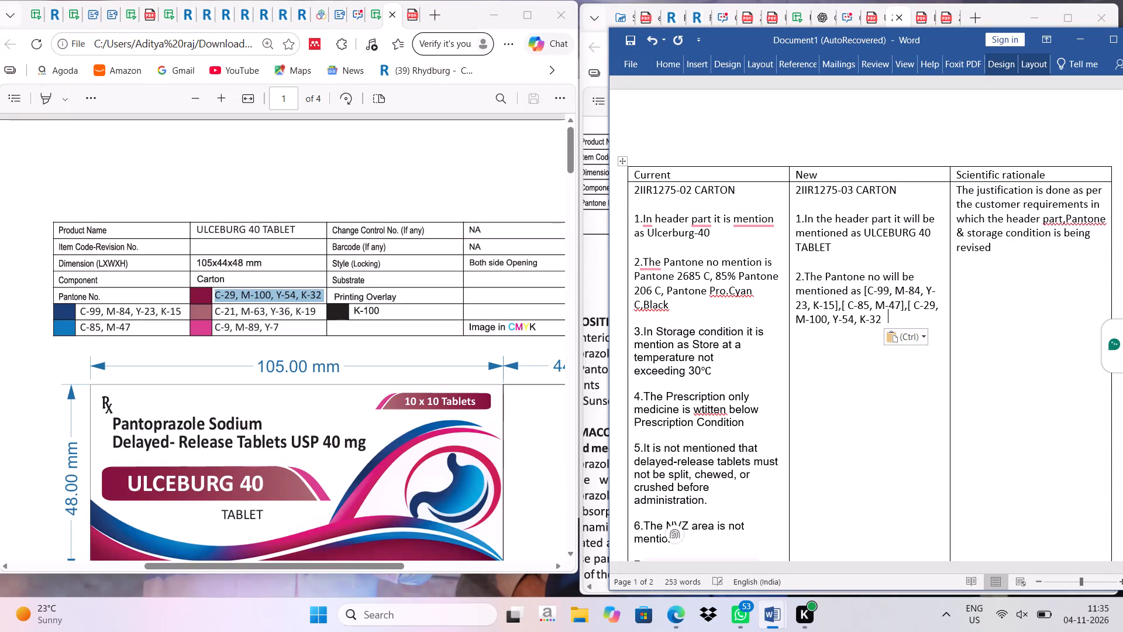
{"action": "key", "text": "bracketright"}
{"action": "key", "text": "comma"}
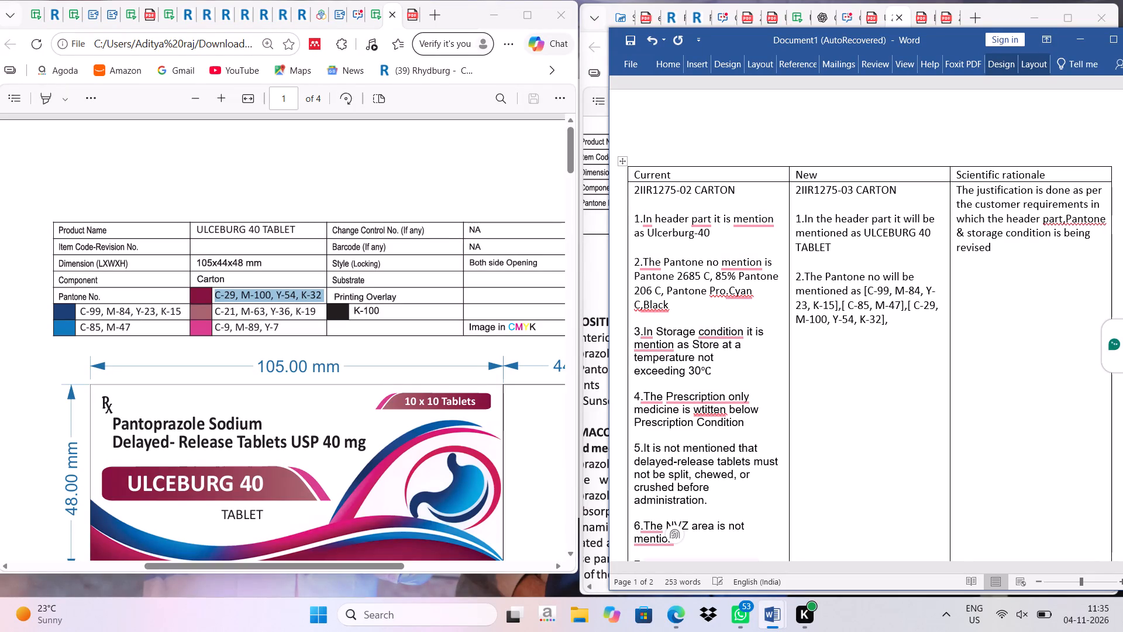
Append the dusty rose colour value C-21, M-63, Y-36, K-19 from the carton artwork to point 2, in square brackets followed by a comma.
{"action": "left_click_drag", "start_coordinate": [215, 313], "coordinate": [238, 313]}
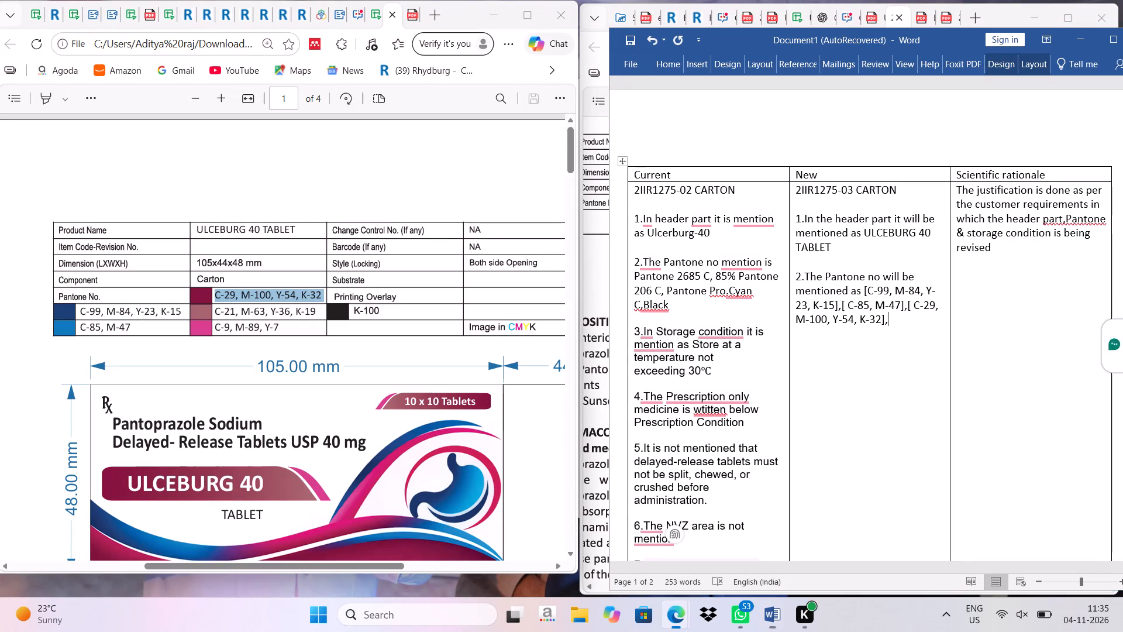
{"action": "left_click_drag", "start_coordinate": [238, 313], "coordinate": [315, 312]}
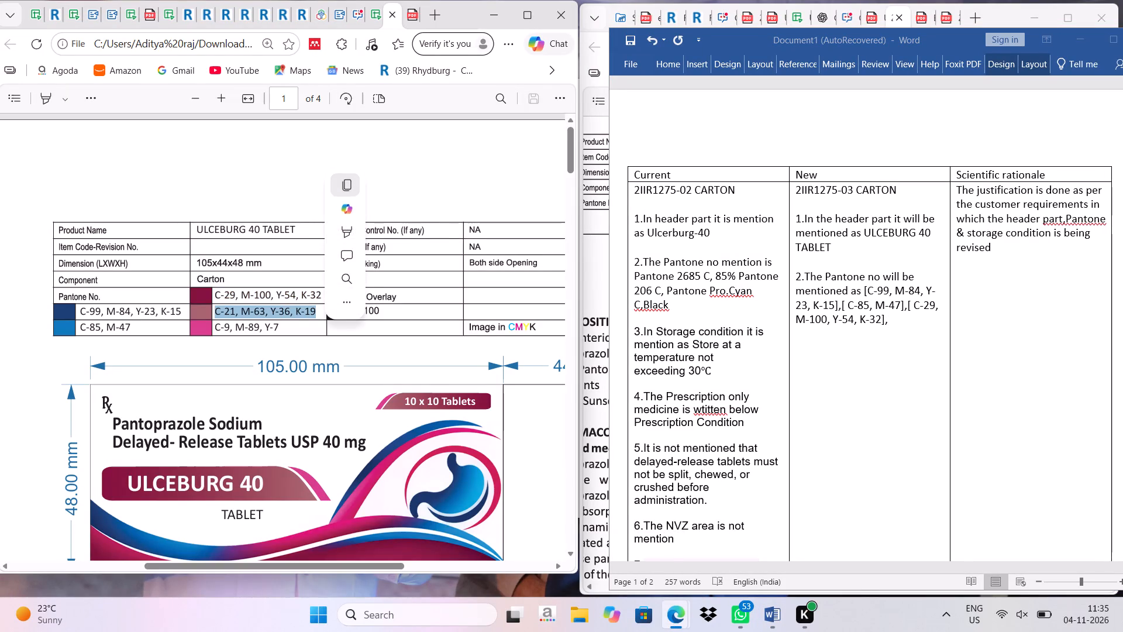
{"action": "left_click", "coordinate": [351, 183]}
{"action": "left_click", "coordinate": [889, 317]}
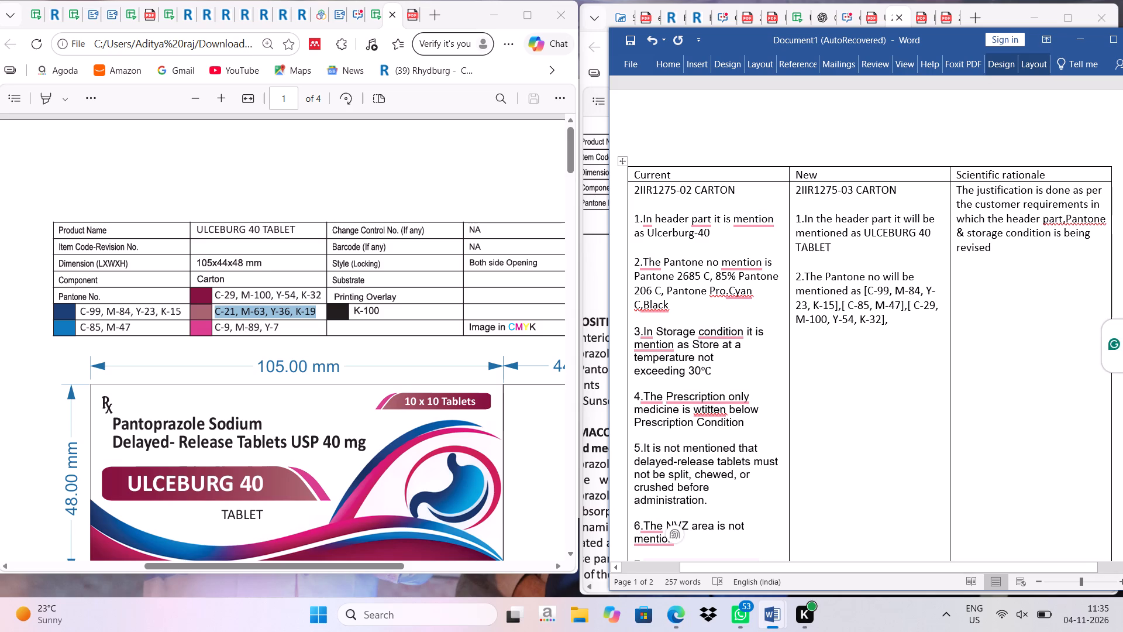
{"action": "key", "text": "bracketleft"}
{"action": "key", "text": "ctrl+v"}
{"action": "left_click", "coordinate": [896, 331], "text": "ctrl"}
{"action": "key", "text": "bracketright"}
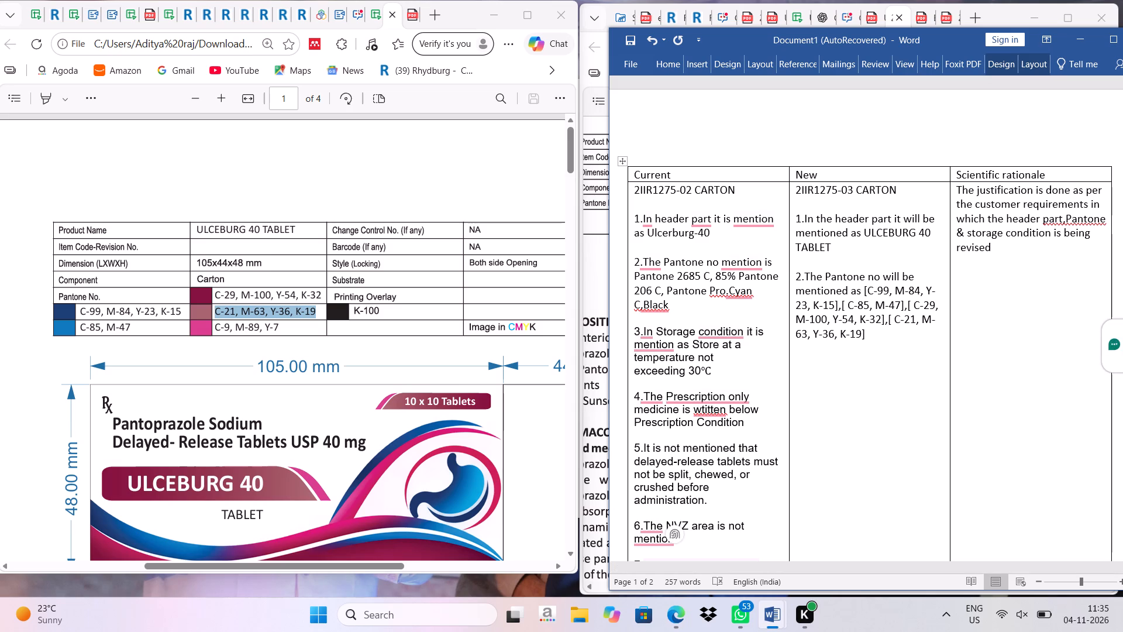
{"action": "key", "text": "comma"}
Append the pink colour value C-9, M-89, Y-7 from the carton artwork to point 2, in square brackets followed by a comma.
{"action": "left_click_drag", "start_coordinate": [216, 327], "coordinate": [287, 327]}
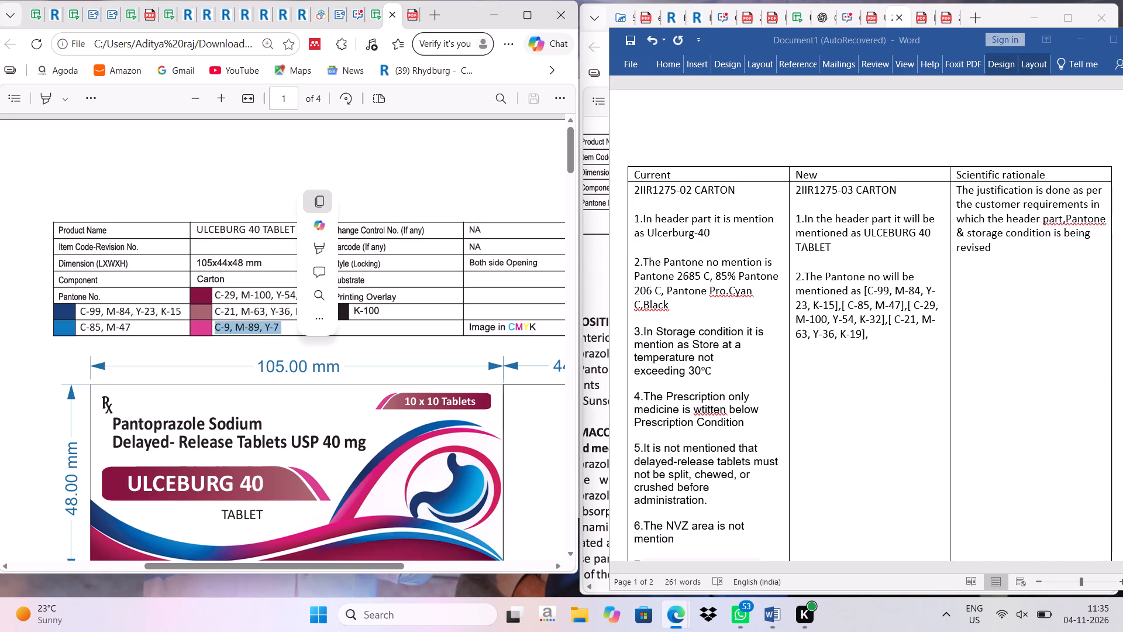
{"action": "left_click", "coordinate": [318, 200]}
{"action": "left_click", "coordinate": [879, 334]}
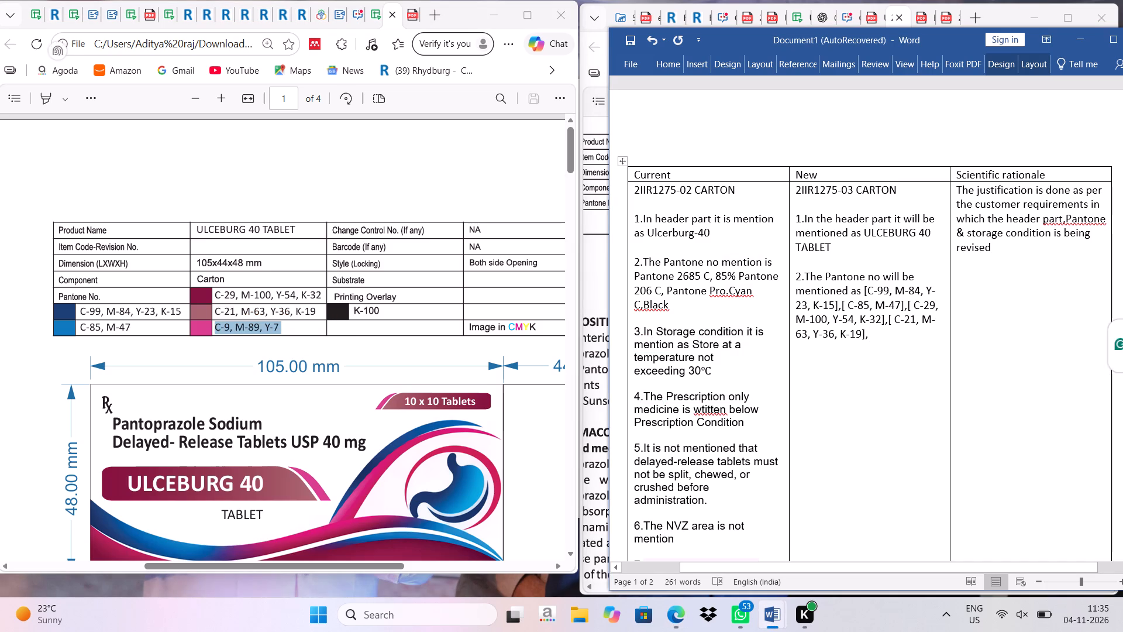
{"action": "key", "text": "bracketleft"}
{"action": "key", "text": "ctrl+v"}
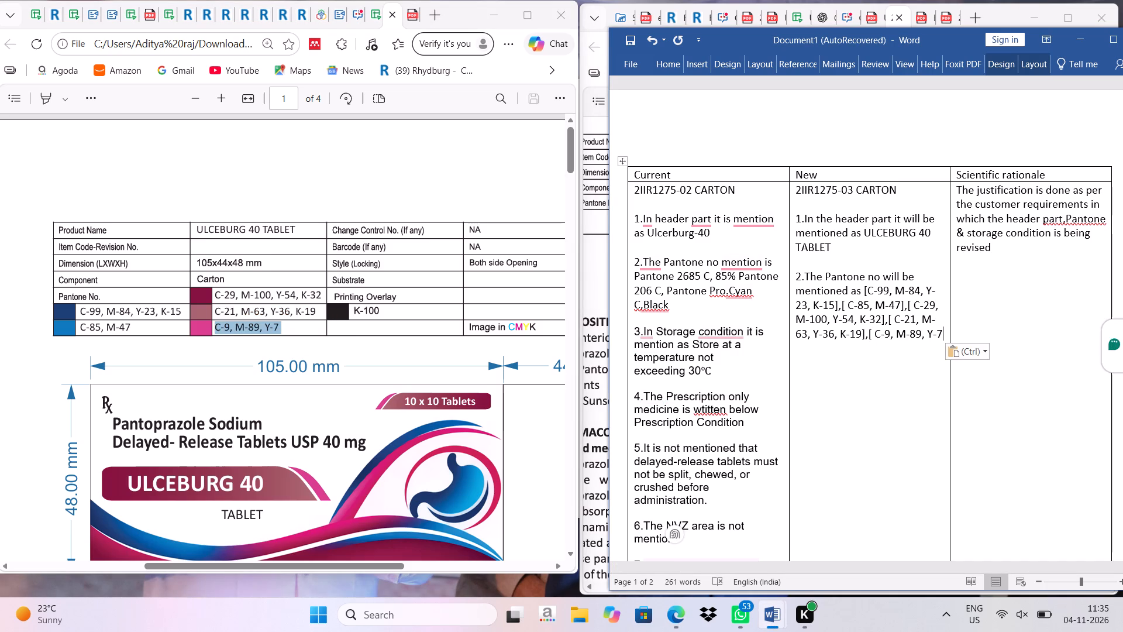
{"action": "key", "text": "bracketright"}
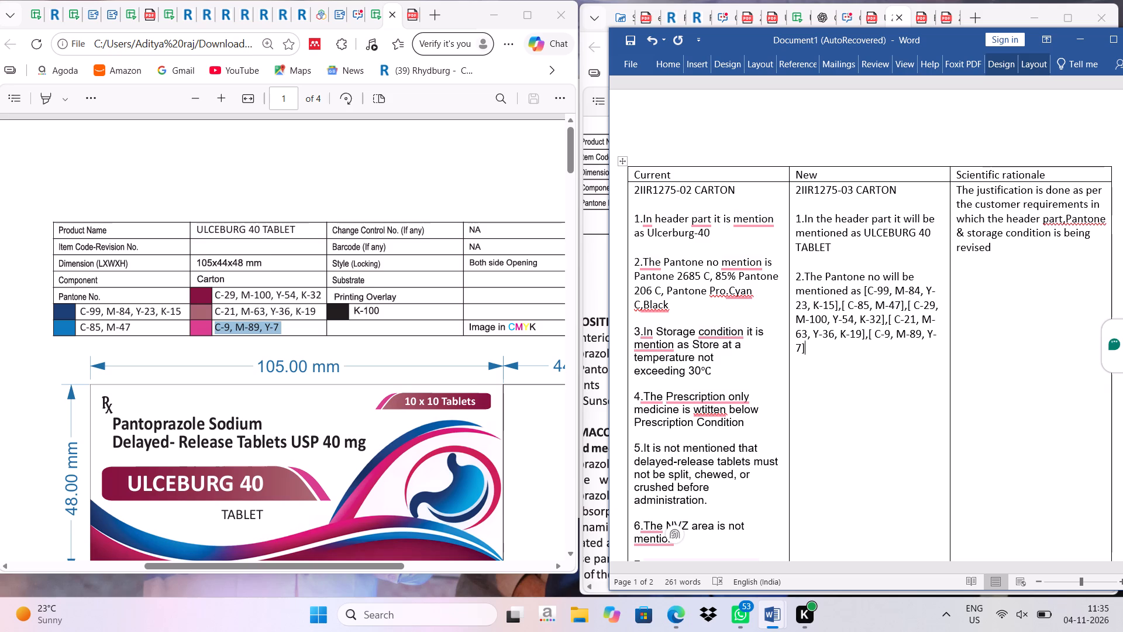
{"action": "key", "text": "comma"}
Append the black colour value K-100 from the carton artwork to the end of point 2, in square brackets.
{"action": "left_click_drag", "start_coordinate": [354, 310], "coordinate": [361, 309]}
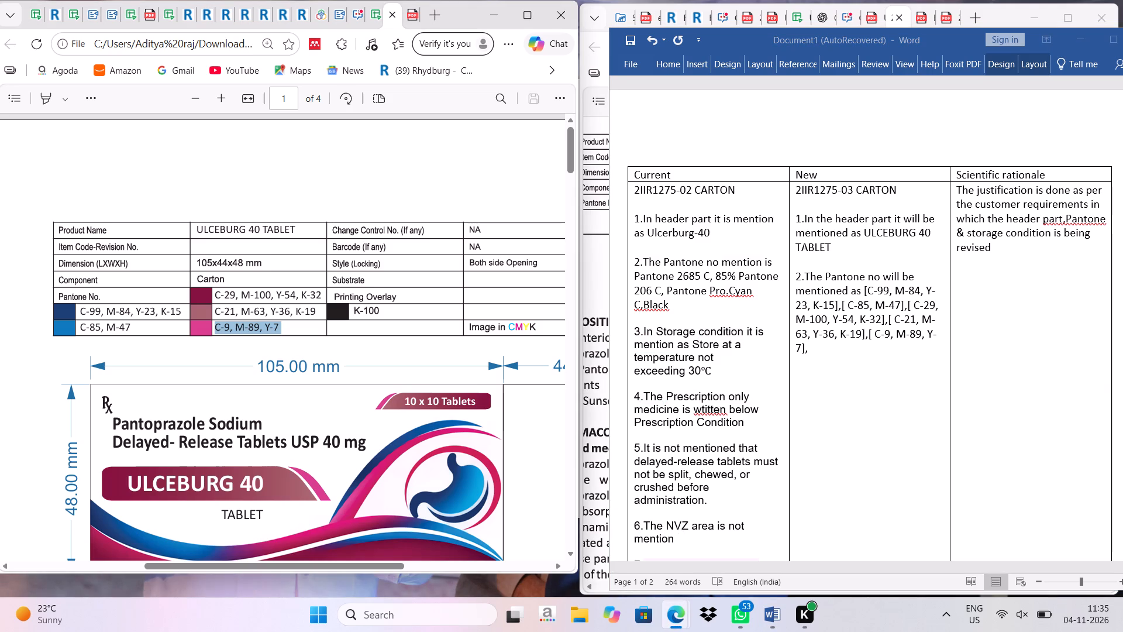
{"action": "left_click", "coordinate": [816, 348]}
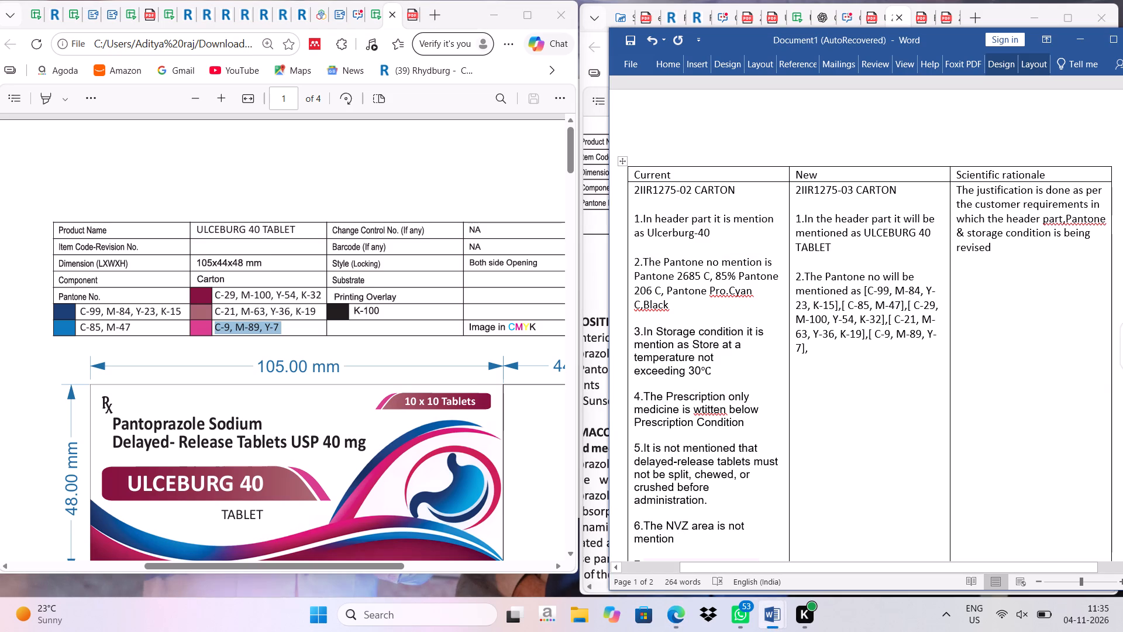
{"action": "key", "text": "bracketleft"}
{"action": "type", "text": "K-"}
{"action": "type", "text": "100"}
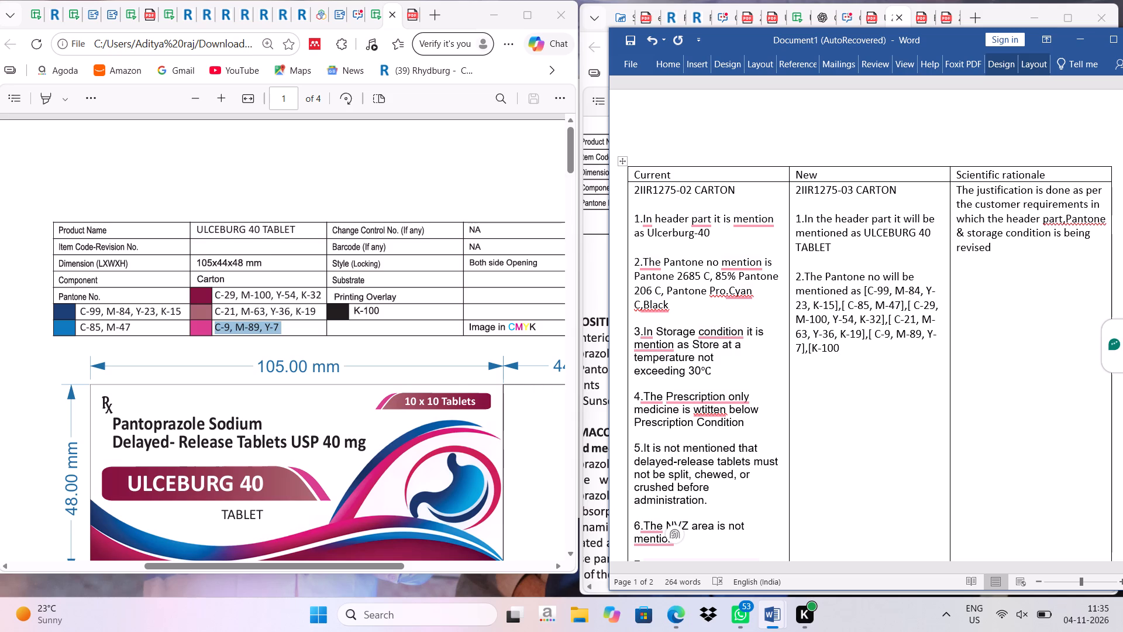
{"action": "key", "text": "bracketright"}
In the Zoho change control record, copy points 3 to 5 of the R0PSP1283-01 carton from New Suggested State.
{"action": "left_click", "coordinate": [531, 16]}
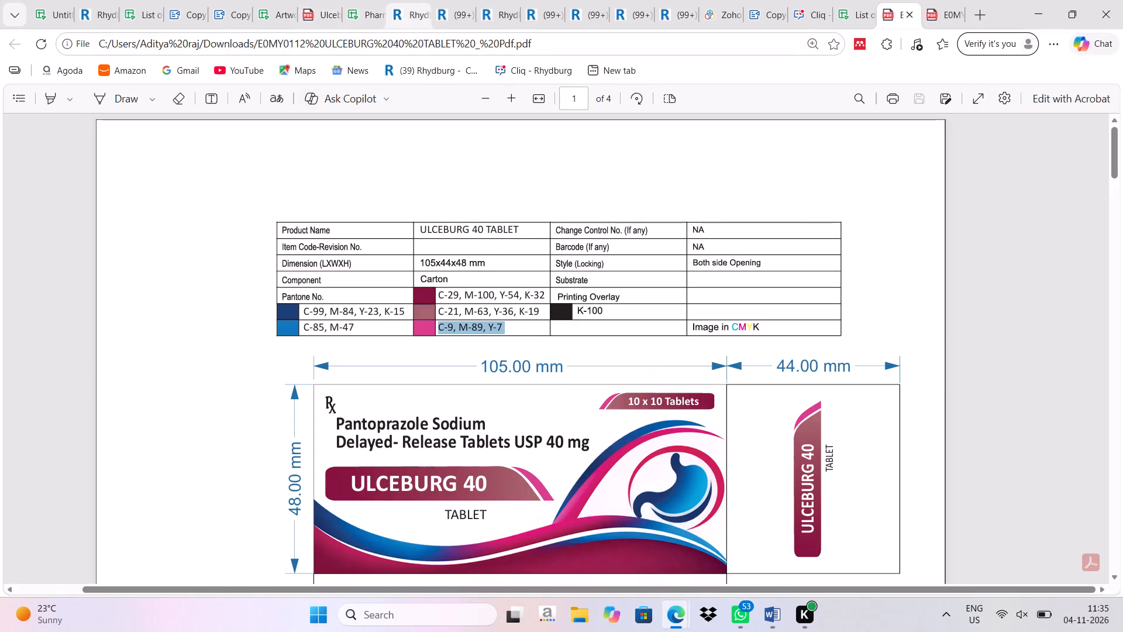
{"action": "left_click", "coordinate": [410, 13]}
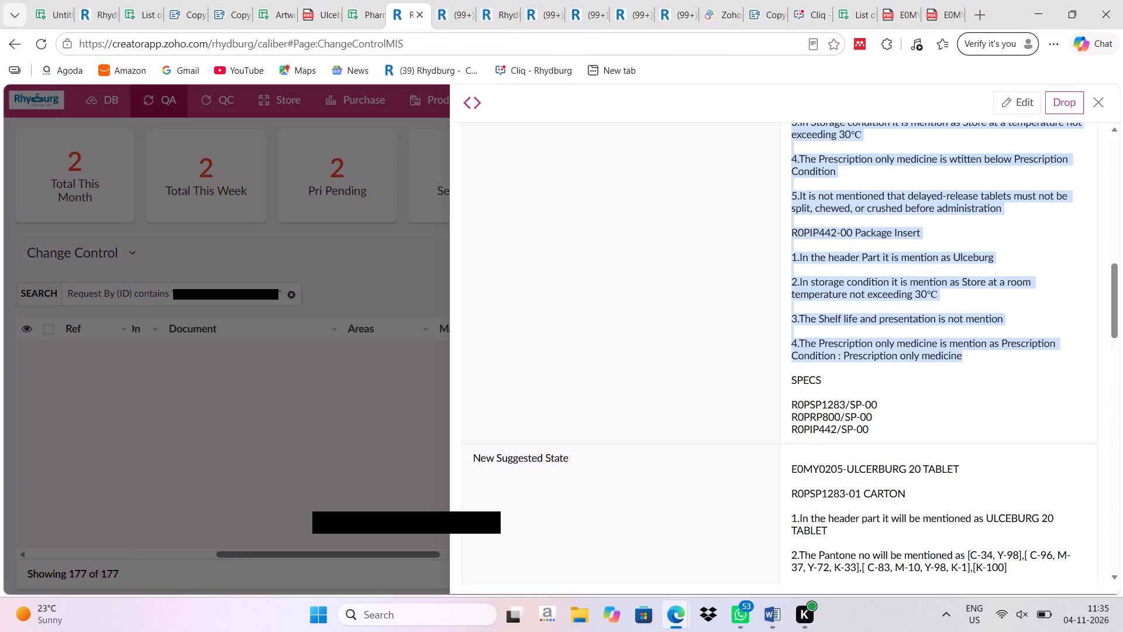
{"action": "scroll", "coordinate": [987, 460], "scroll_direction": "down", "scroll_amount": 6}
{"action": "scroll", "coordinate": [1047, 631], "scroll_direction": "down", "scroll_amount": 2}
{"action": "scroll", "coordinate": [830, 249], "scroll_direction": "down", "scroll_amount": 7}
{"action": "scroll", "coordinate": [785, 325], "scroll_direction": "up", "scroll_amount": 4}
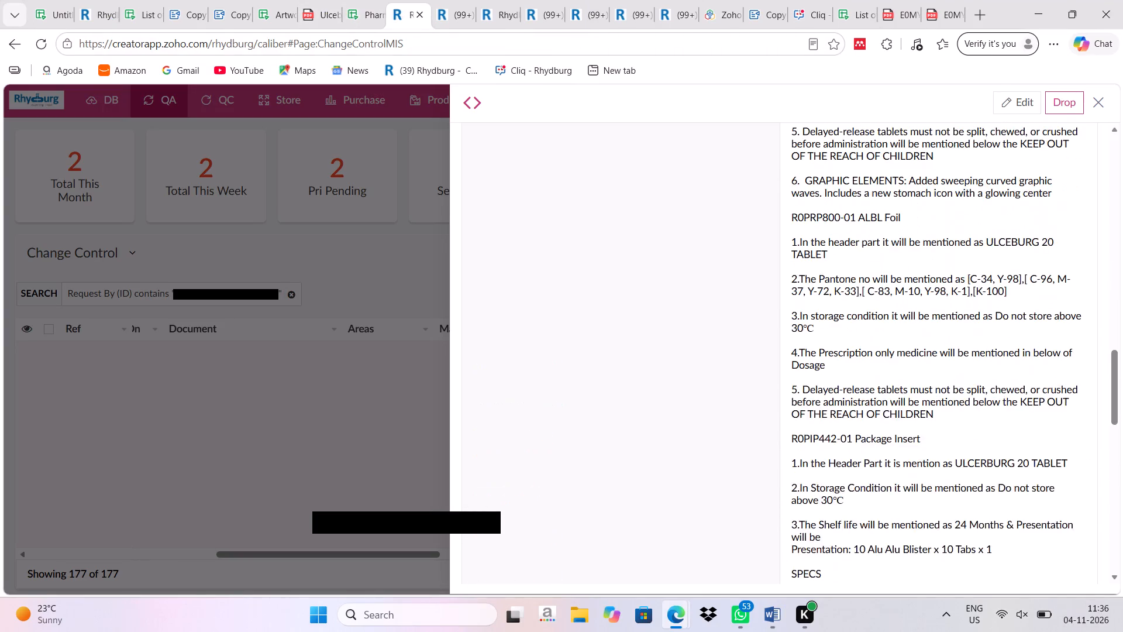
{"action": "scroll", "coordinate": [785, 325], "scroll_direction": "up", "scroll_amount": 4}
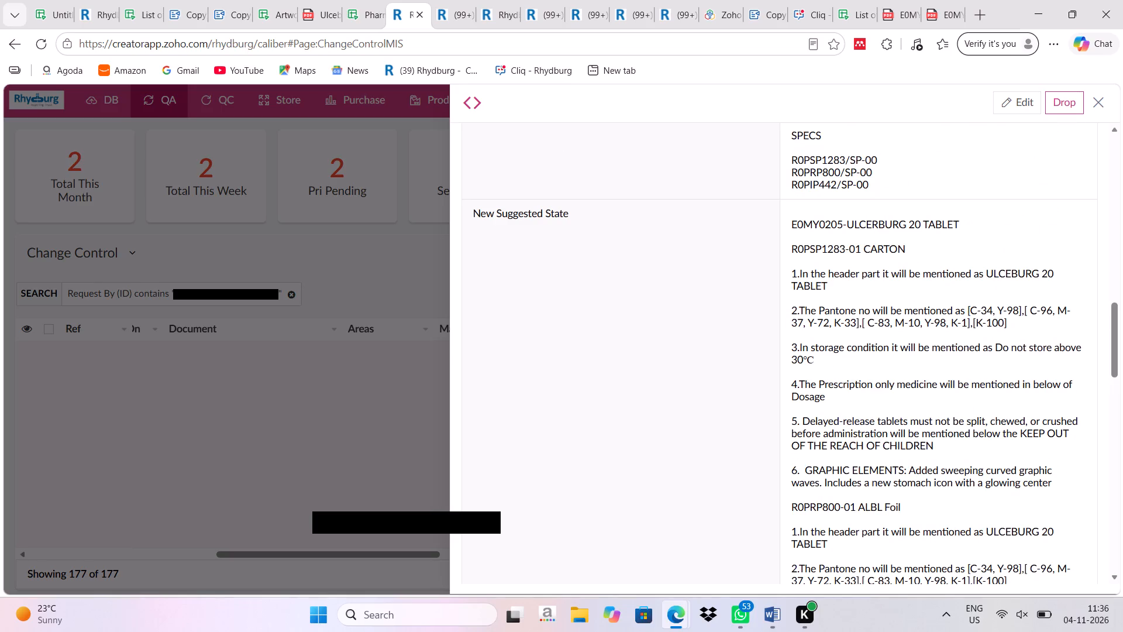
{"action": "left_click_drag", "start_coordinate": [789, 345], "coordinate": [851, 430]}
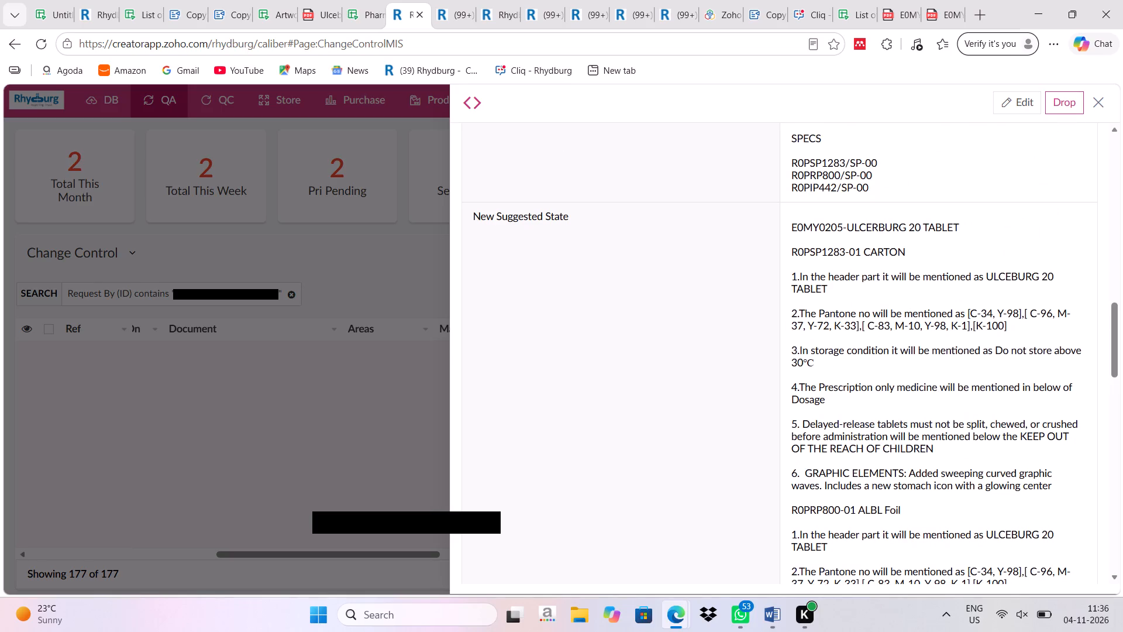
{"action": "left_click_drag", "start_coordinate": [851, 430], "coordinate": [856, 422]}
{"action": "left_click", "coordinate": [785, 347]}
{"action": "left_click_drag", "start_coordinate": [790, 349], "coordinate": [925, 451]}
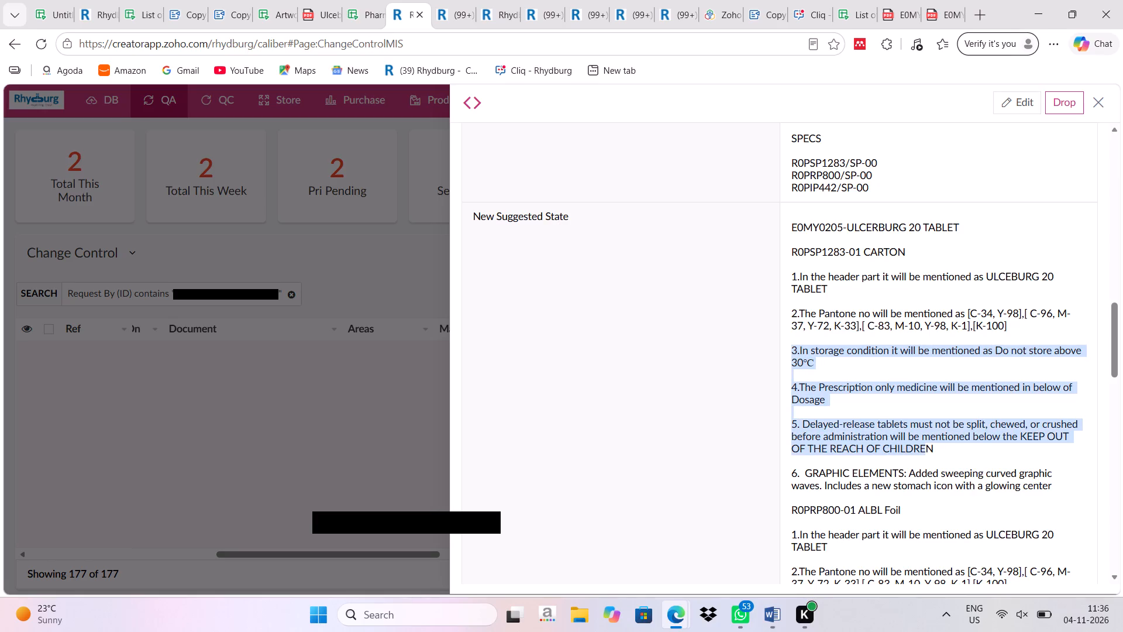
{"action": "left_click_drag", "start_coordinate": [925, 451], "coordinate": [933, 454]}
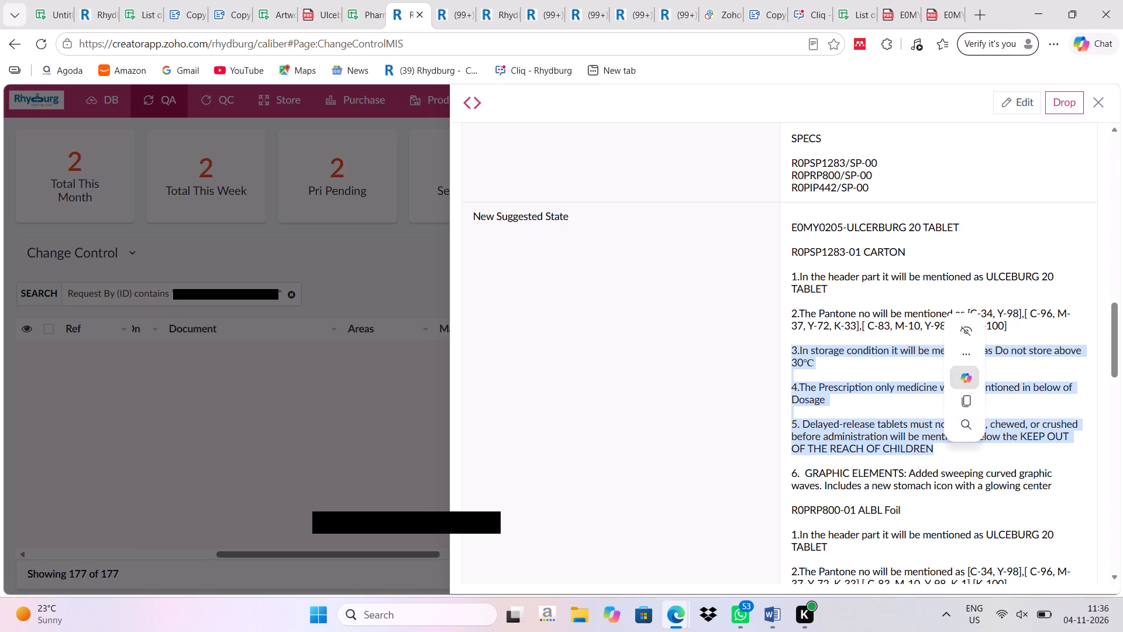
{"action": "left_click", "coordinate": [966, 399]}
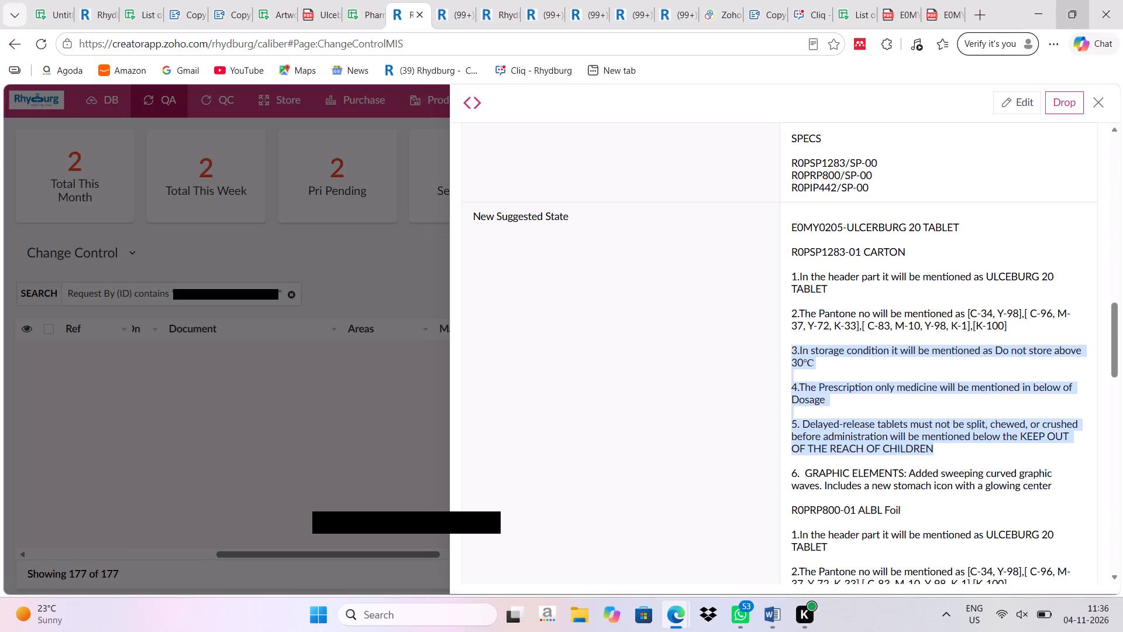
Paste the copied points 3 to 5 below point 2 in the New column of the Word table.
{"action": "left_click", "coordinate": [1071, 9]}
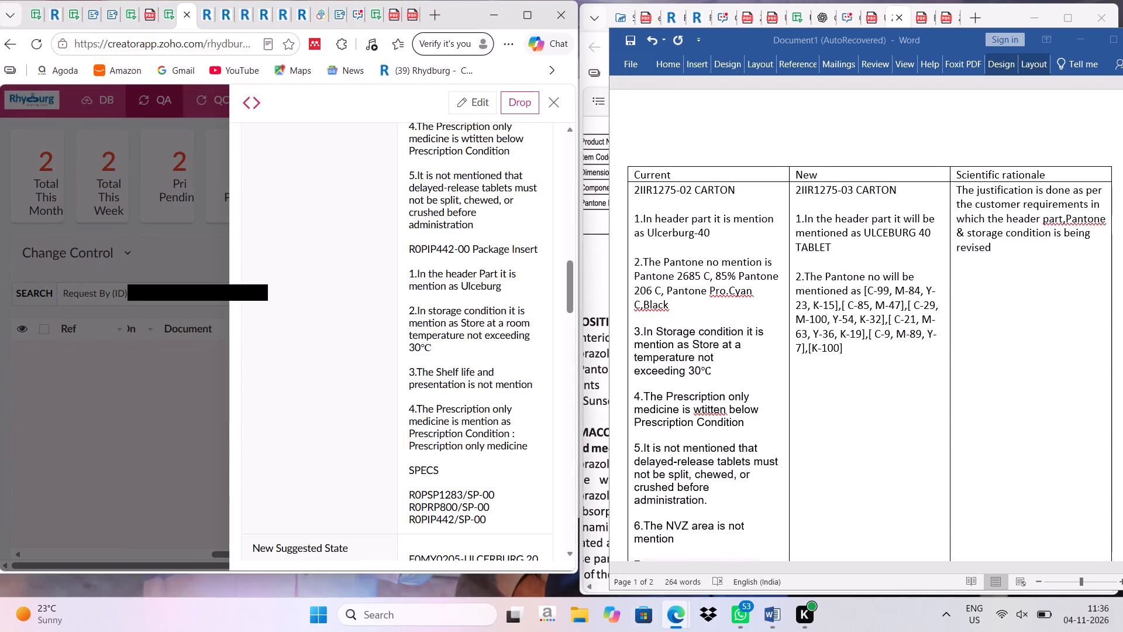
{"action": "left_click", "coordinate": [846, 351]}
{"action": "key", "text": "Return"}
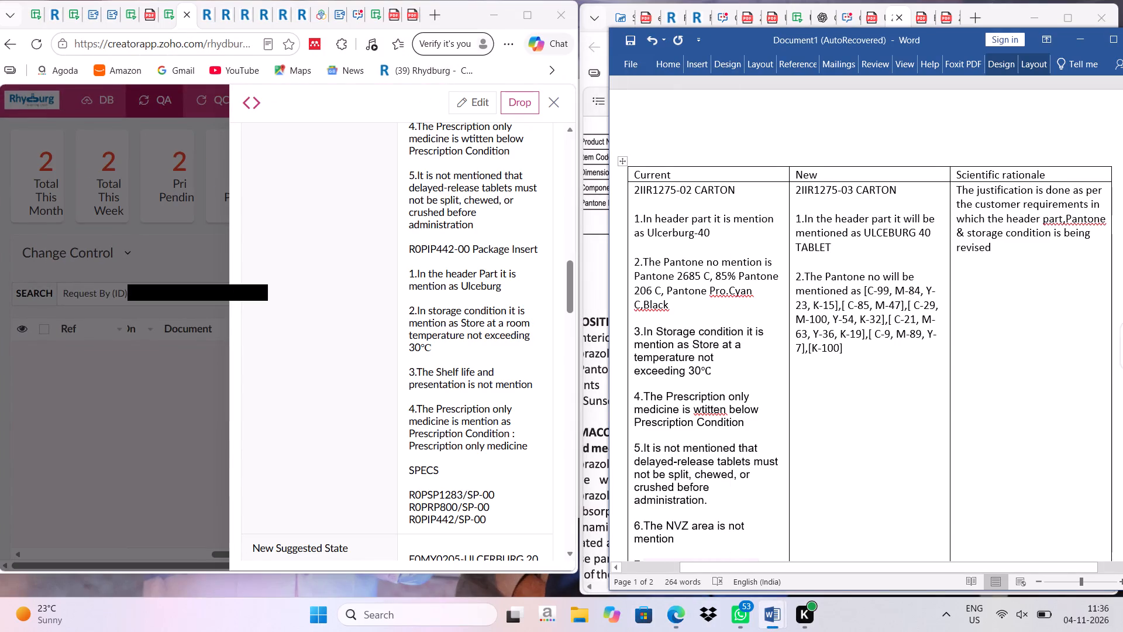
{"action": "key", "text": "Return"}
{"action": "type", "text": "3."}
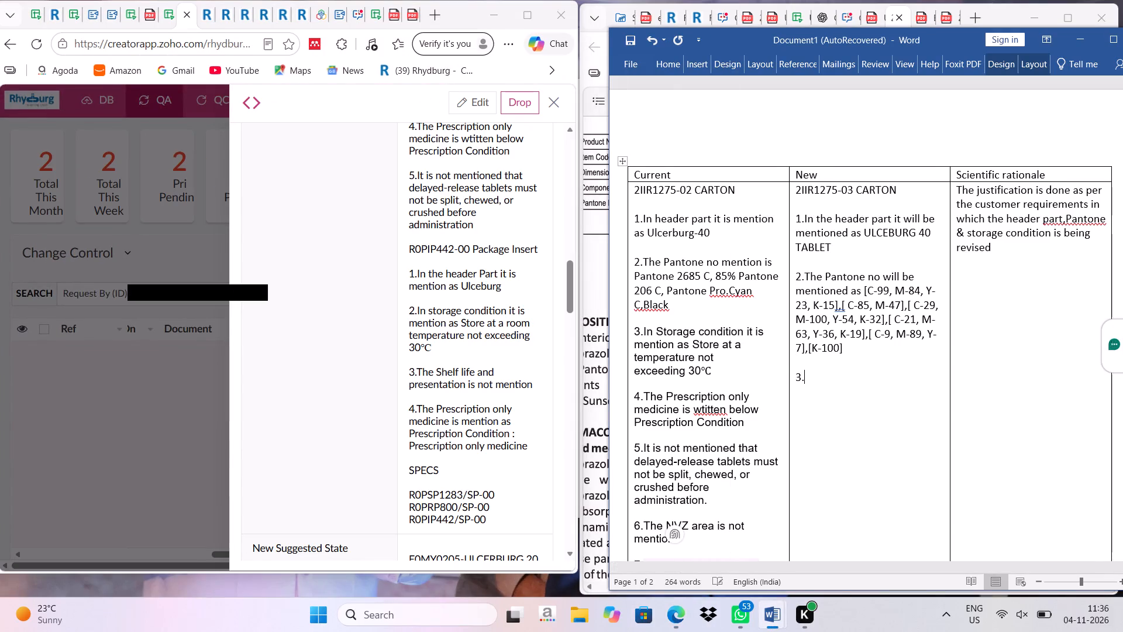
{"action": "key", "text": "BackSpace"}
{"action": "key", "text": "BackSpace"}
{"action": "key", "text": "BackSpace"}
{"action": "key", "text": "Return"}
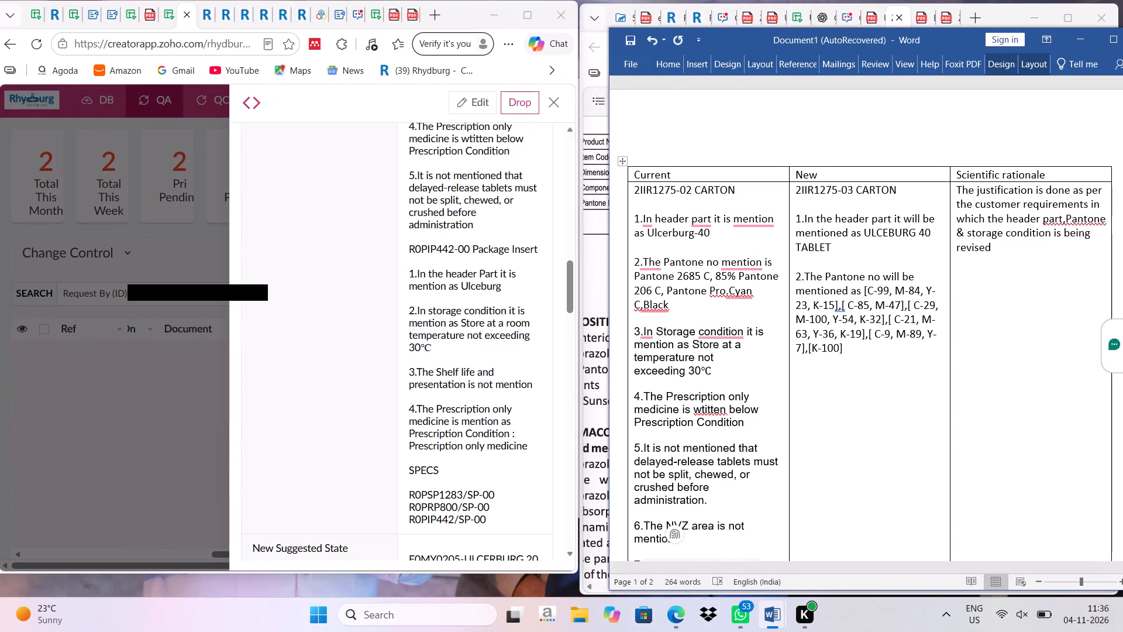
{"action": "key", "text": "ctrl+v"}
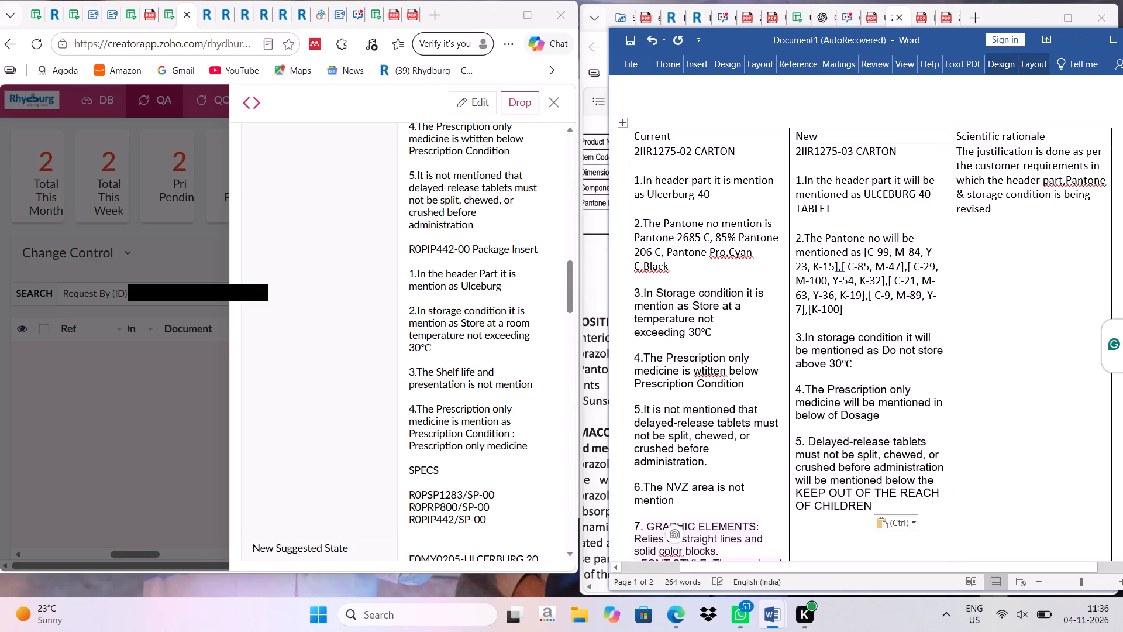
Add point 6 below point 5 in the New column, reading "The NVZ area will be mention".
{"action": "scroll", "coordinate": [1032, 503], "scroll_direction": "down", "scroll_amount": 1}
{"action": "scroll", "coordinate": [978, 399], "scroll_direction": "down", "scroll_amount": 3}
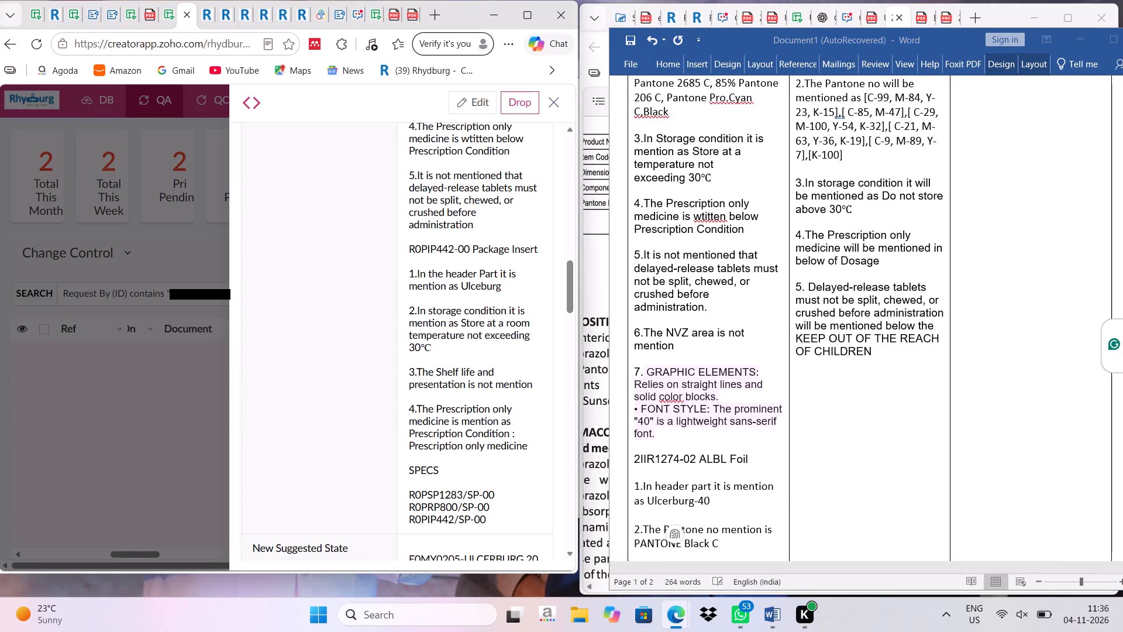
{"action": "left_click", "coordinate": [842, 348]}
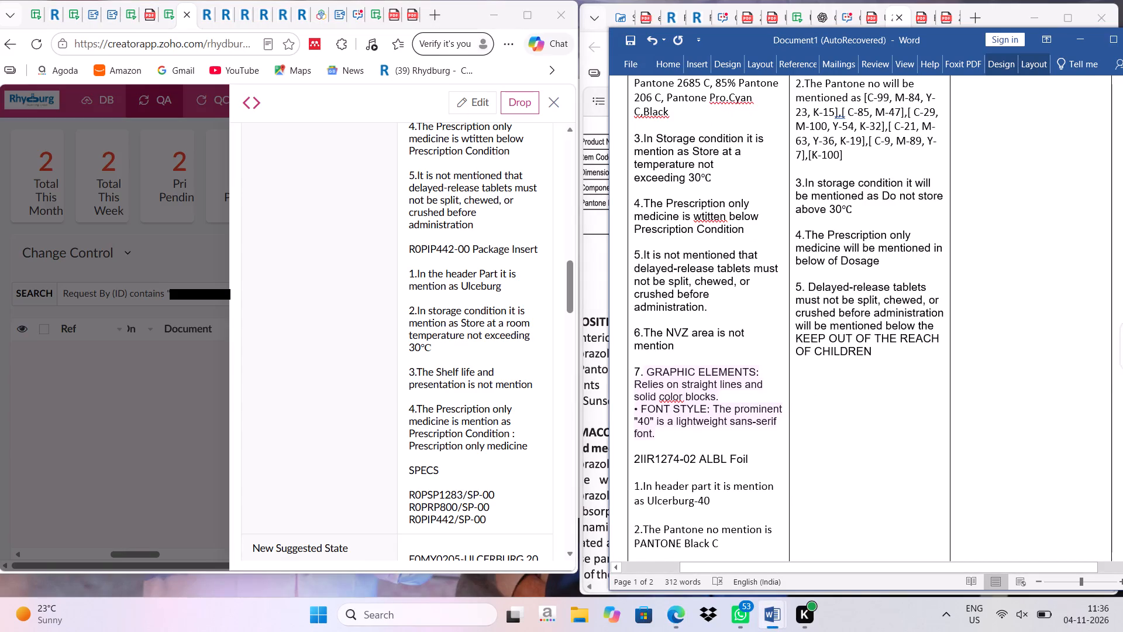
{"action": "key", "text": "Return"}
{"action": "key", "text": "Return"}
{"action": "key", "text": "3"}
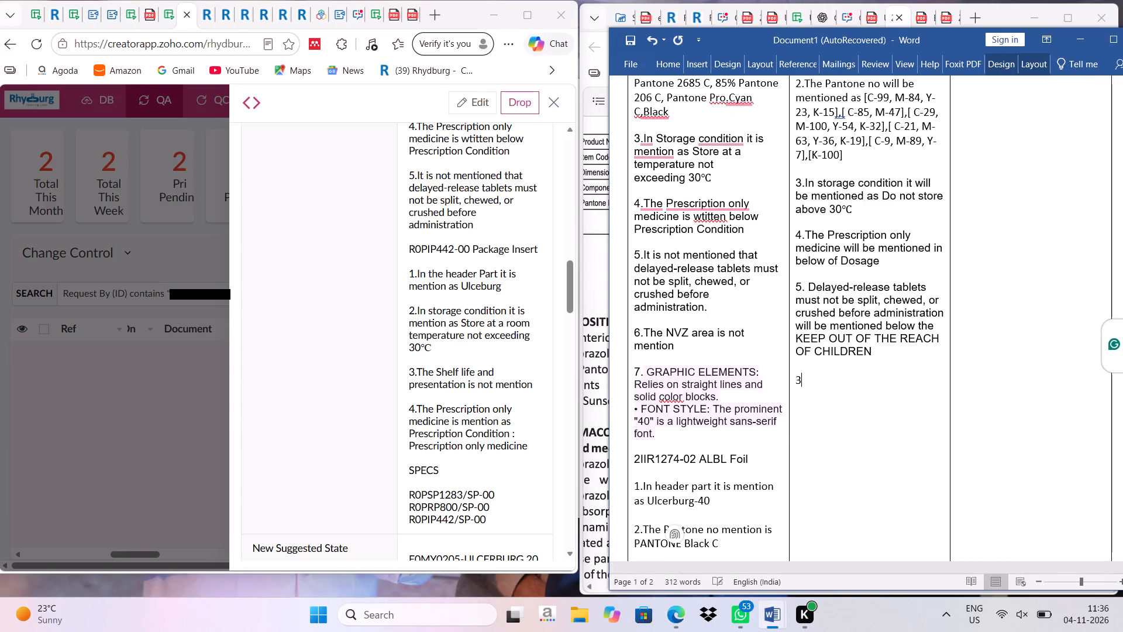
{"action": "key", "text": "BackSpace"}
{"action": "type", "text": "6."}
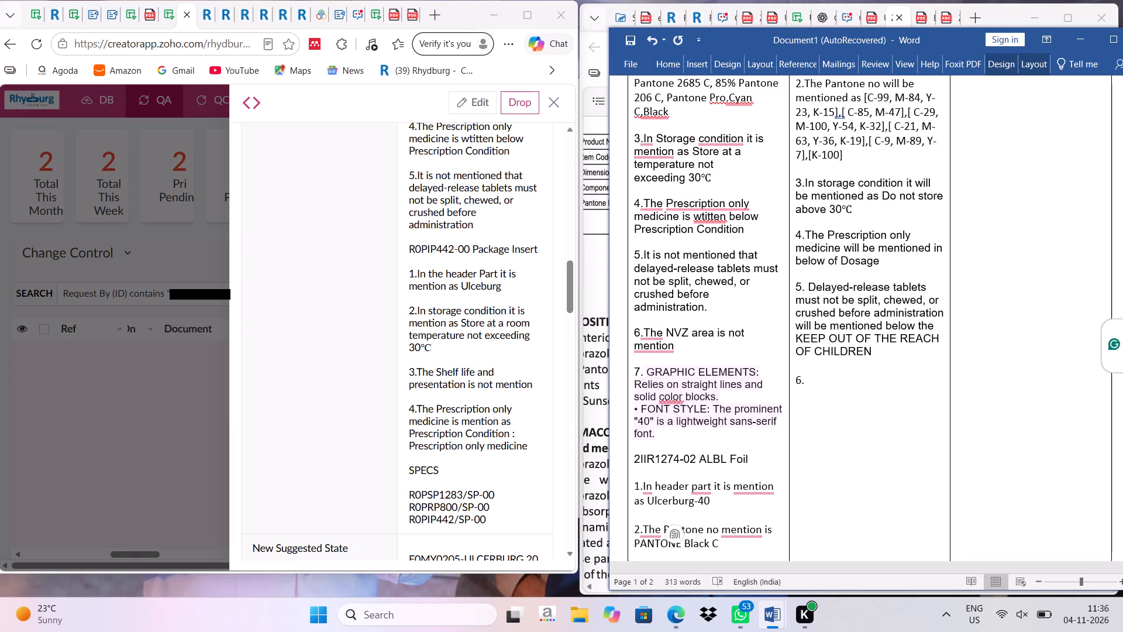
{"action": "type", "text": "The"}
{"action": "key", "text": "space"}
{"action": "type", "text": "NVZ area is"}
{"action": "key", "text": "space"}
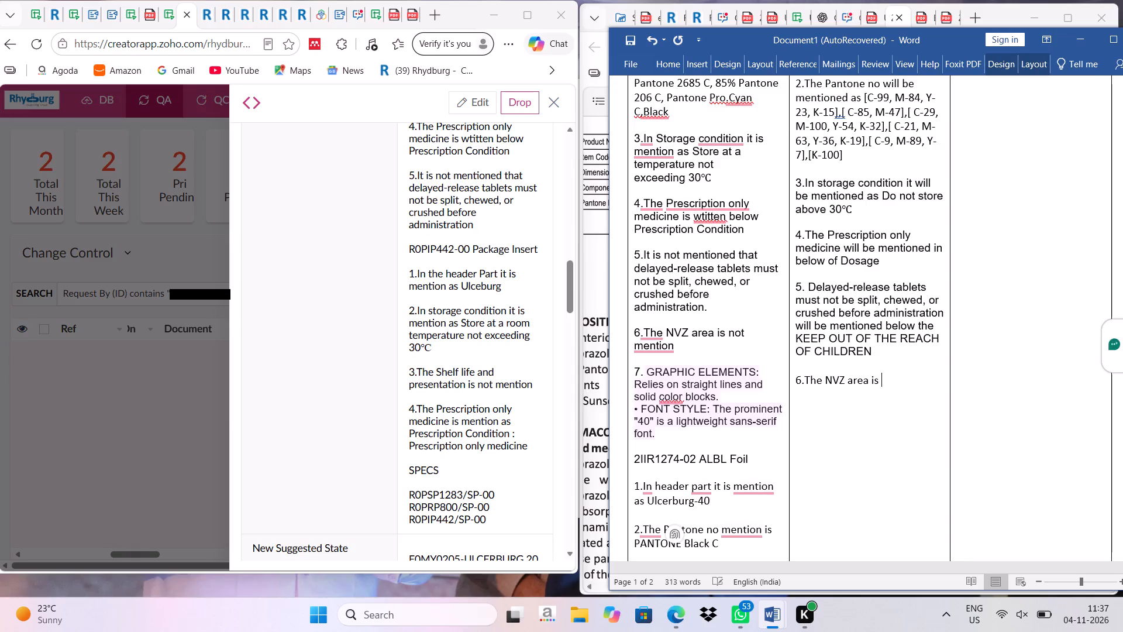
{"action": "key", "text": "BackSpace"}
{"action": "key", "text": "BackSpace"}
{"action": "key", "text": "BackSpace"}
{"action": "type", "text": "will be mention"}
Start a new point numbered 7. below point 6 in the New column, leaving a blank line between them.
{"action": "key", "text": "Return"}
{"action": "key", "text": "Return"}
{"action": "type", "text": "7."}
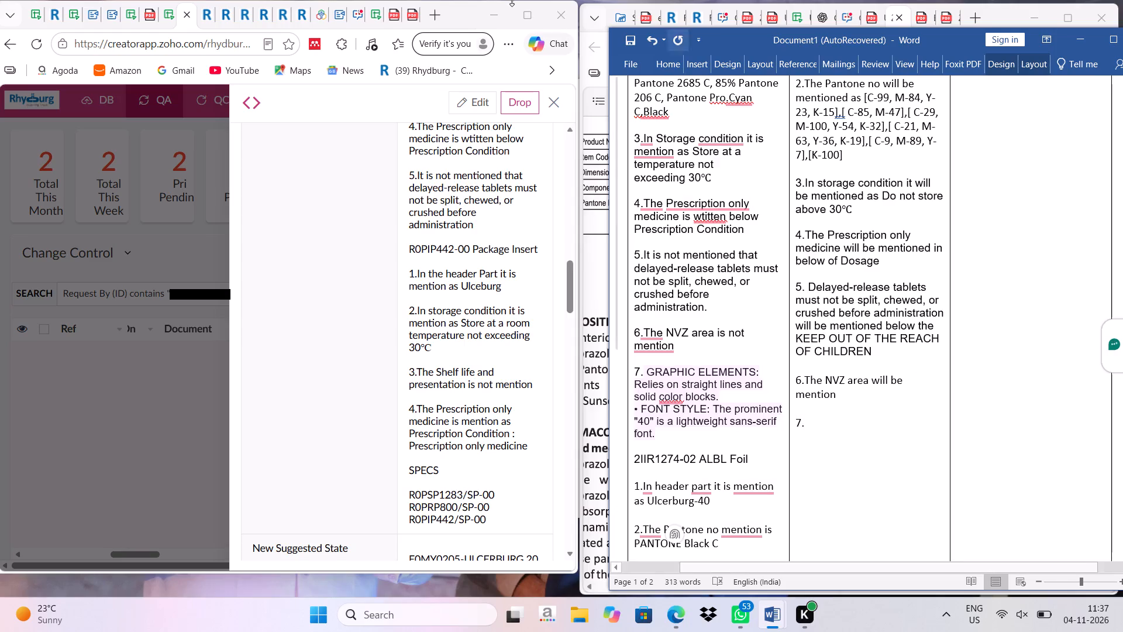
Copy the new artwork's GRAPHIC ELEMENTS and FONT STYLE notes from the Zoho design comparison into point 7 of the Word table's New column.
{"action": "left_click", "coordinate": [1081, 37]}
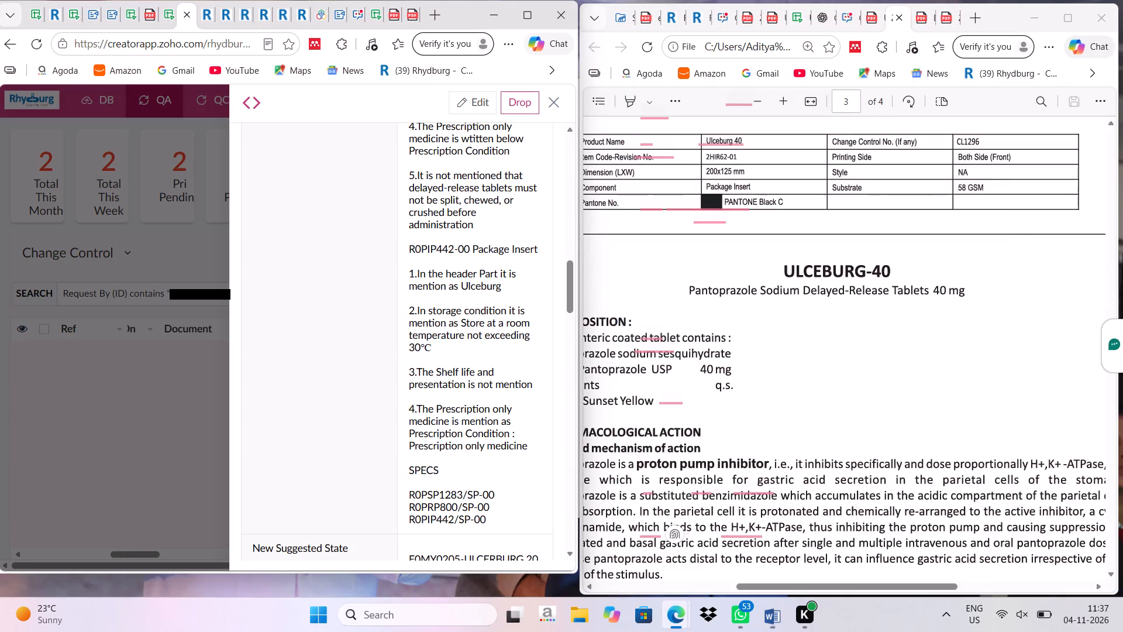
{"action": "scroll", "coordinate": [781, 303], "scroll_direction": "up", "scroll_amount": 6}
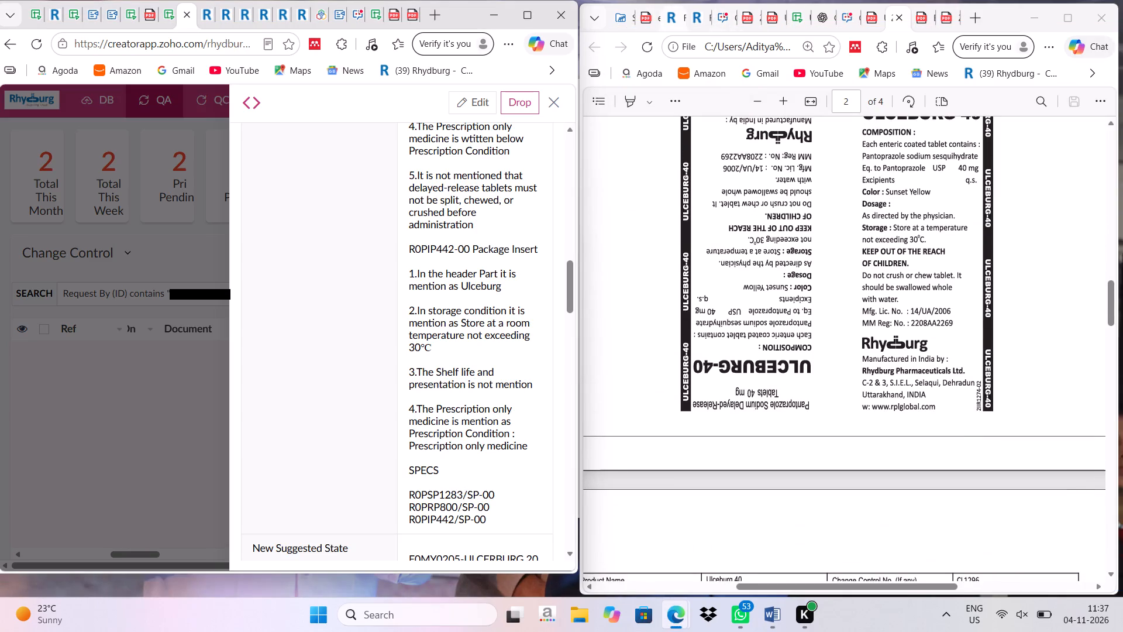
{"action": "left_click", "coordinate": [678, 16]}
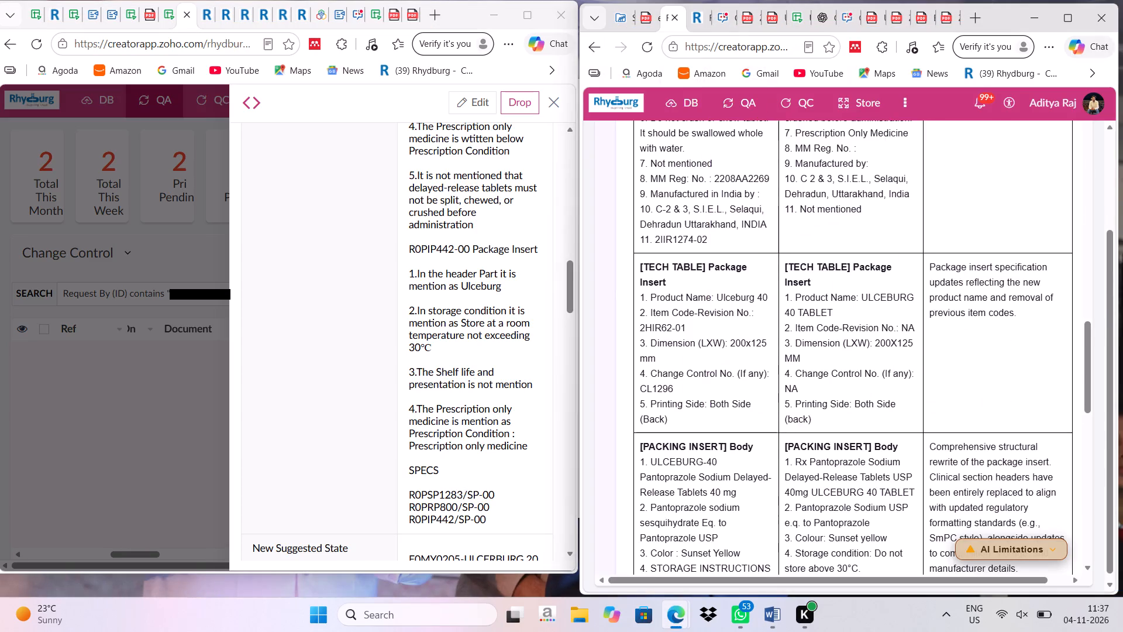
{"action": "scroll", "coordinate": [846, 493], "scroll_direction": "down", "scroll_amount": 12}
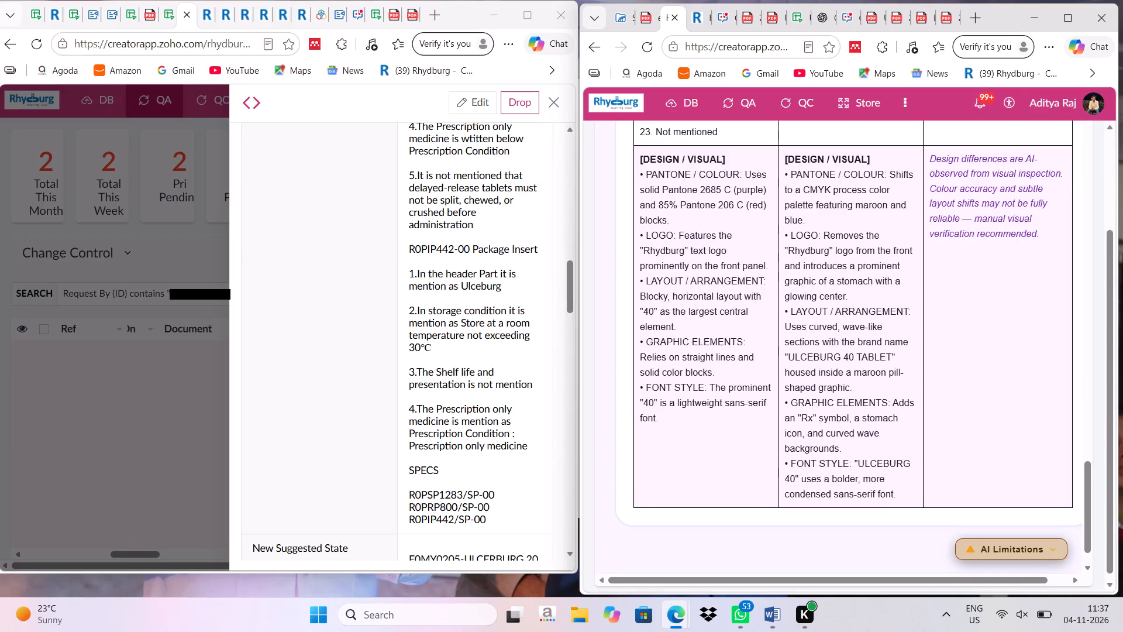
{"action": "left_click_drag", "start_coordinate": [794, 400], "coordinate": [898, 490]}
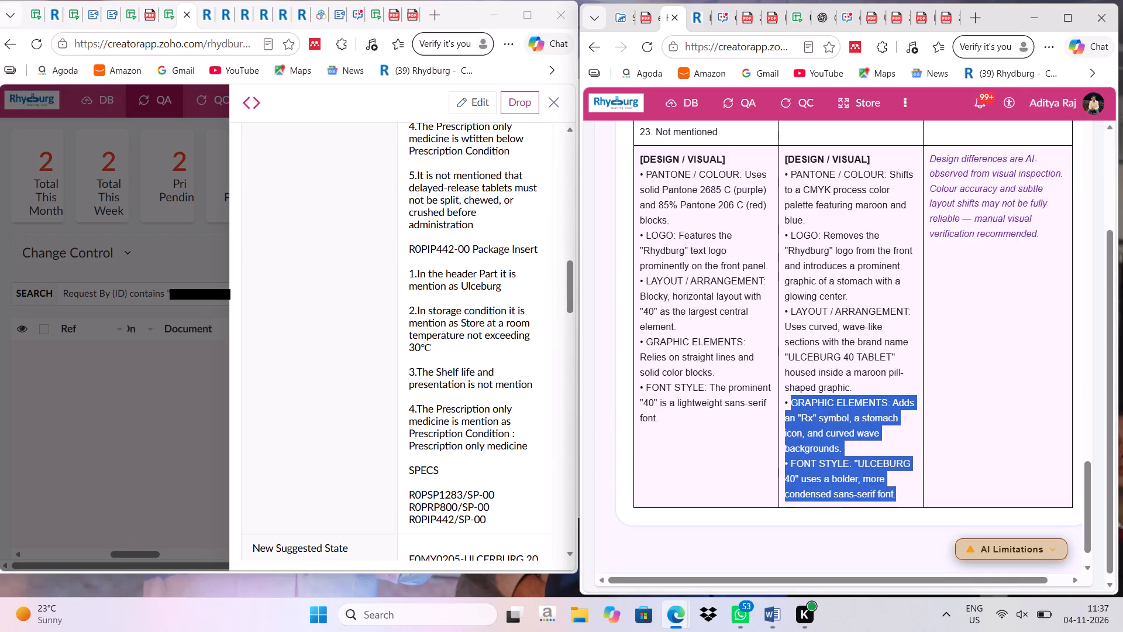
{"action": "left_click_drag", "start_coordinate": [898, 490], "coordinate": [898, 490]}
{"action": "right_click", "coordinate": [839, 414]}
{"action": "left_click", "coordinate": [743, 74]}
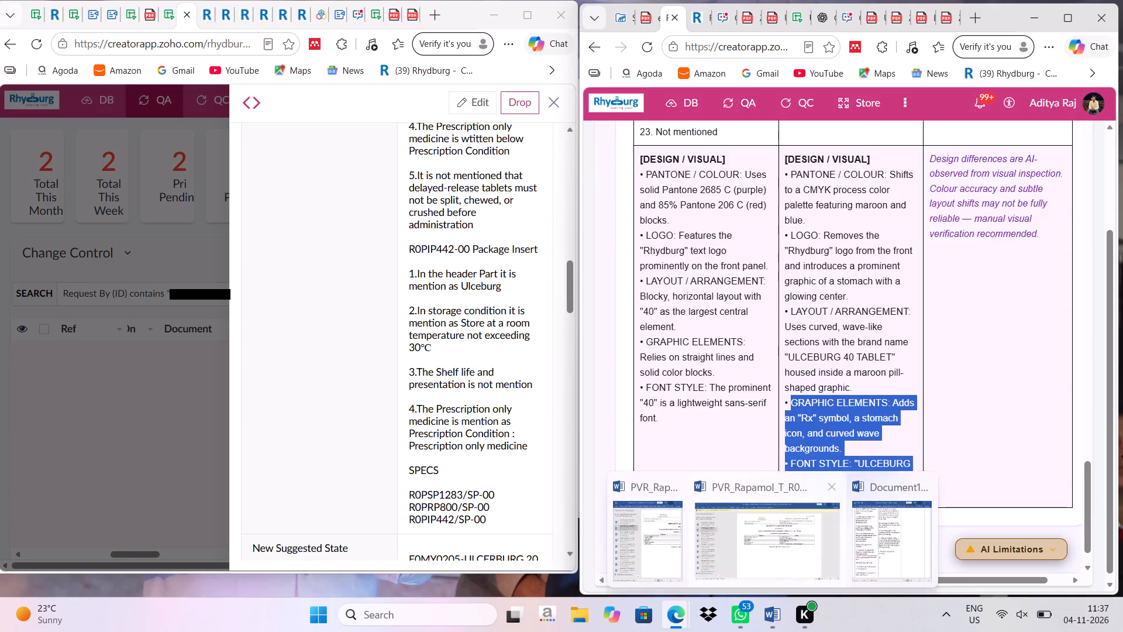
{"action": "left_click", "coordinate": [864, 538]}
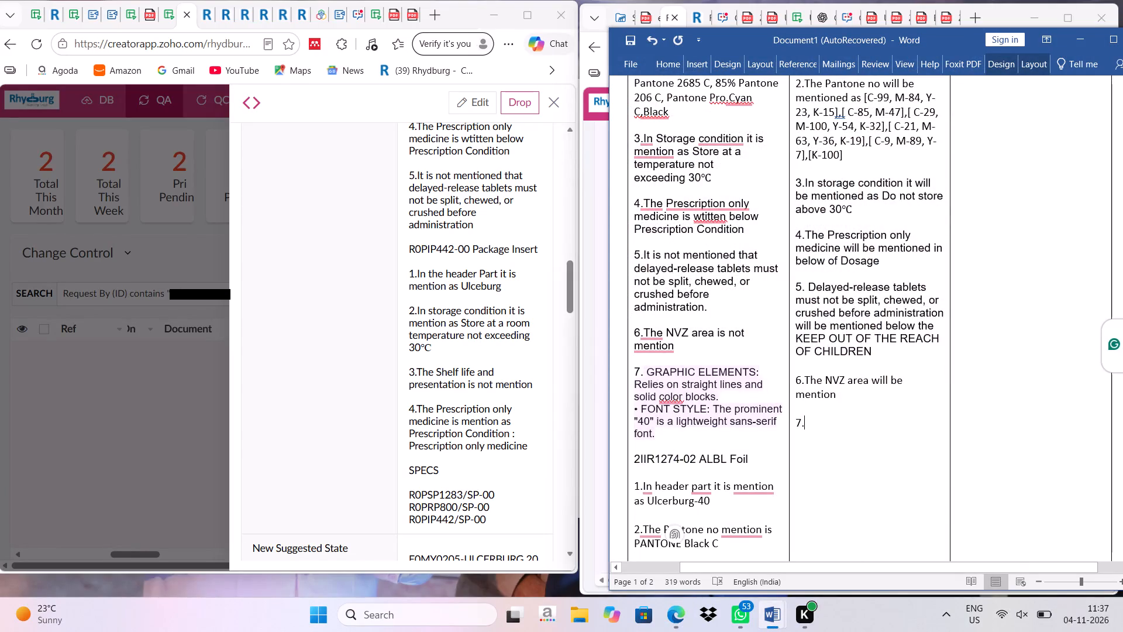
{"action": "key", "text": "ctrl+v"}
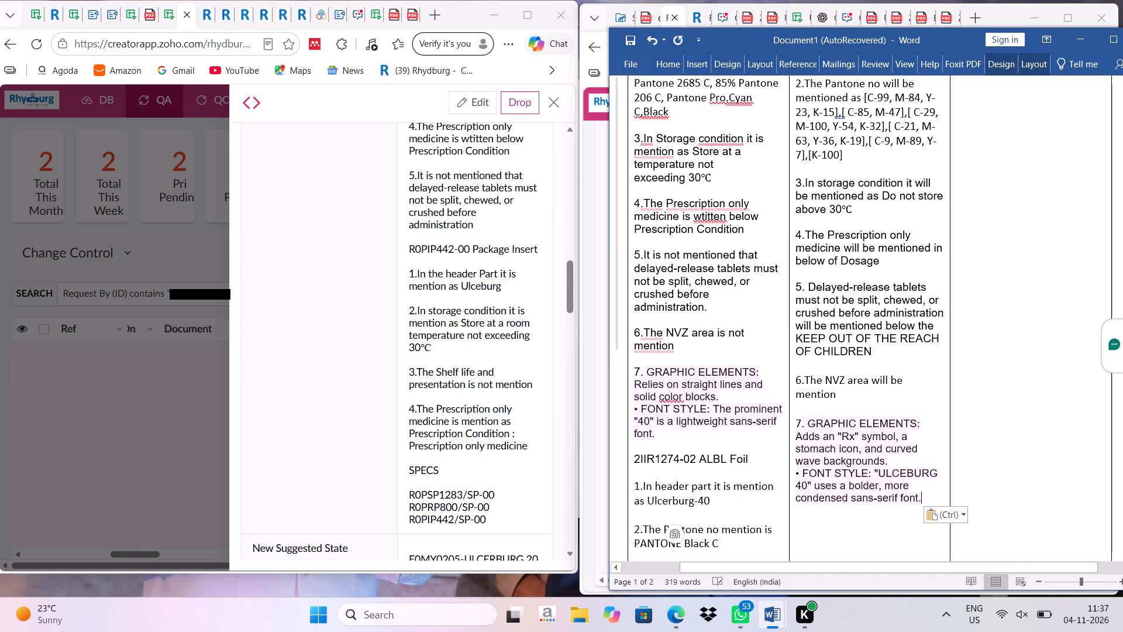
Copy the heading "2IIR1274-02 ALBL Foil" from the current-state column to below point 7 in the New column.
{"action": "scroll", "coordinate": [813, 304], "scroll_direction": "up", "scroll_amount": 2}
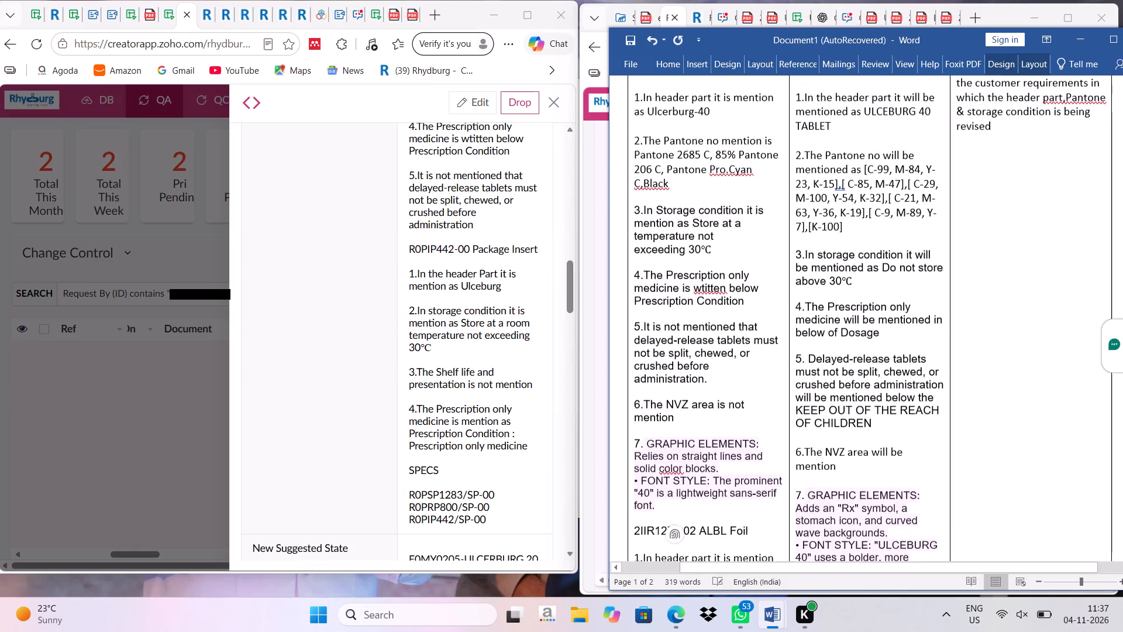
{"action": "scroll", "coordinate": [808, 300], "scroll_direction": "up", "scroll_amount": 3}
{"action": "scroll", "coordinate": [803, 298], "scroll_direction": "down", "scroll_amount": 6}
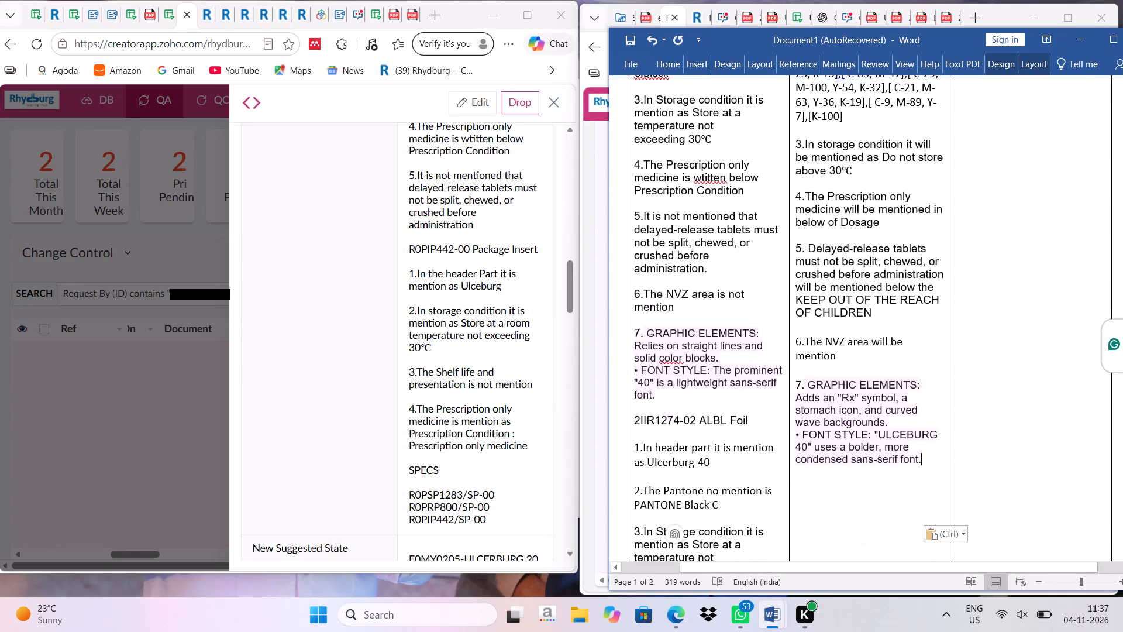
{"action": "scroll", "coordinate": [770, 284], "scroll_direction": "down", "scroll_amount": 1}
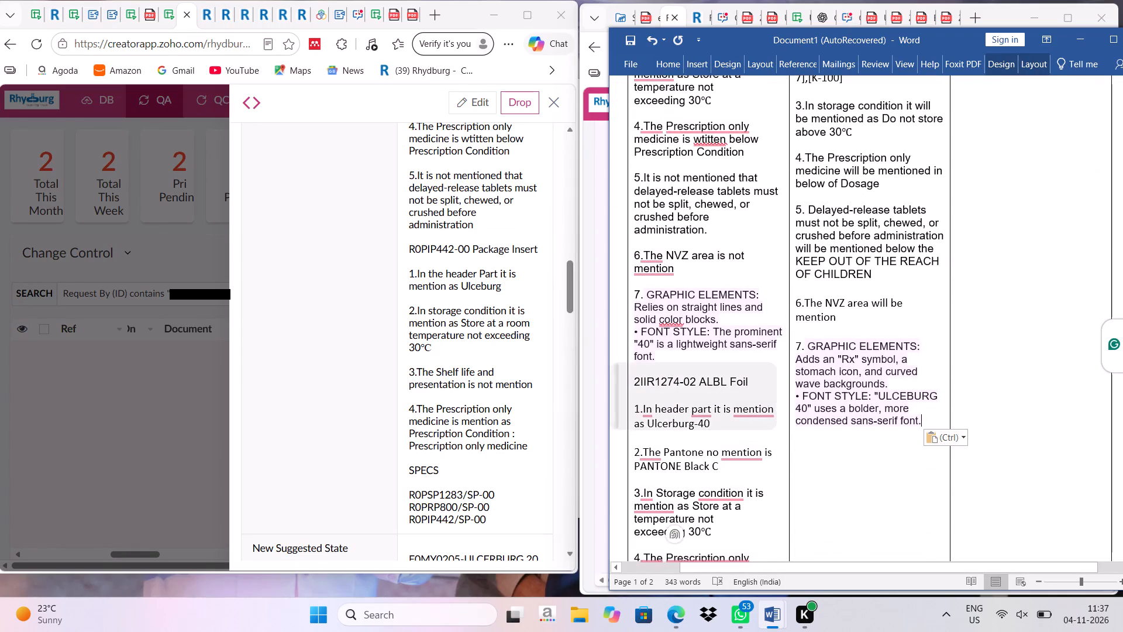
{"action": "left_click_drag", "start_coordinate": [635, 379], "coordinate": [751, 383]}
{"action": "right_click", "coordinate": [705, 385]}
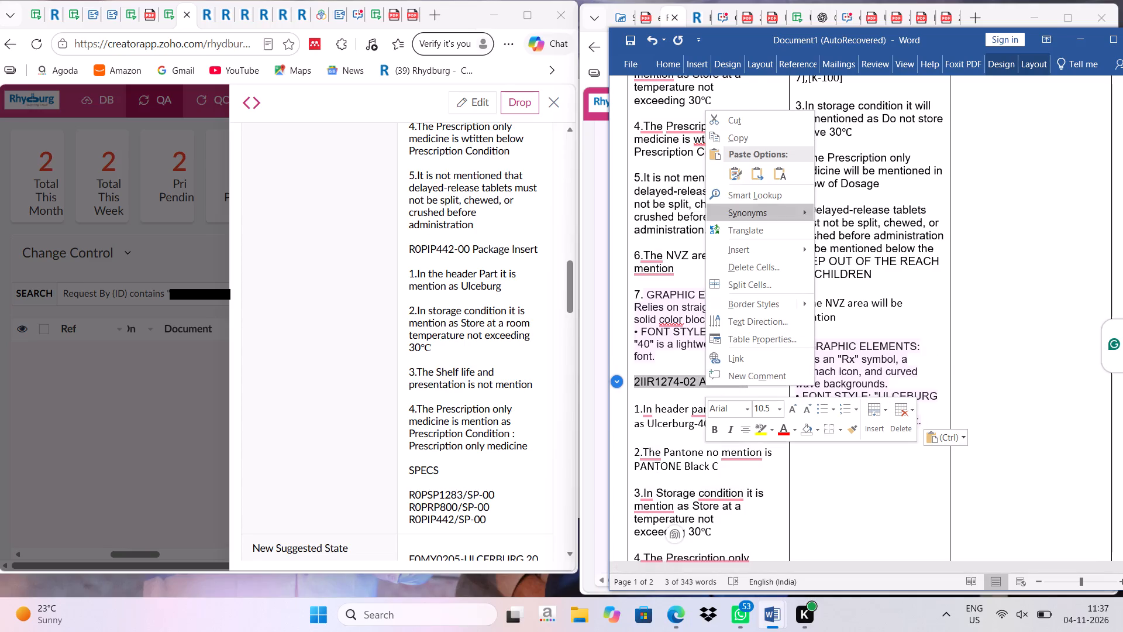
{"action": "left_click", "coordinate": [728, 135]}
{"action": "left_click", "coordinate": [814, 458]}
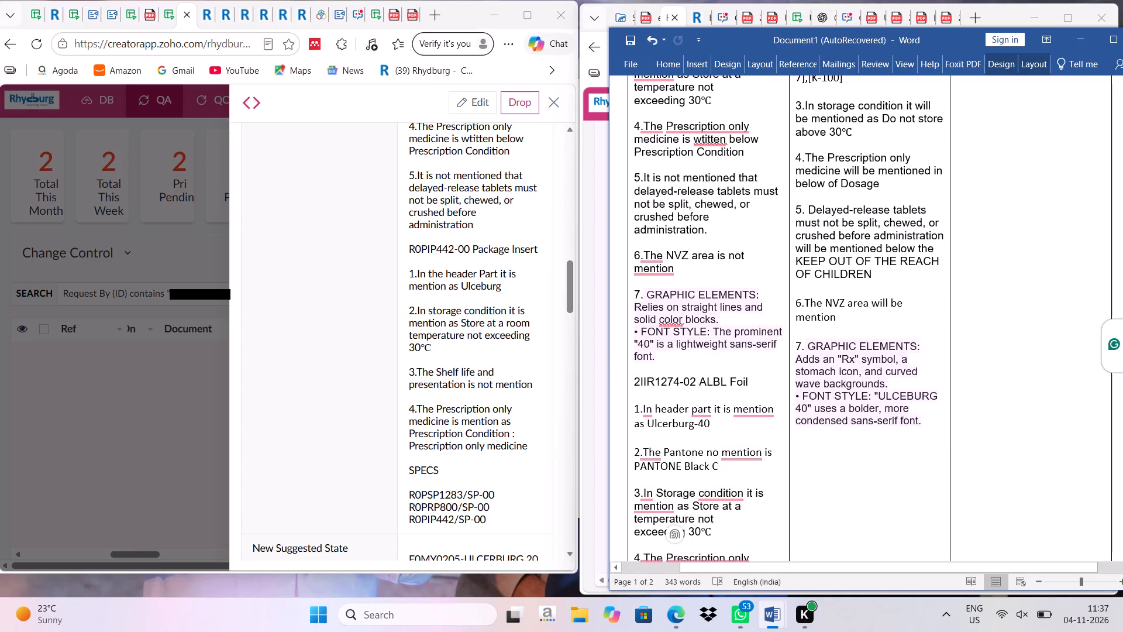
{"action": "key", "text": "Return"}
{"action": "key", "text": "ctrl+v"}
Change the copied foil heading in the New column to "2IIR1274-03 ALBL Foil" and add a new line below it.
{"action": "key", "text": "Left"}
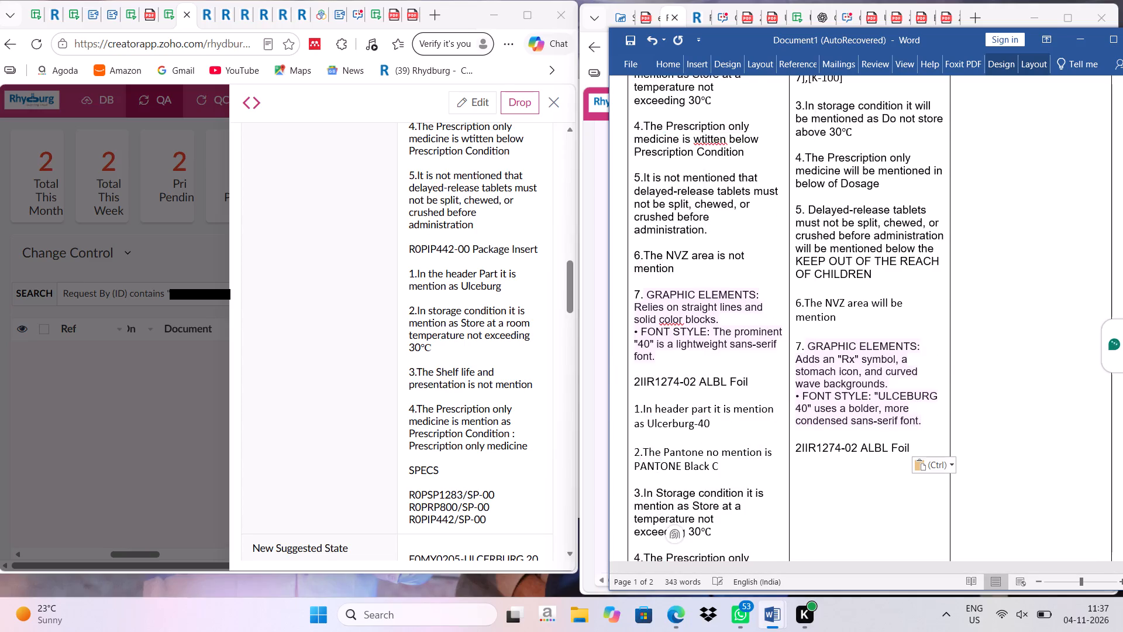
{"action": "key", "text": "Left"}
{"action": "key", "text": "Left"}
{"action": "key", "text": "Left"}
{"action": "key", "text": "Left"}
{"action": "key", "text": "Left"}
{"action": "key", "text": "Left"}
{"action": "key", "text": "Left"}
{"action": "key", "text": "Left"}
{"action": "key", "text": "Left"}
{"action": "key", "text": "Left"}
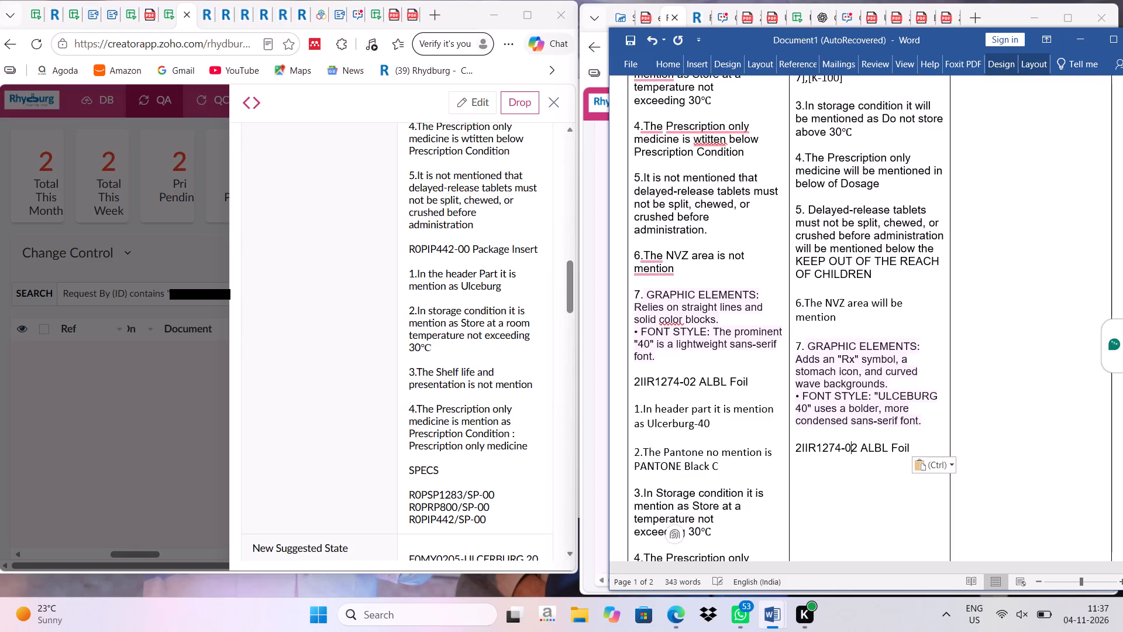
{"action": "key", "text": "Right"}
{"action": "key", "text": "BackSpace"}
{"action": "key", "text": "3"}
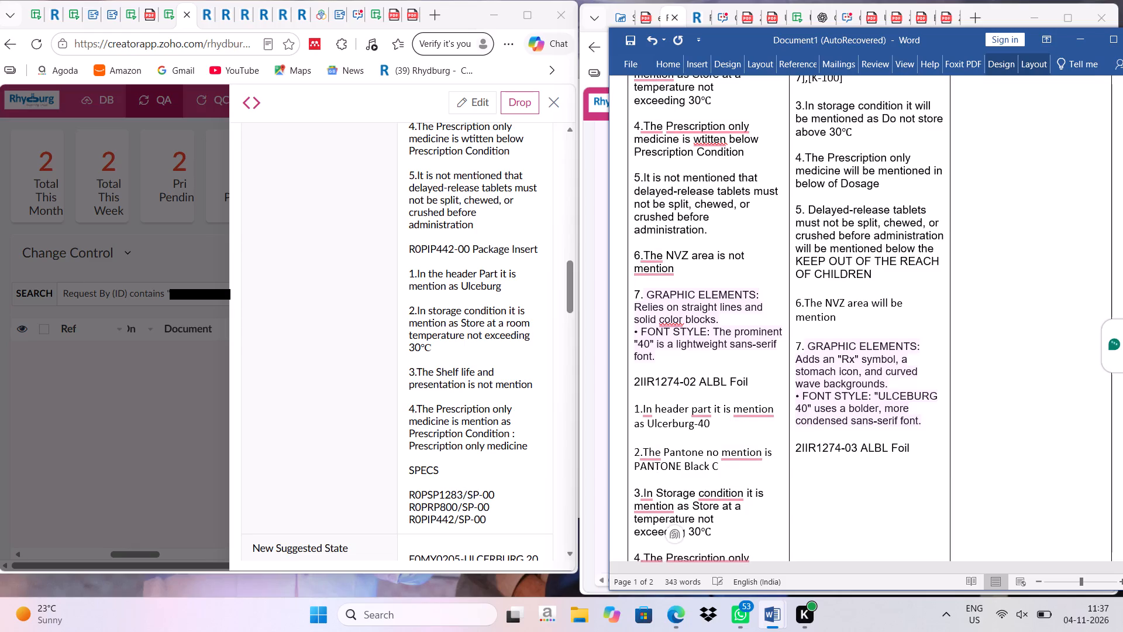
{"action": "key", "text": "Right"}
{"action": "key", "text": "Right"}
{"action": "key", "text": "Right"}
{"action": "key", "text": "Right"}
{"action": "key", "text": "Right"}
{"action": "key", "text": "Right"}
{"action": "key", "text": "Right"}
{"action": "key", "text": "Right"}
{"action": "key", "text": "Right"}
{"action": "key", "text": "Right"}
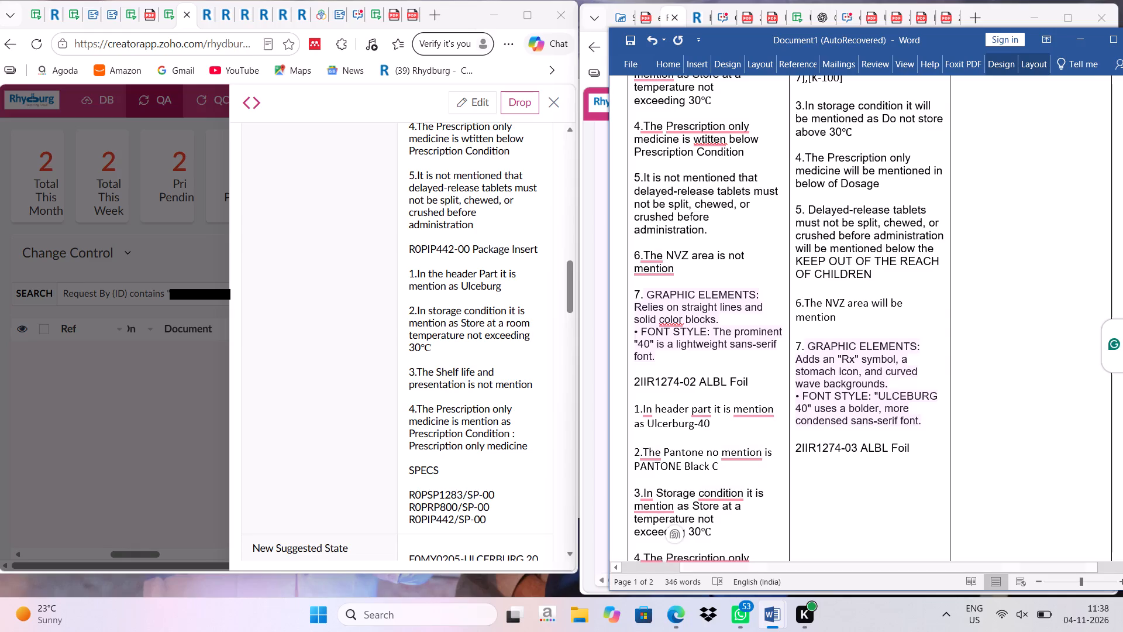
{"action": "key", "text": "Return"}
{"action": "key", "text": "Return"}
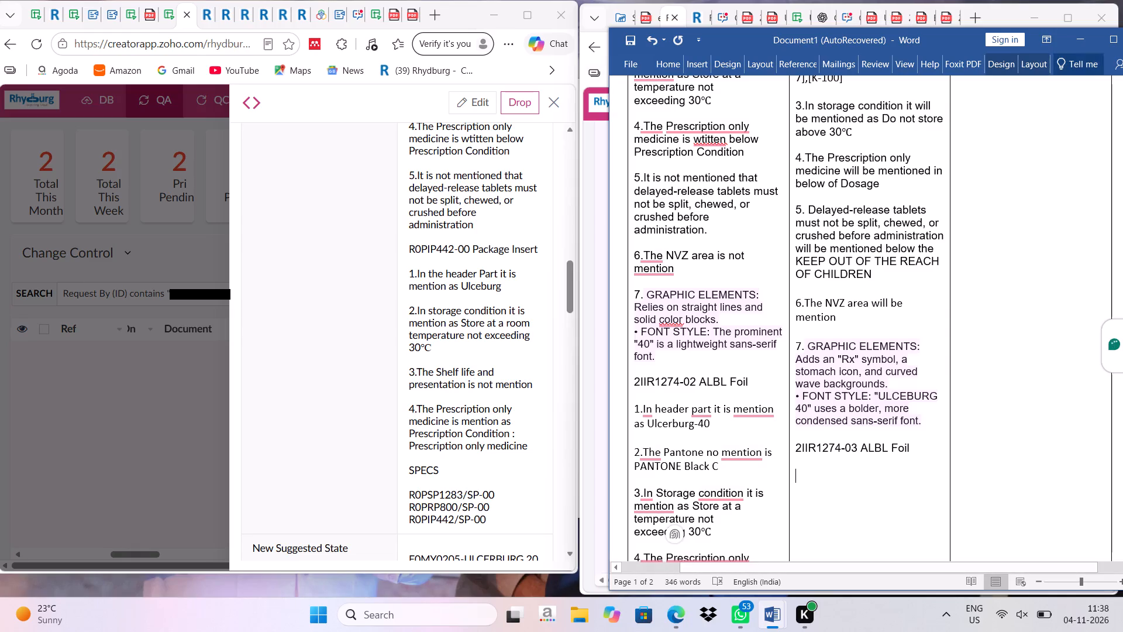
Examine the ALBL foil pages and specification tables in the current Ulceburg-40 and new ULCEBURG 40 TABLET artwork PDFs.
{"action": "left_click_drag", "start_coordinate": [950, 46], "coordinate": [431, 73]}
{"action": "left_click", "coordinate": [943, 14]}
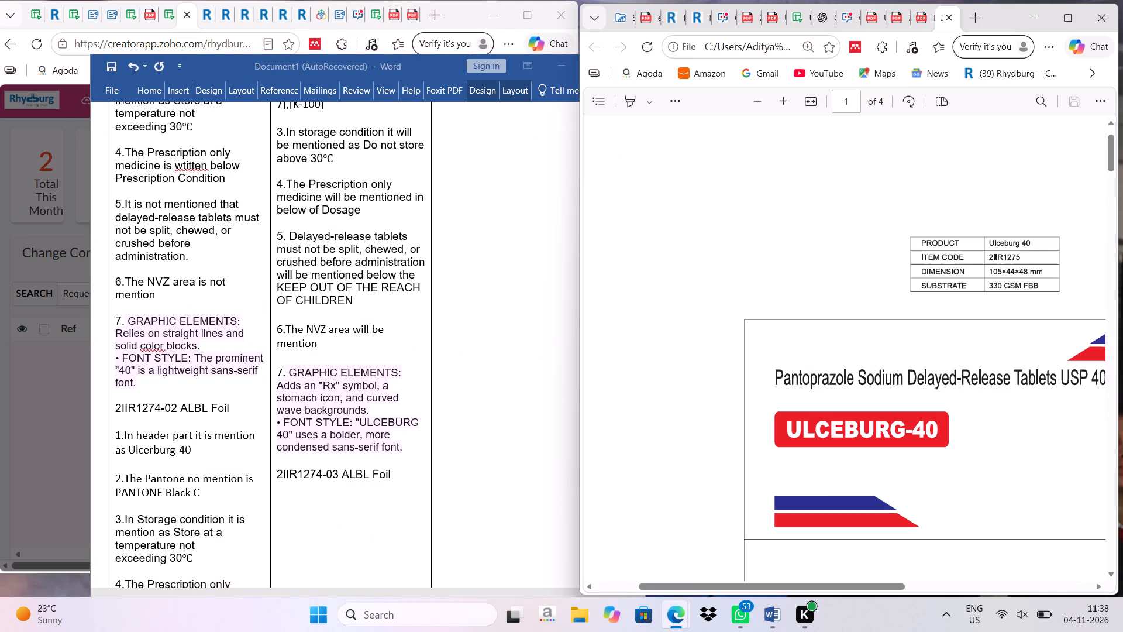
{"action": "left_click", "coordinate": [925, 13]}
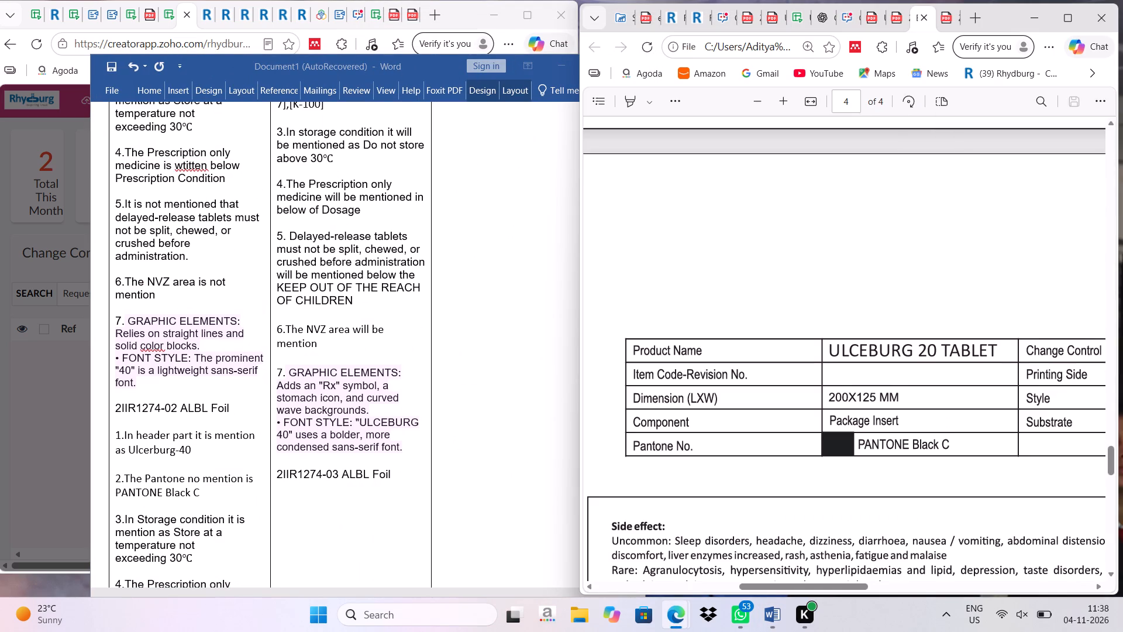
{"action": "left_click", "coordinate": [890, 21]}
{"action": "scroll", "coordinate": [1020, 277], "scroll_direction": "up", "scroll_amount": 4}
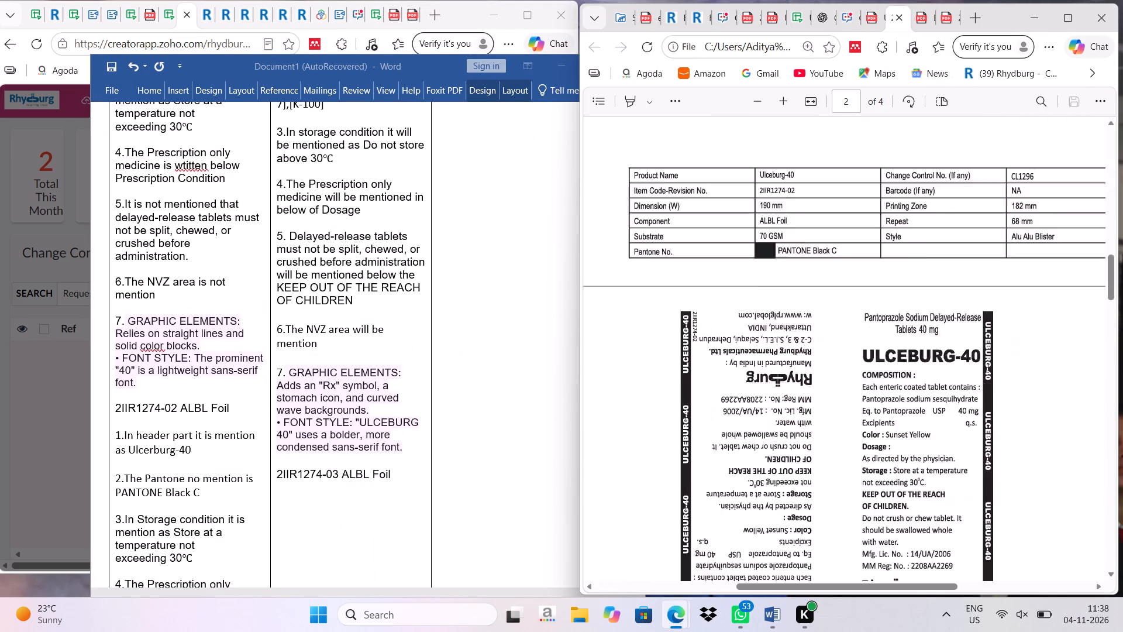
{"action": "scroll", "coordinate": [1020, 277], "scroll_direction": "up", "scroll_amount": 2}
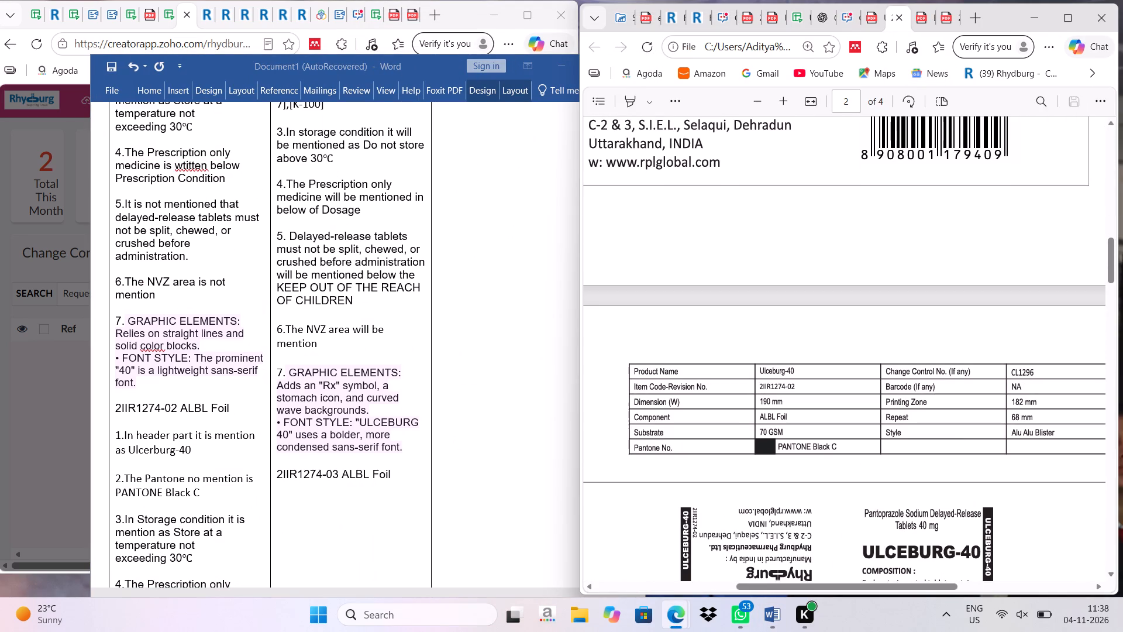
{"action": "left_click", "coordinate": [407, 16]}
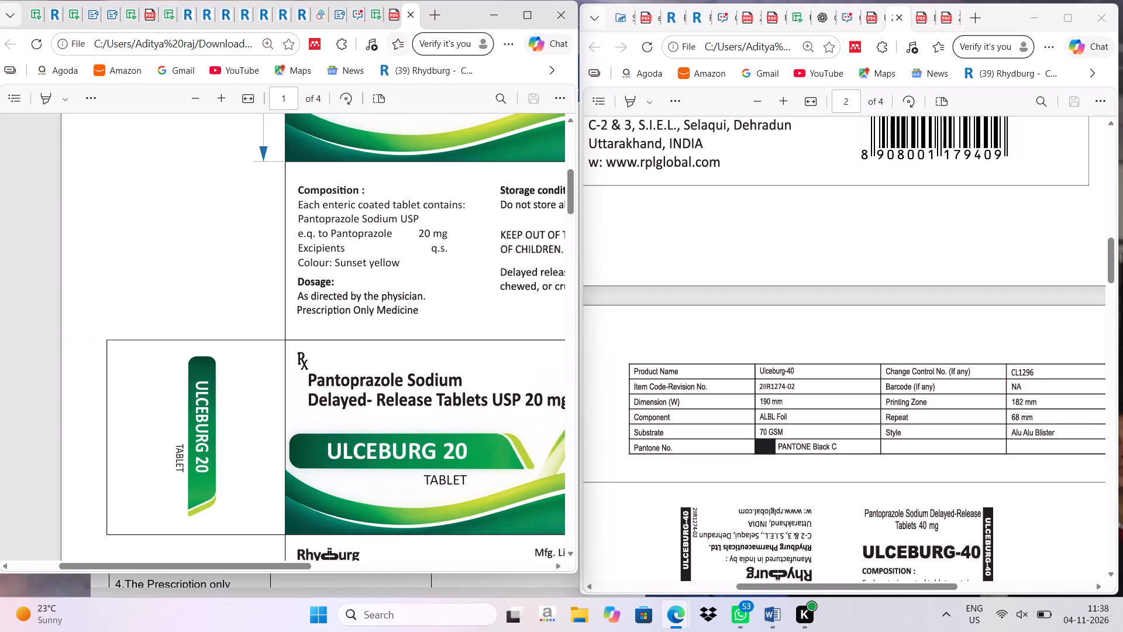
{"action": "left_click", "coordinate": [391, 15]}
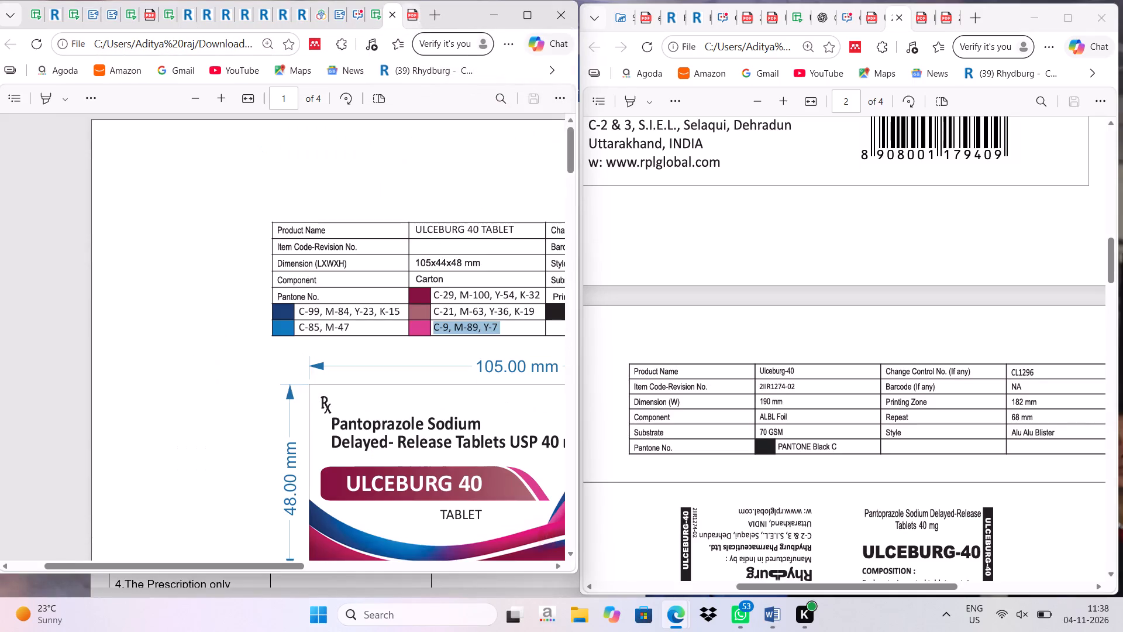
{"action": "scroll", "coordinate": [485, 241], "scroll_direction": "down", "scroll_amount": 17}
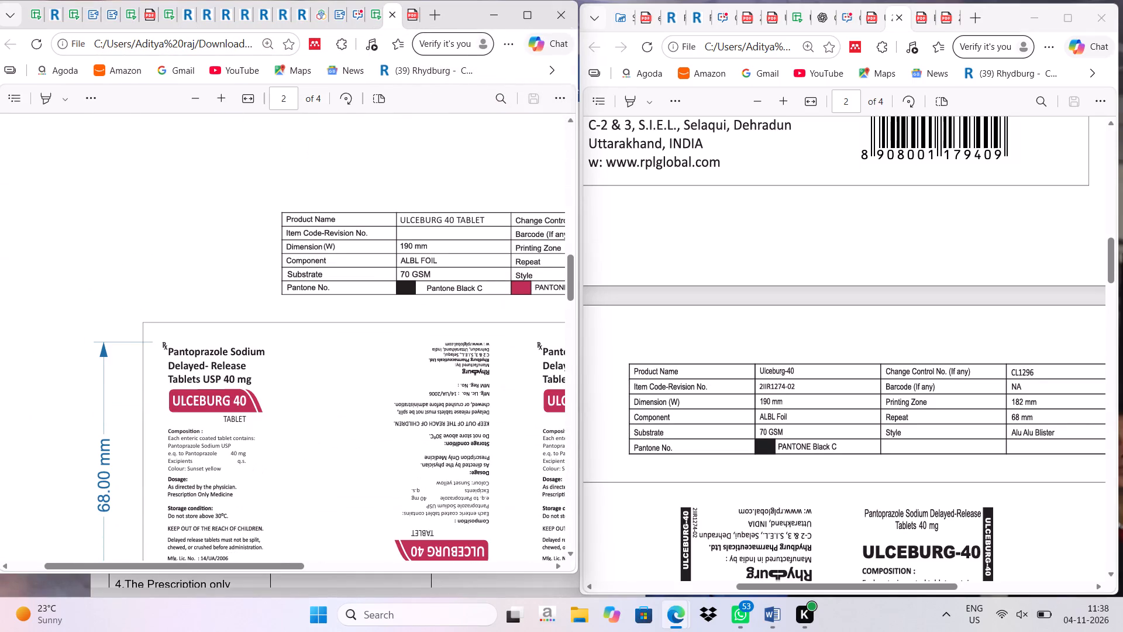
{"action": "scroll", "coordinate": [471, 246], "scroll_direction": "left", "scroll_amount": 2}
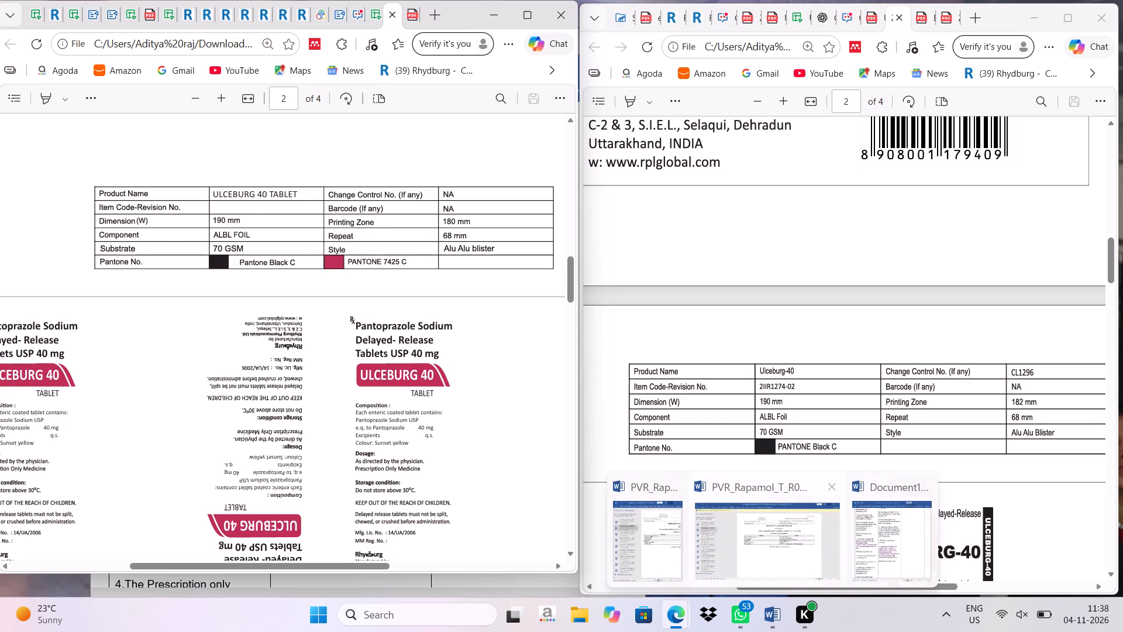
In the Word document, write point 1 under the new ALBL foil heading: "In the header part it will be mentioned as ULCEBURG 40 Tablets".
{"action": "left_click", "coordinate": [869, 534]}
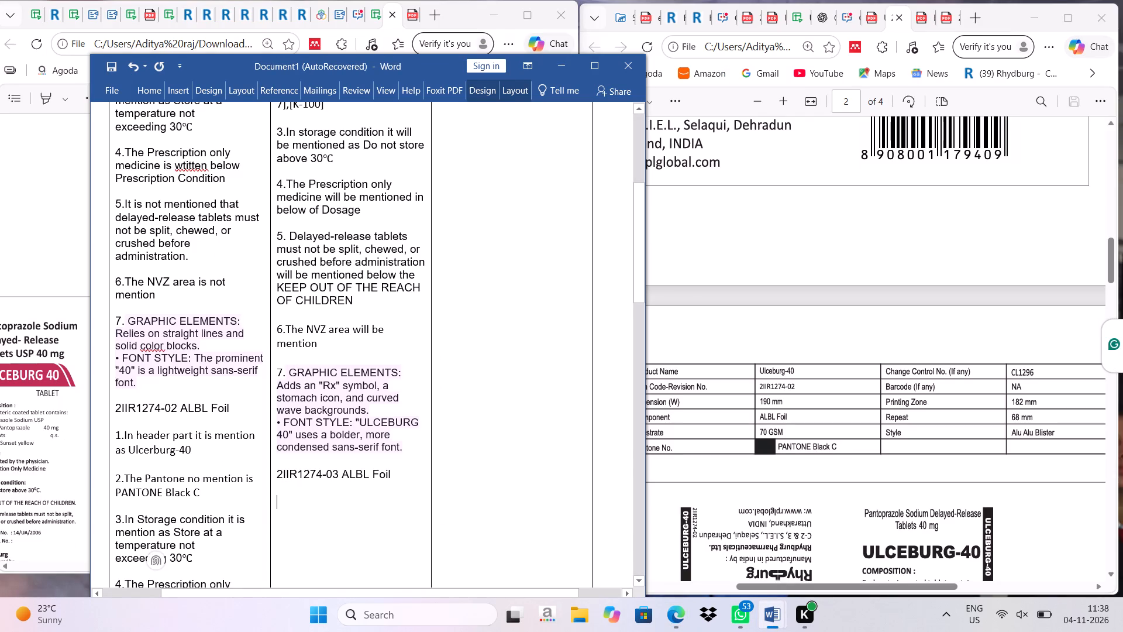
{"action": "left_click_drag", "start_coordinate": [206, 67], "coordinate": [656, 44]}
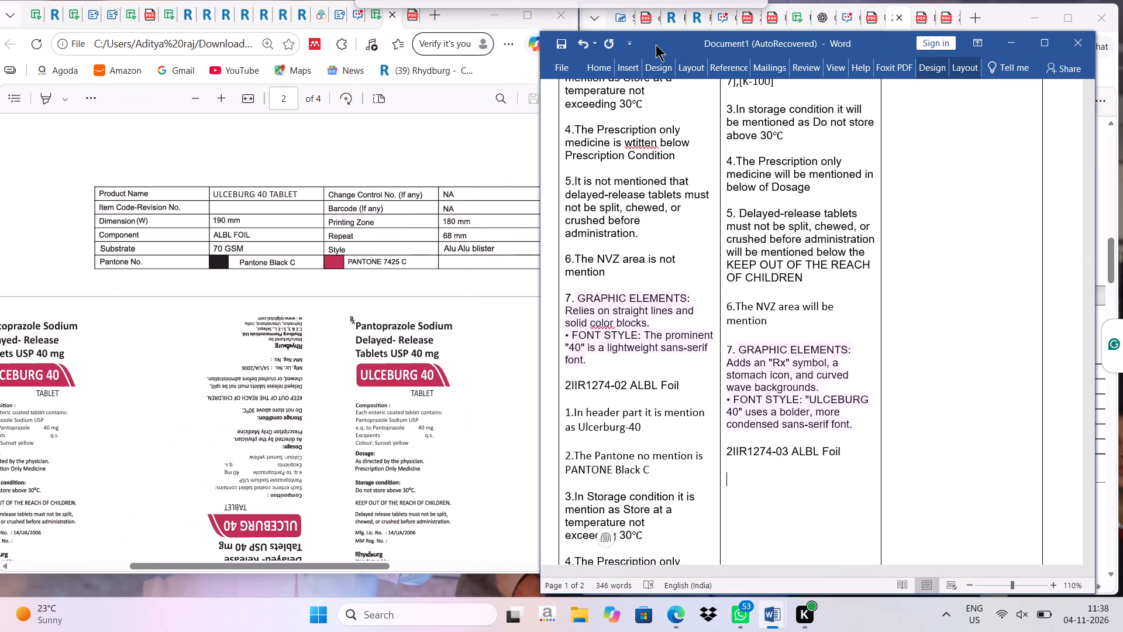
{"action": "left_click_drag", "start_coordinate": [656, 44], "coordinate": [657, 43]}
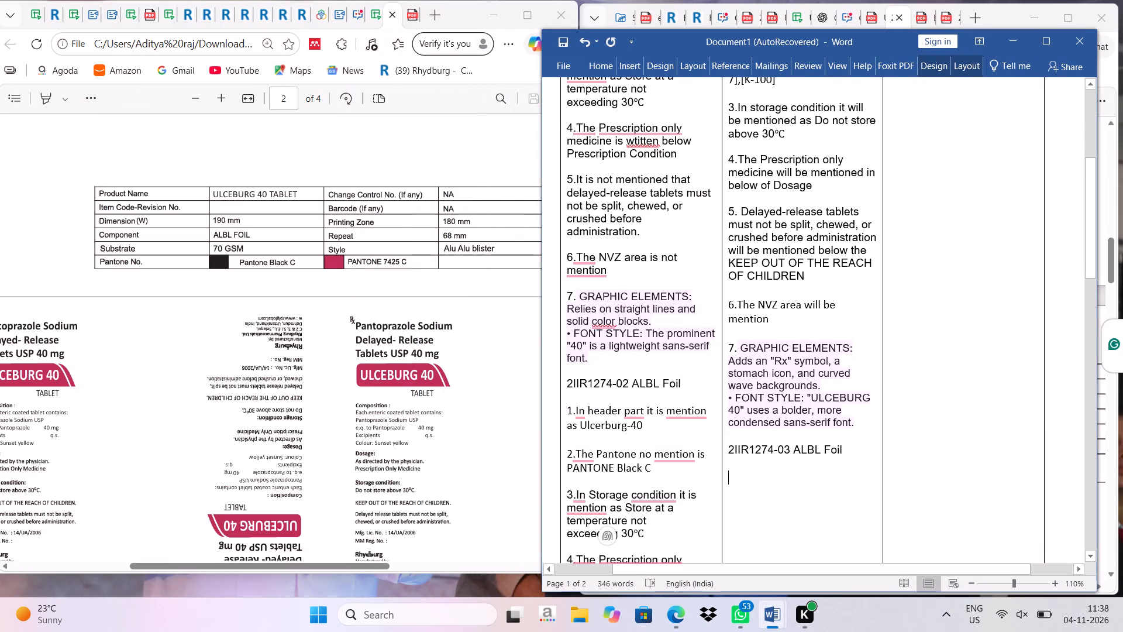
{"action": "type", "text": "1."}
{"action": "type", "text": "Im"}
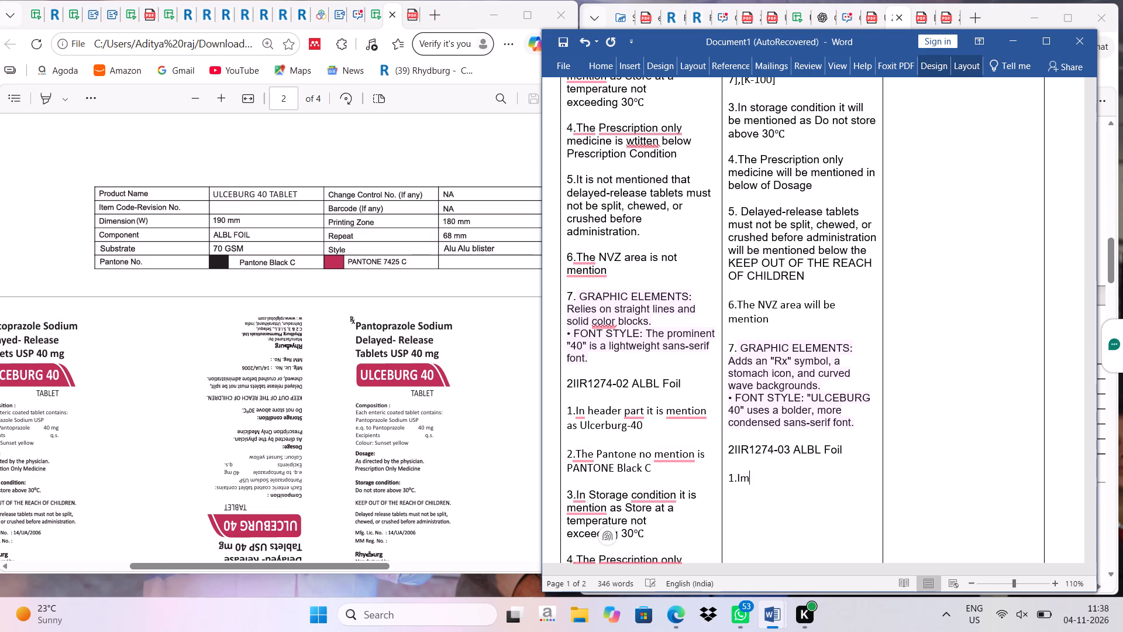
{"action": "key", "text": "BackSpace"}
{"action": "type", "text": "n the"}
{"action": "key", "text": "space"}
{"action": "type", "text": "header"}
{"action": "key", "text": "space"}
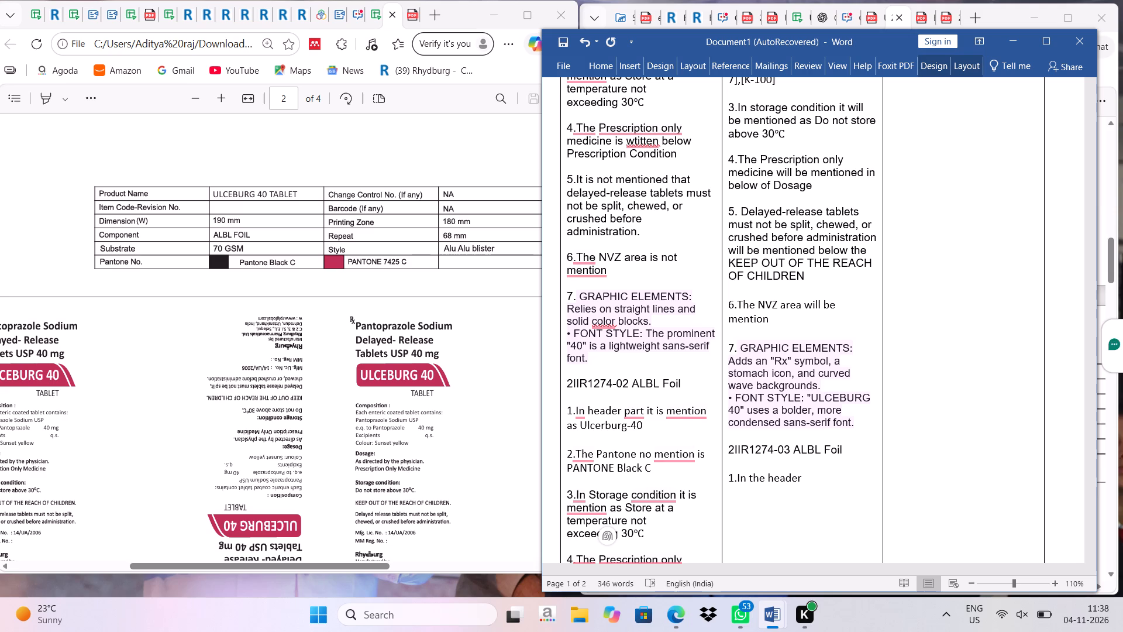
{"action": "type", "text": "part"}
{"action": "key", "text": "space"}
{"action": "type", "text": "it"}
{"action": "key", "text": "space"}
{"action": "type", "text": "will be"}
{"action": "key", "text": "space"}
{"action": "type", "text": "mentio"}
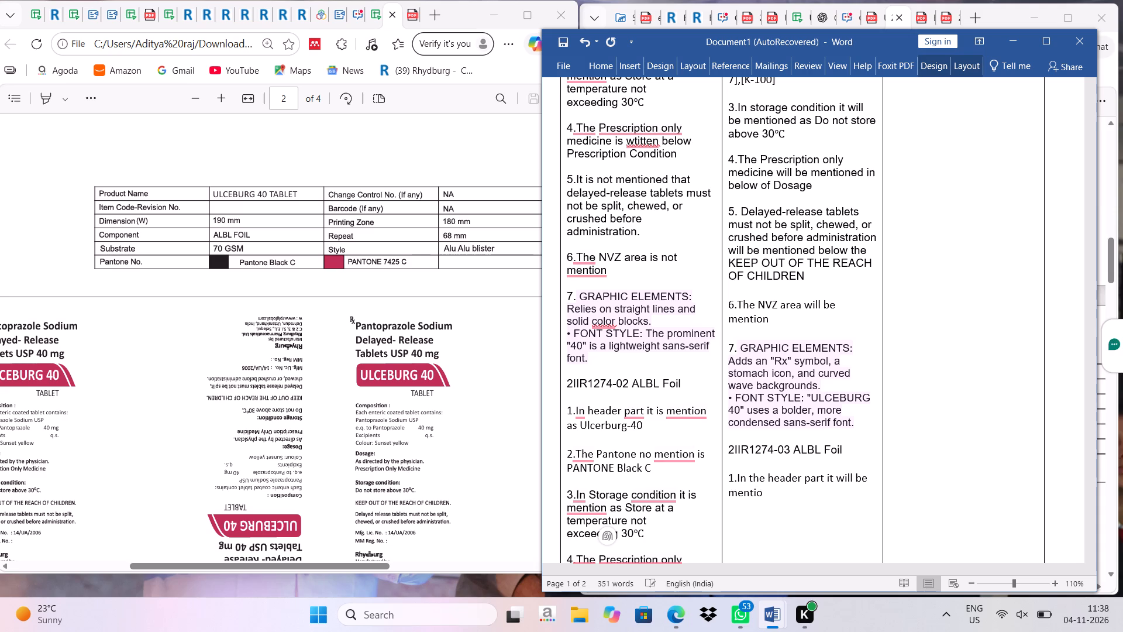
{"action": "type", "text": "ned as"}
{"action": "key", "text": "space"}
{"action": "type", "text": "ULCE"}
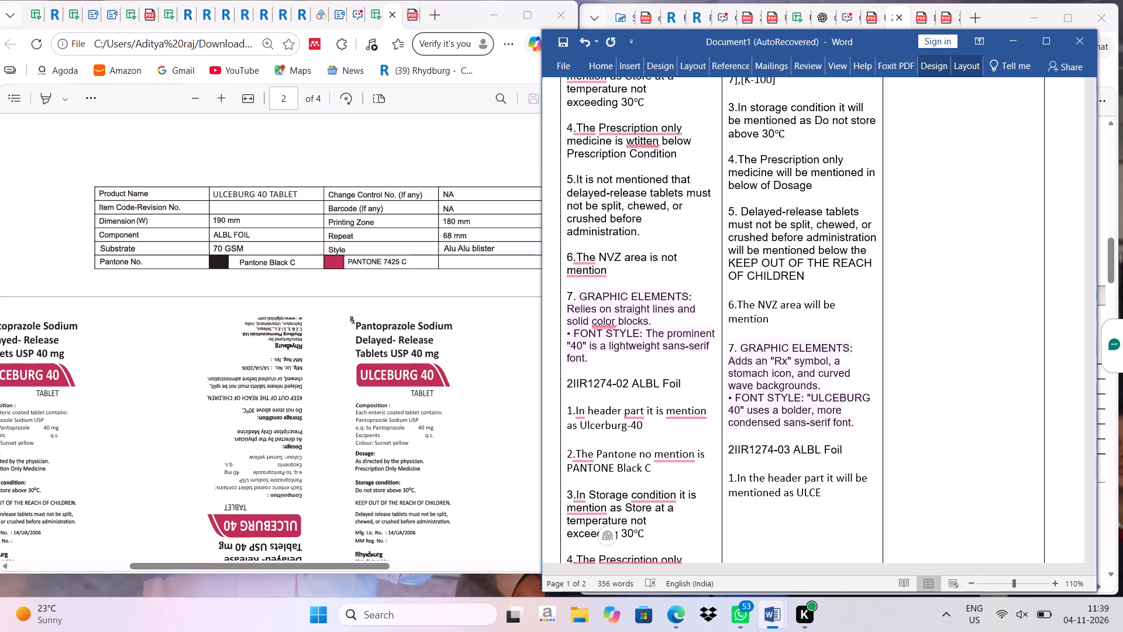
{"action": "type", "text": "BURG 40 Tablets"}
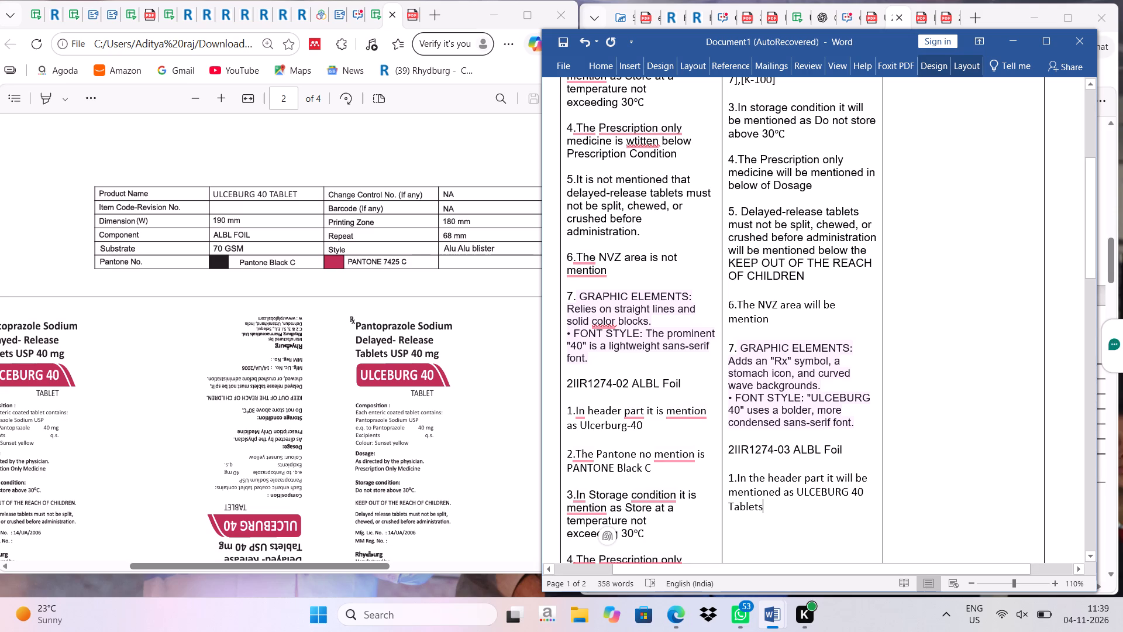
Add point 2 below it in the New column: "The Pantone no mention is PANTONE 7425 C".
{"action": "key", "text": "Return"}
{"action": "key", "text": "Return"}
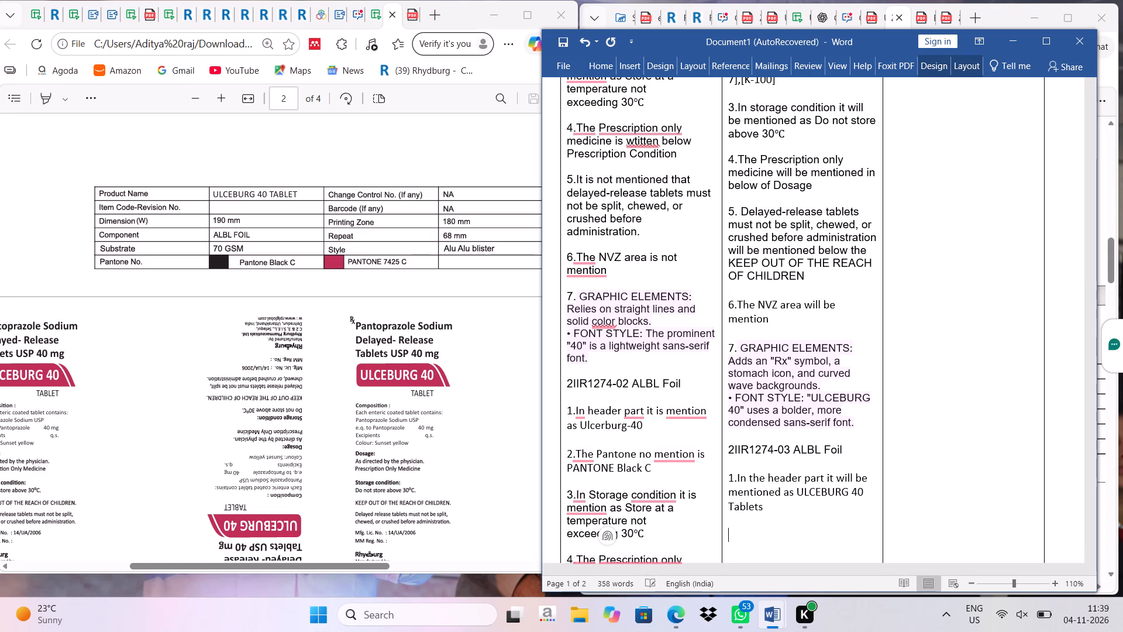
{"action": "type", "text": "2."}
{"action": "type", "text": "The"}
{"action": "key", "text": "space"}
{"action": "type", "text": "Pr"}
{"action": "key", "text": "o"}
{"action": "key", "text": "BackSpace"}
{"action": "key", "text": "BackSpace"}
{"action": "type", "text": "ant"}
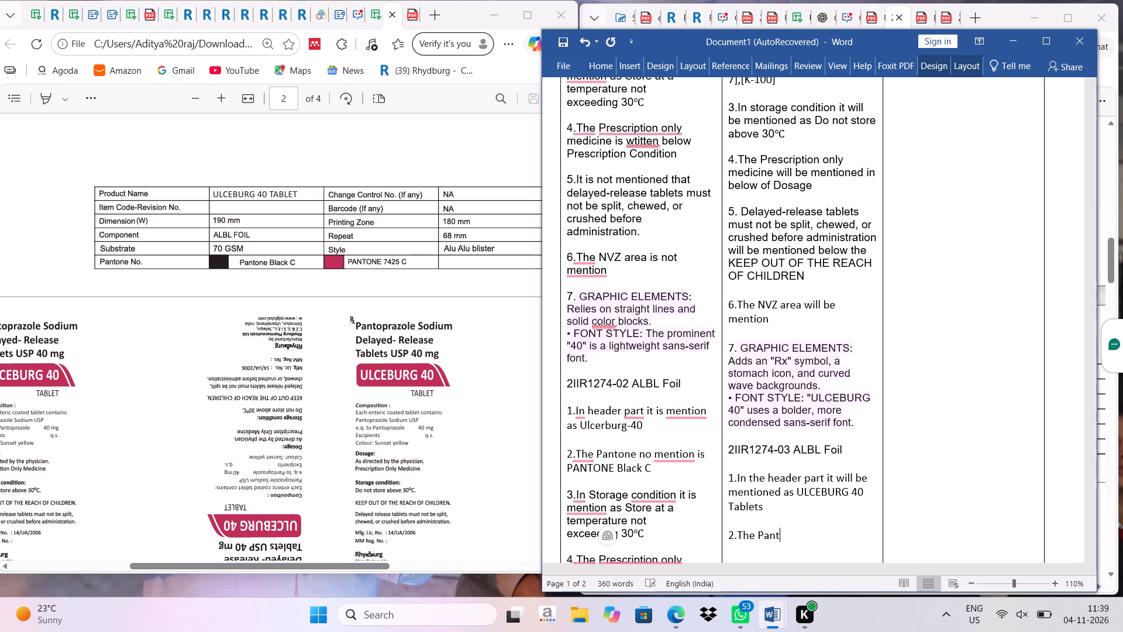
{"action": "type", "text": "one no mention is"}
{"action": "key", "text": "space"}
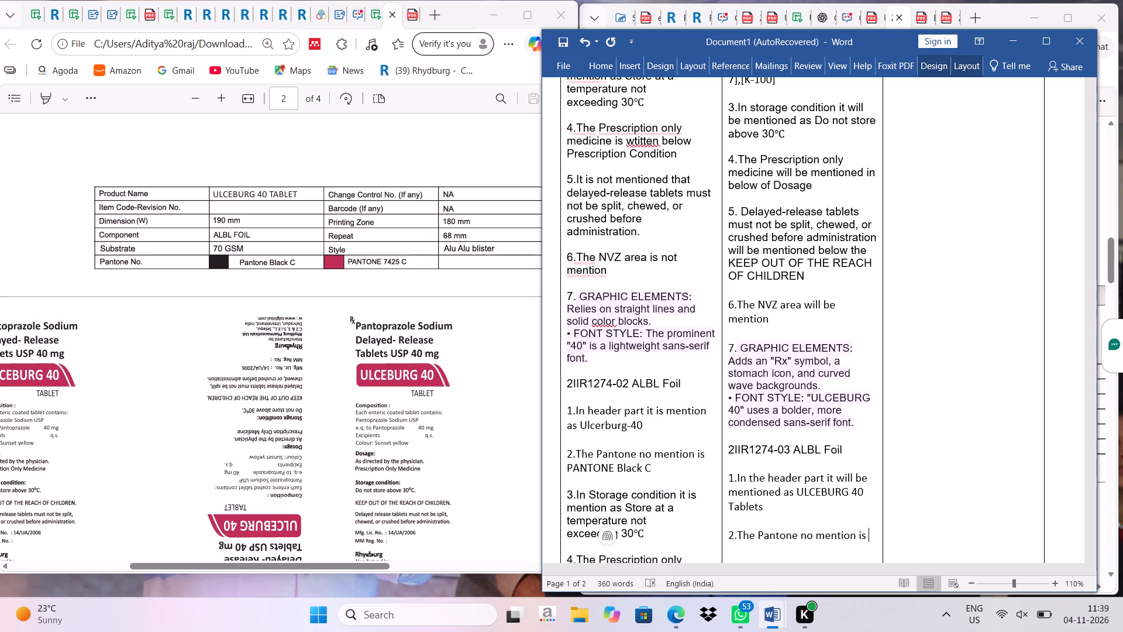
{"action": "type", "text": "PANTONE"}
{"action": "key", "text": "space"}
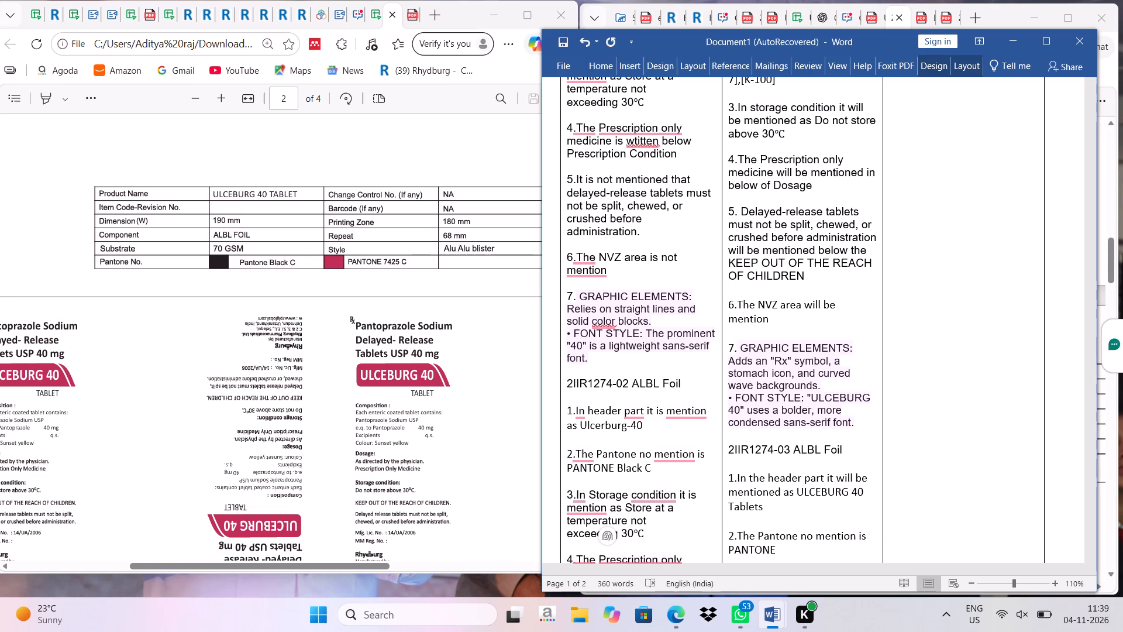
{"action": "type", "text": "7425 C"}
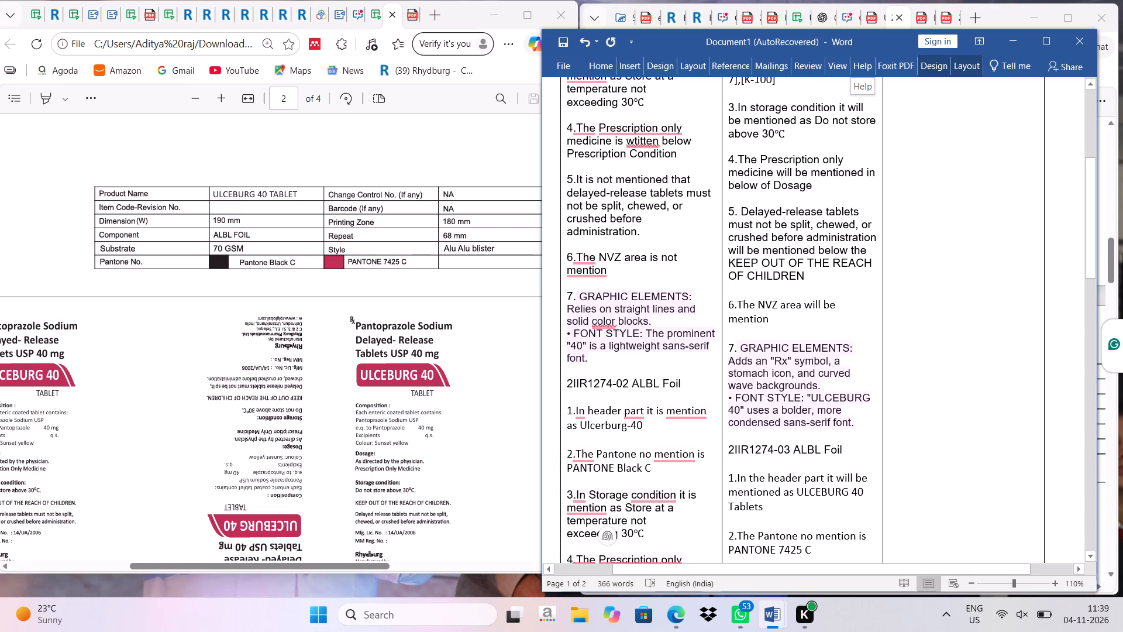
Copy points 3 to 5 on storage condition, prescription and delayed-release text from the New column's earlier section to below foil point 2.
{"action": "scroll", "coordinate": [714, 266], "scroll_direction": "up", "scroll_amount": 2}
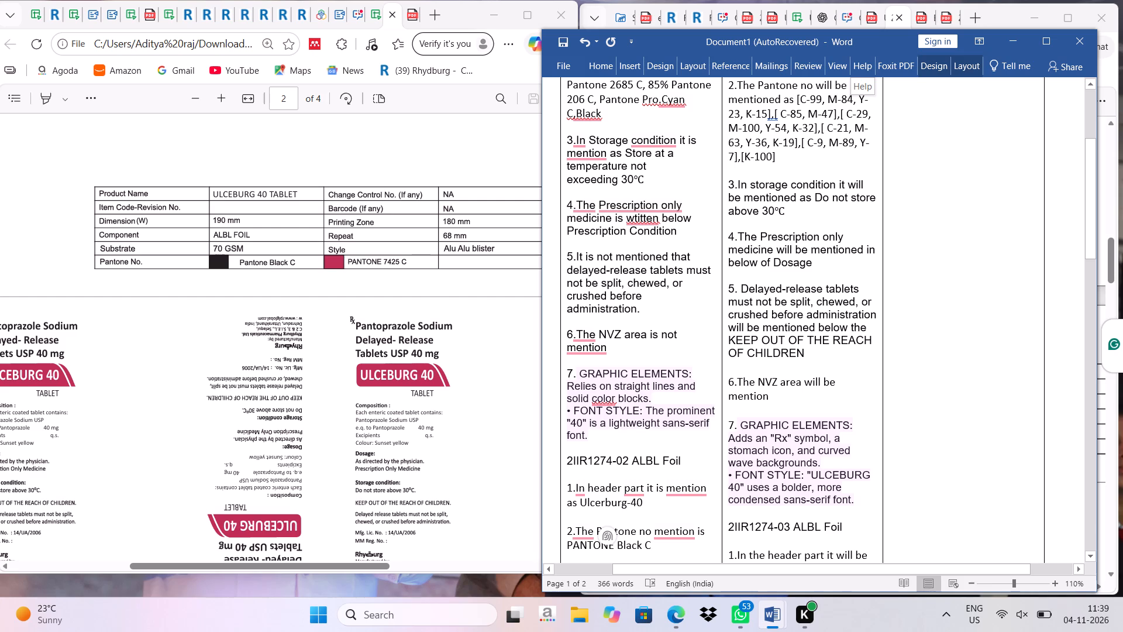
{"action": "left_click_drag", "start_coordinate": [731, 184], "coordinate": [807, 339]}
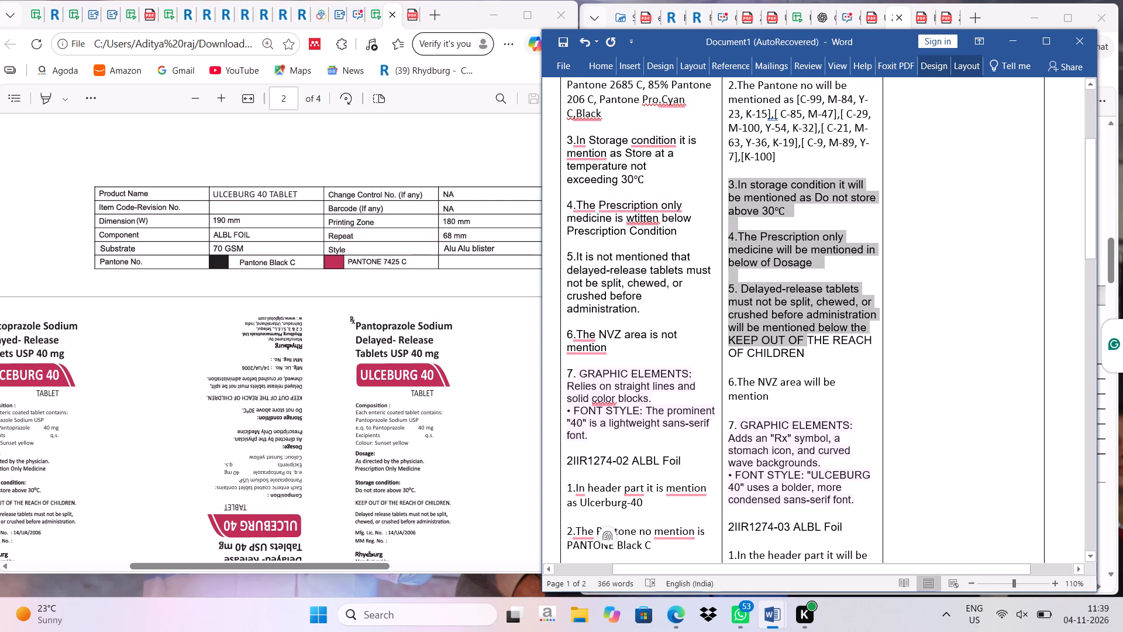
{"action": "left_click_drag", "start_coordinate": [807, 339], "coordinate": [808, 358]}
{"action": "right_click", "coordinate": [767, 328]}
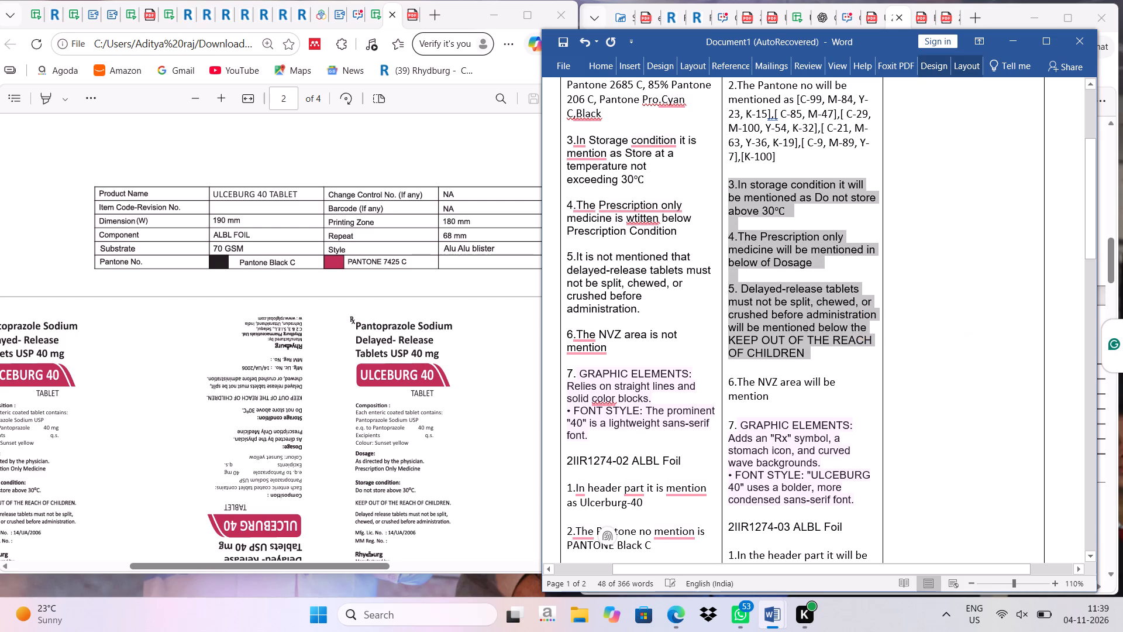
{"action": "left_click", "coordinate": [793, 83]}
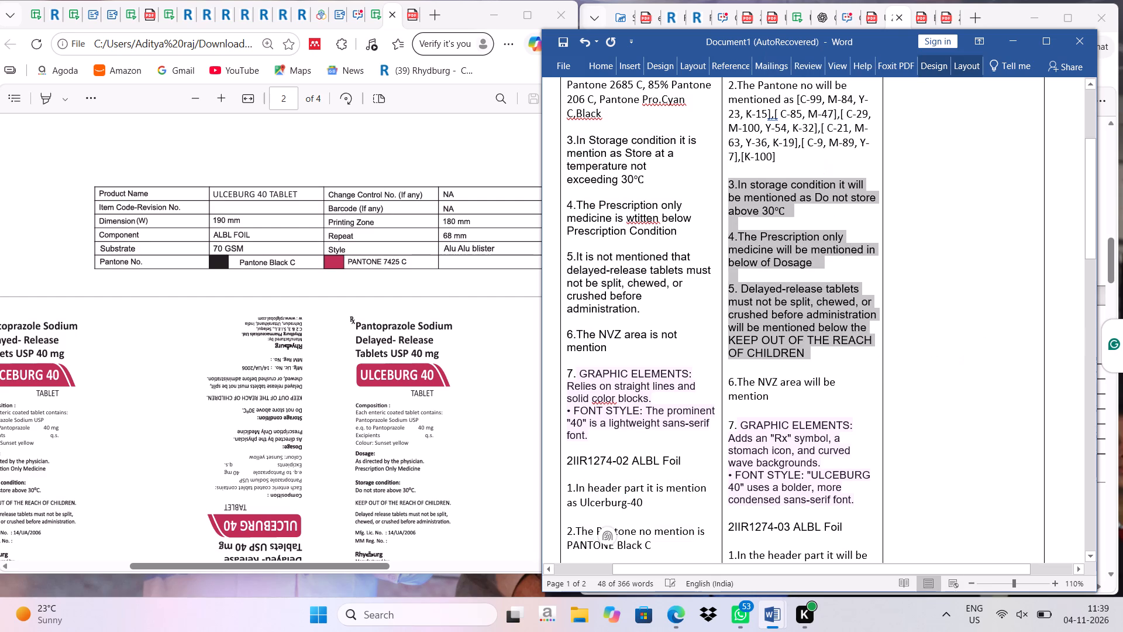
{"action": "scroll", "coordinate": [811, 357], "scroll_direction": "down", "scroll_amount": 7}
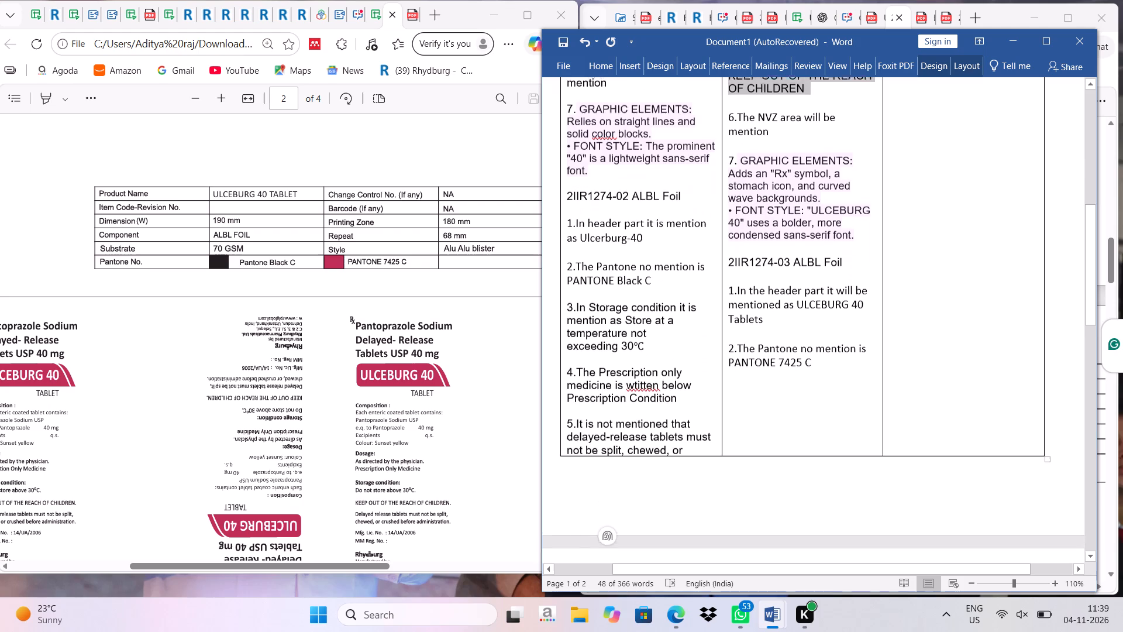
{"action": "scroll", "coordinate": [824, 328], "scroll_direction": "down", "scroll_amount": 5}
{"action": "scroll", "coordinate": [801, 308], "scroll_direction": "up", "scroll_amount": 2}
{"action": "left_click", "coordinate": [831, 233]}
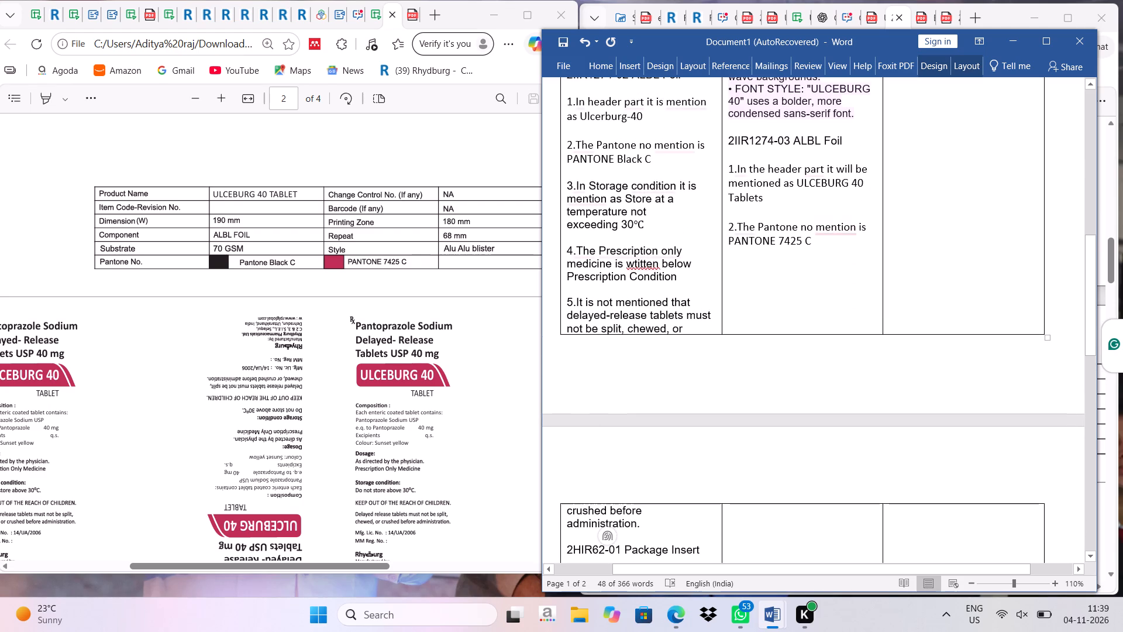
{"action": "key", "text": "Return"}
{"action": "key", "text": "Return"}
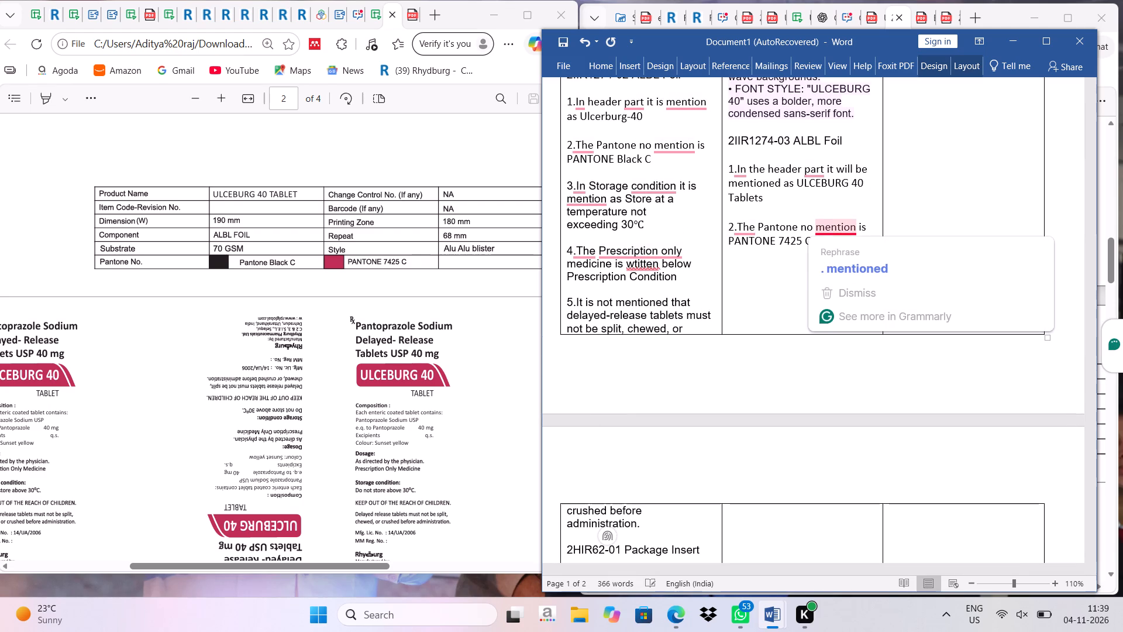
{"action": "key", "text": "ctrl+v"}
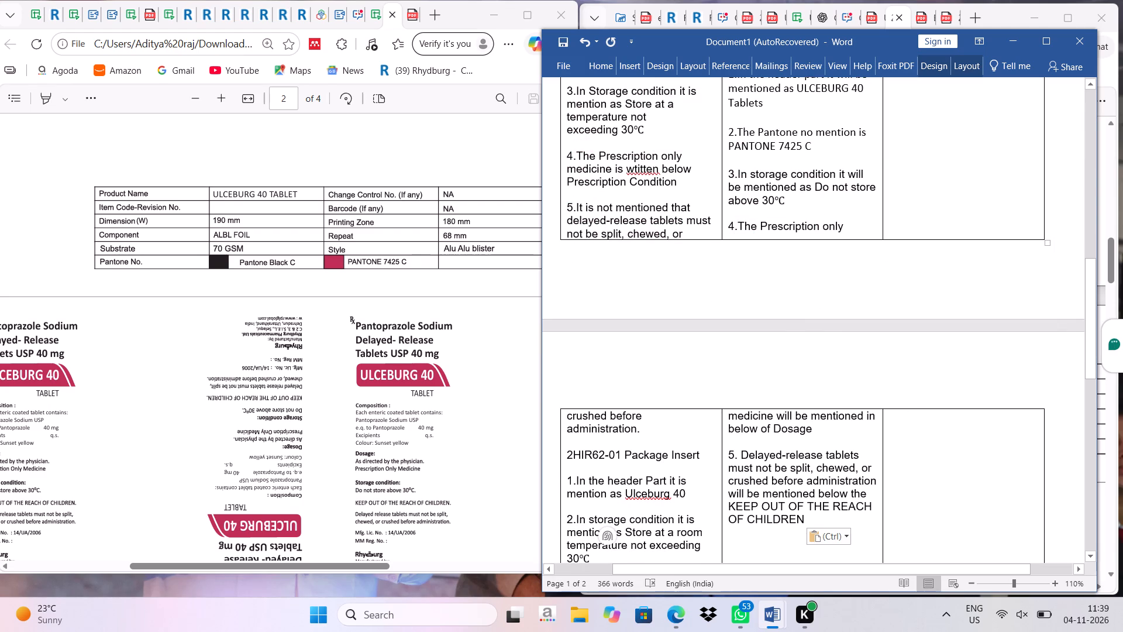
Copy the heading "2HIR62-01 Package Insert" from the current-state column to below foil point 5 in the New column.
{"action": "scroll", "coordinate": [701, 410], "scroll_direction": "down", "scroll_amount": 3}
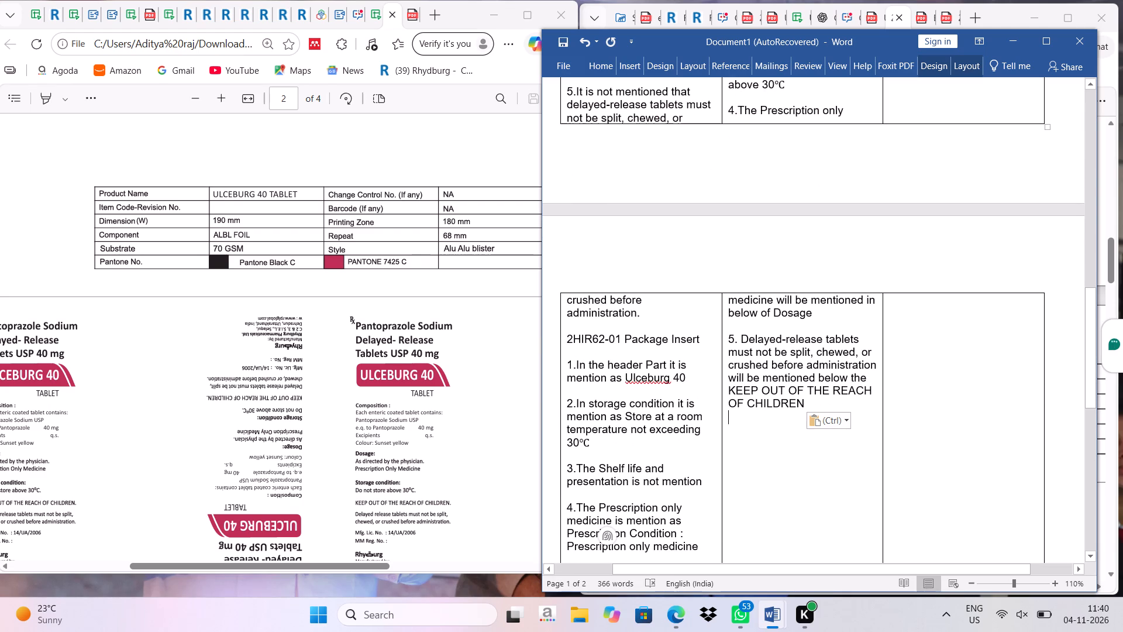
{"action": "left_click_drag", "start_coordinate": [568, 336], "coordinate": [695, 342]}
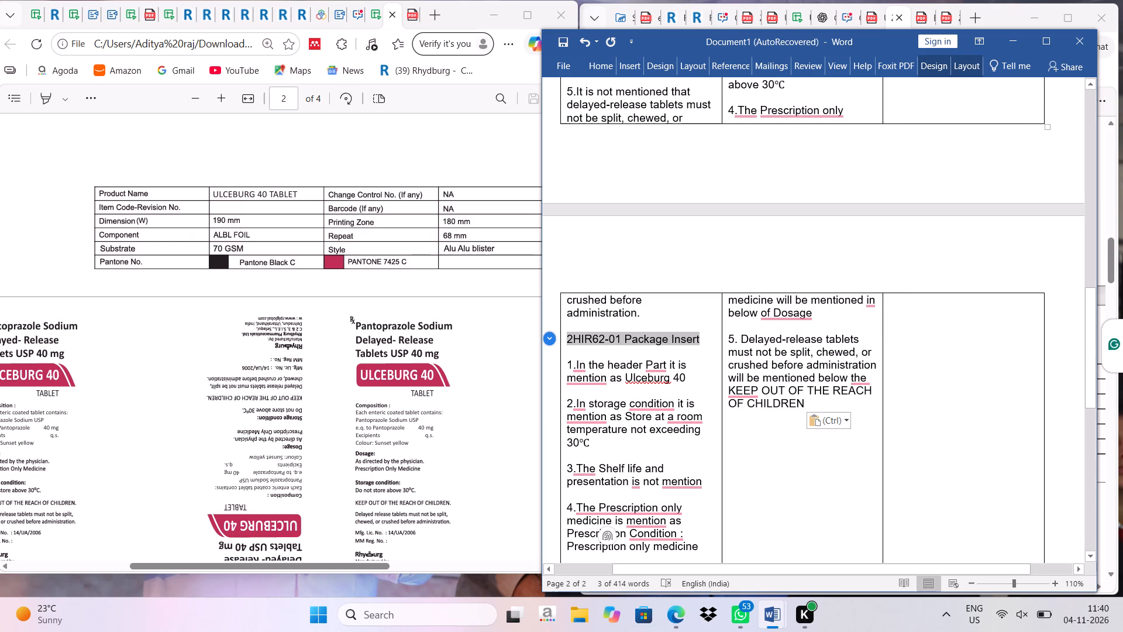
{"action": "right_click", "coordinate": [622, 336]}
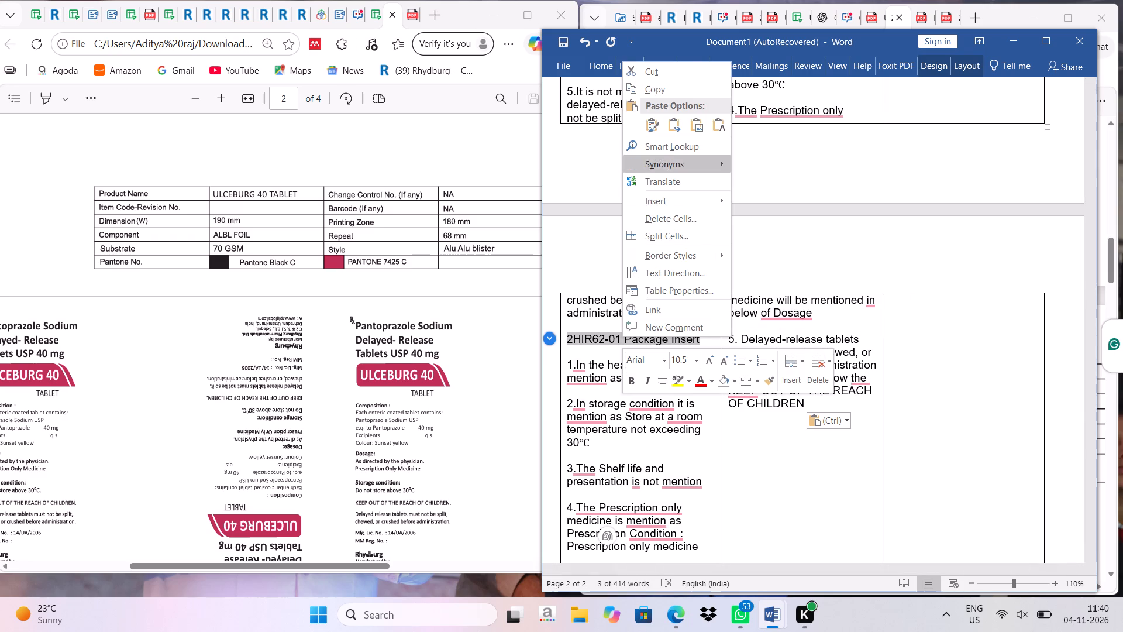
{"action": "left_click", "coordinate": [657, 95]}
{"action": "left_click", "coordinate": [753, 429]}
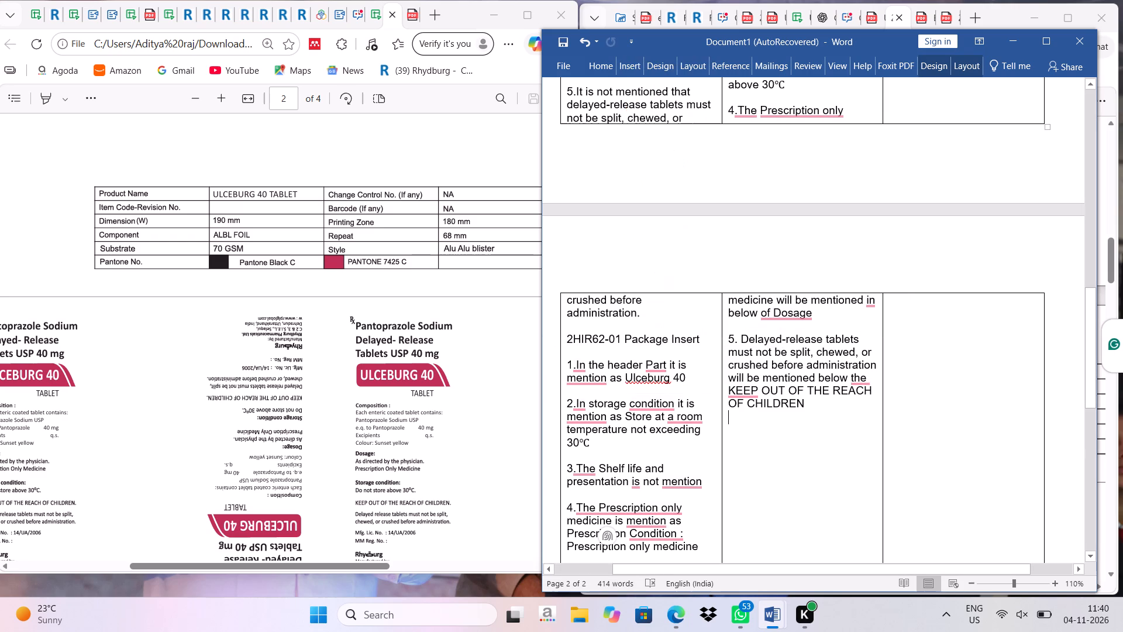
{"action": "key", "text": "Return"}
{"action": "key", "text": "ctrl+v"}
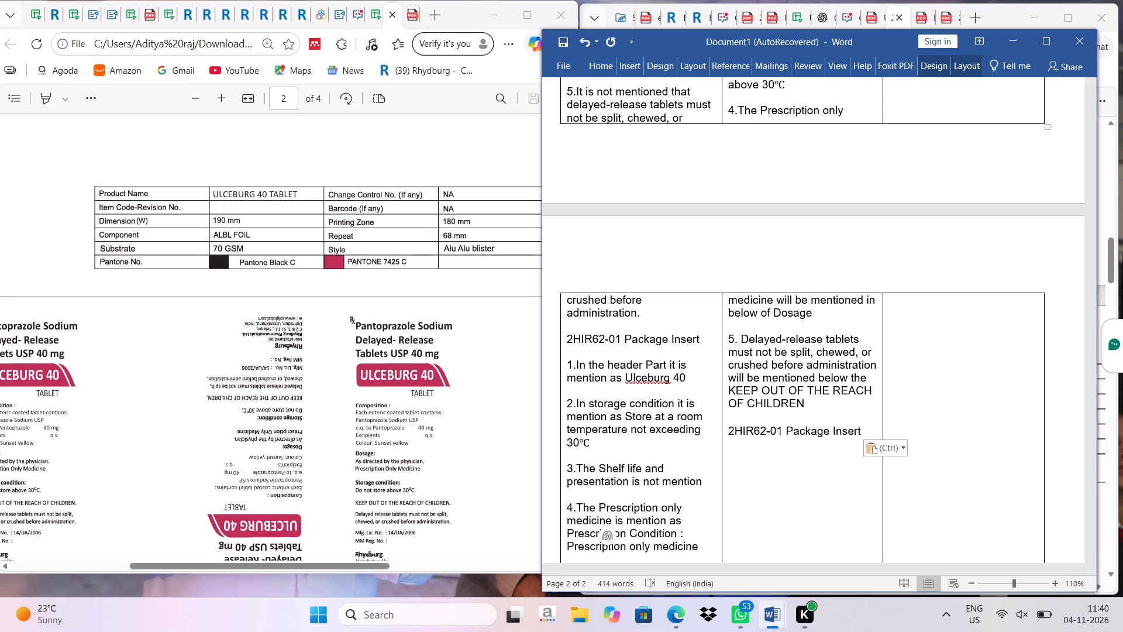
Change the copied package insert heading in the New column to "2HIR62-02 Package Insert".
{"action": "left_click", "coordinate": [786, 430]}
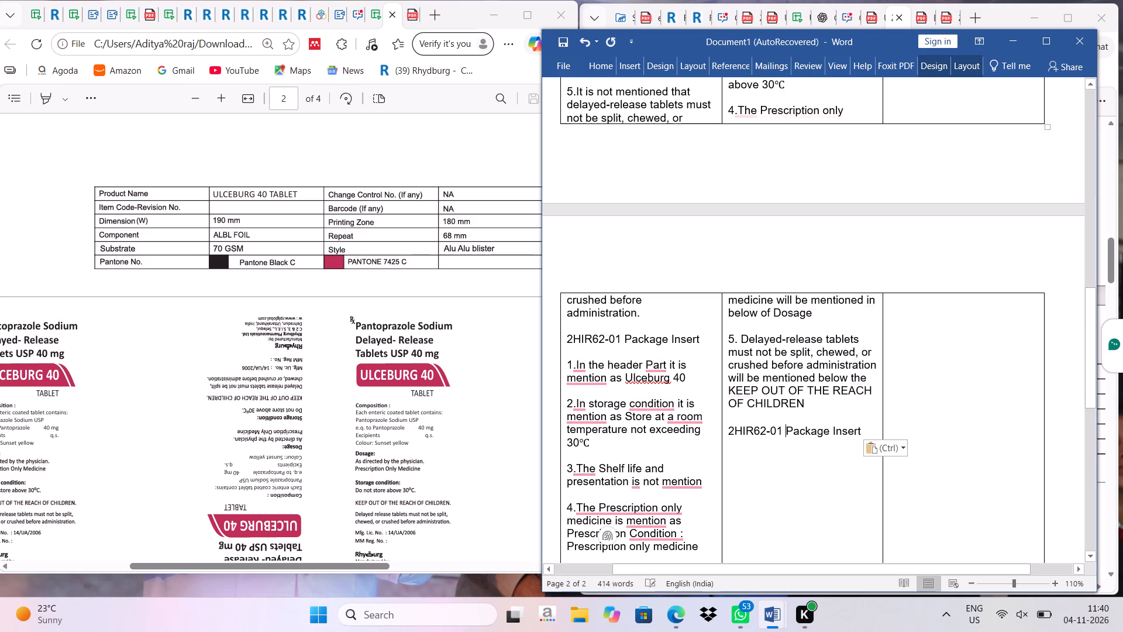
{"action": "key", "text": "Left"}
{"action": "key", "text": "BackSpace"}
{"action": "key", "text": "2"}
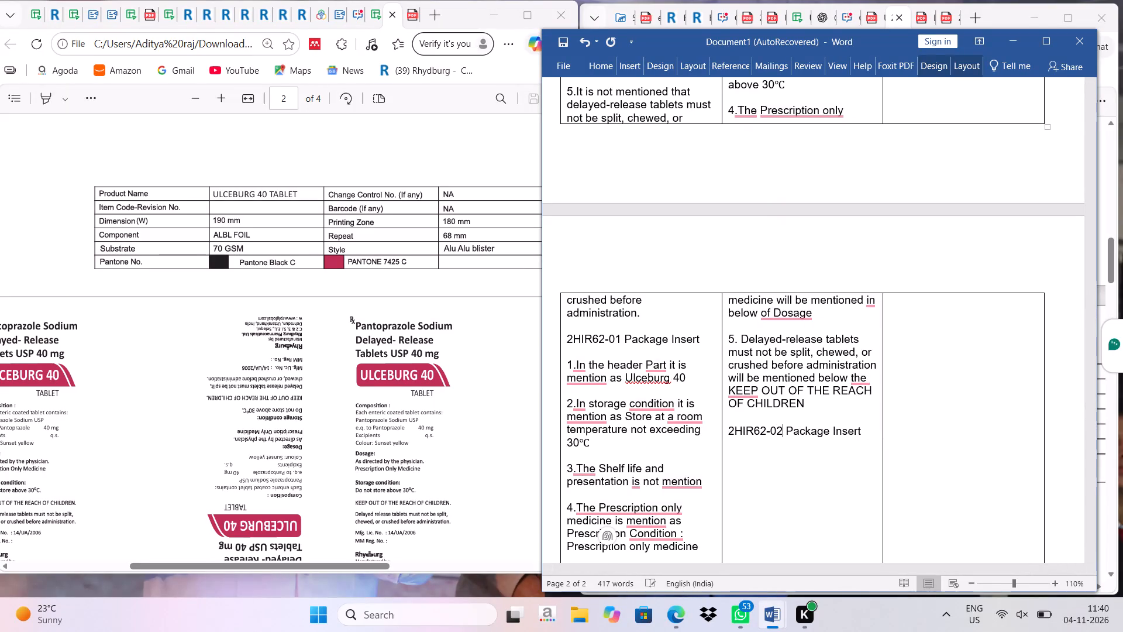
Write point 1 under the 2HIR62-02 heading: "In the header Part it will be mentioned as ULCERBURG 40 TABLETS".
{"action": "key", "text": "Right"}
{"action": "key", "text": "Right"}
{"action": "key", "text": "Right"}
{"action": "key", "text": "Right"}
{"action": "key", "text": "Right"}
{"action": "key", "text": "Right"}
{"action": "key", "text": "Right"}
{"action": "key", "text": "Right"}
{"action": "key", "text": "Right"}
{"action": "key", "text": "Right"}
{"action": "key", "text": "Right"}
{"action": "key", "text": "Right"}
{"action": "key", "text": "Right"}
{"action": "key", "text": "Right"}
{"action": "key", "text": "Right"}
{"action": "key", "text": "Return"}
{"action": "key", "text": "Return"}
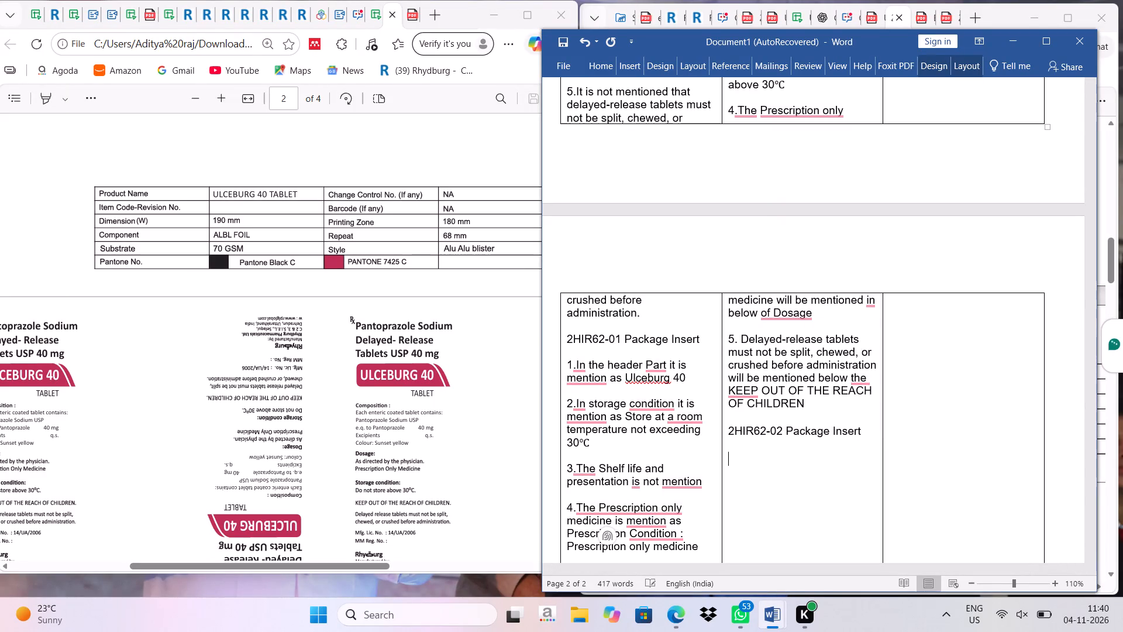
{"action": "type", "text": "1."}
{"action": "scroll", "coordinate": [344, 318], "scroll_direction": "down", "scroll_amount": 7}
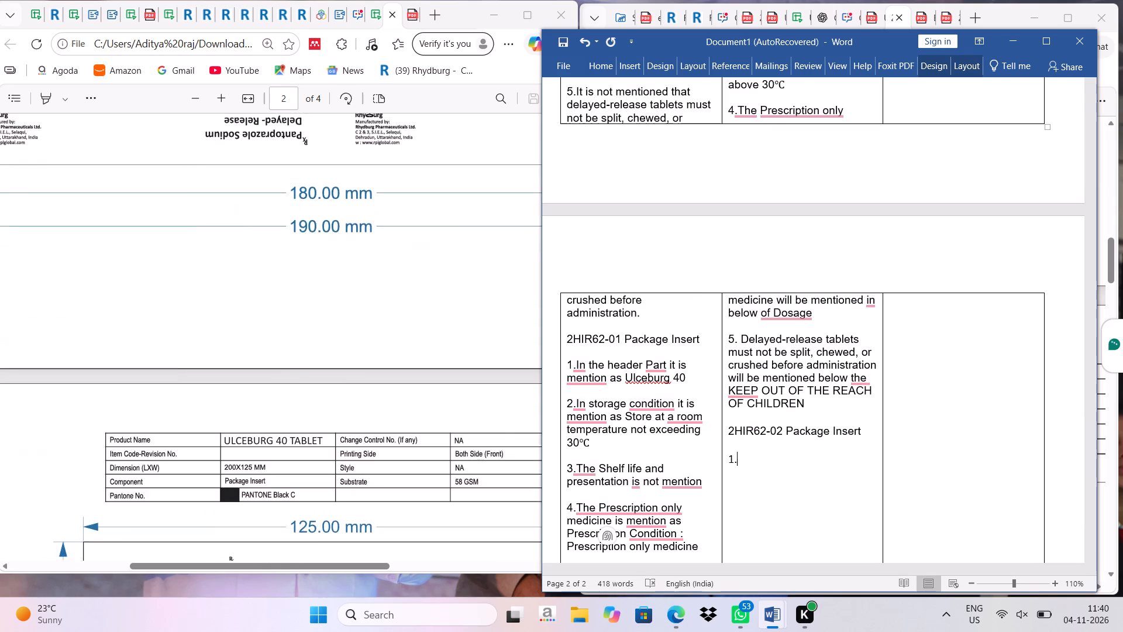
{"action": "scroll", "coordinate": [308, 323], "scroll_direction": "down", "scroll_amount": 3}
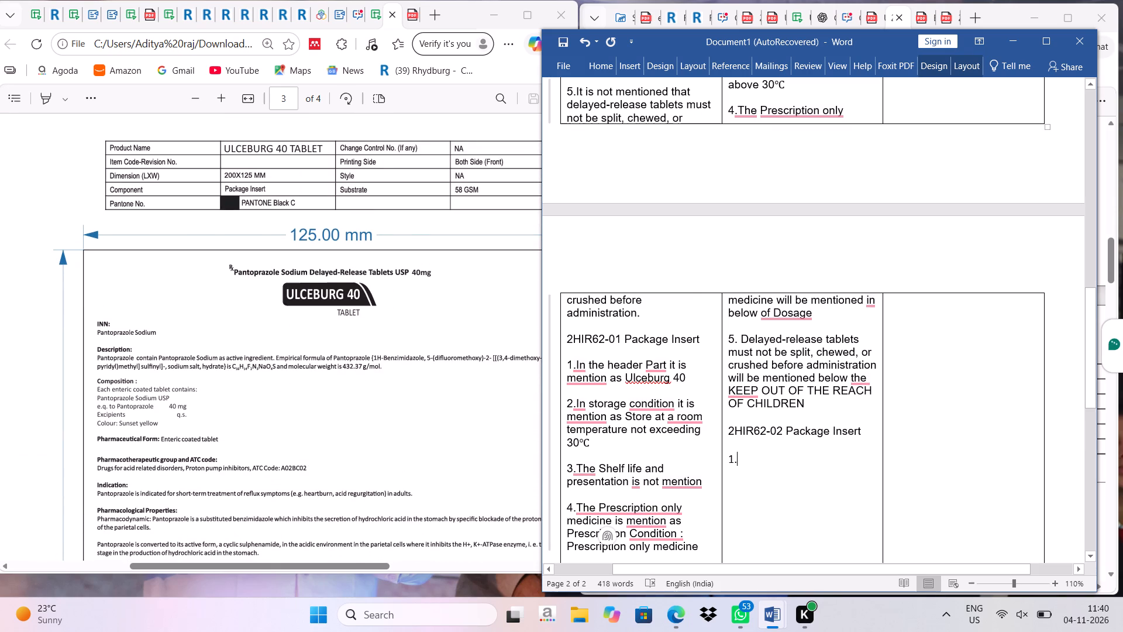
{"action": "type", "text": "In the"}
{"action": "key", "text": "space"}
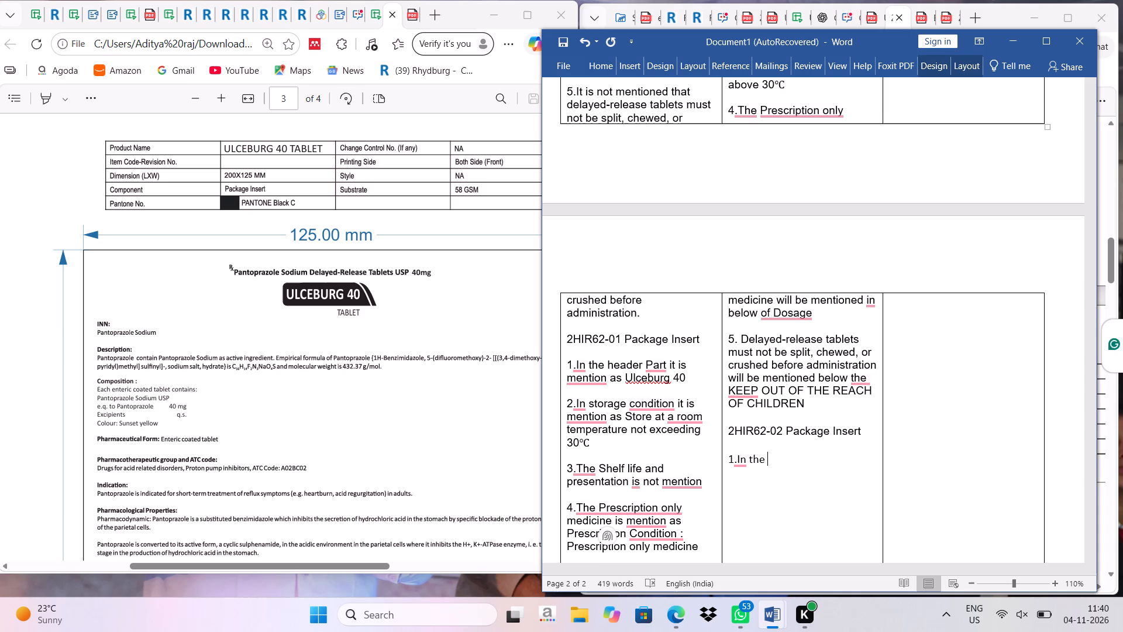
{"action": "type", "text": "header"}
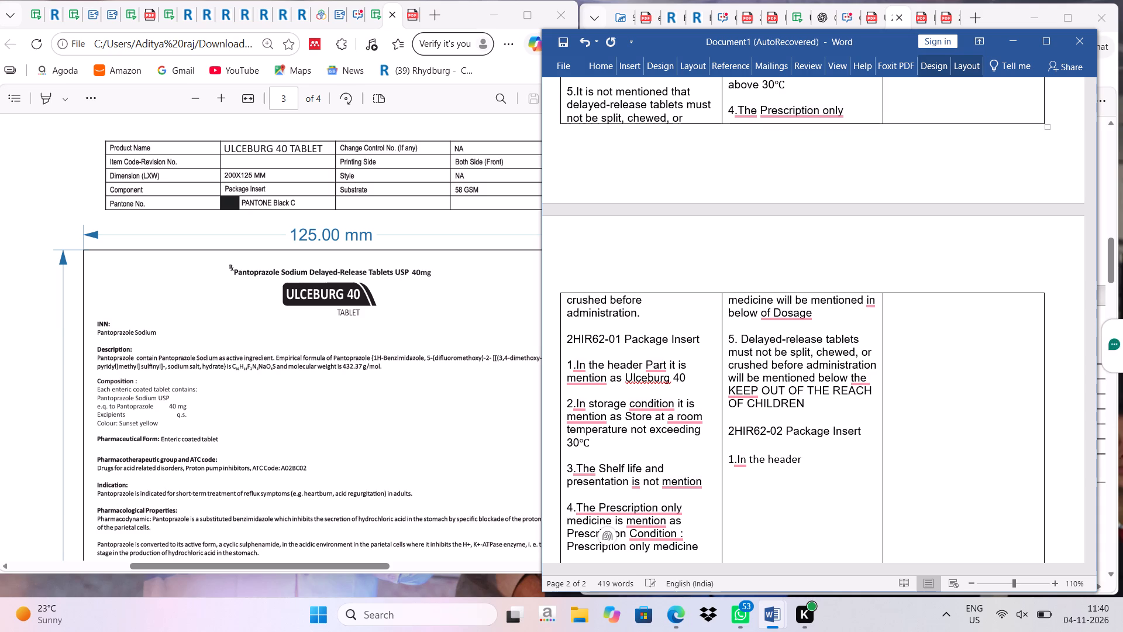
{"action": "key", "text": "space"}
{"action": "key", "text": "shift+p"}
{"action": "type", "text": "art"}
{"action": "key", "text": "space"}
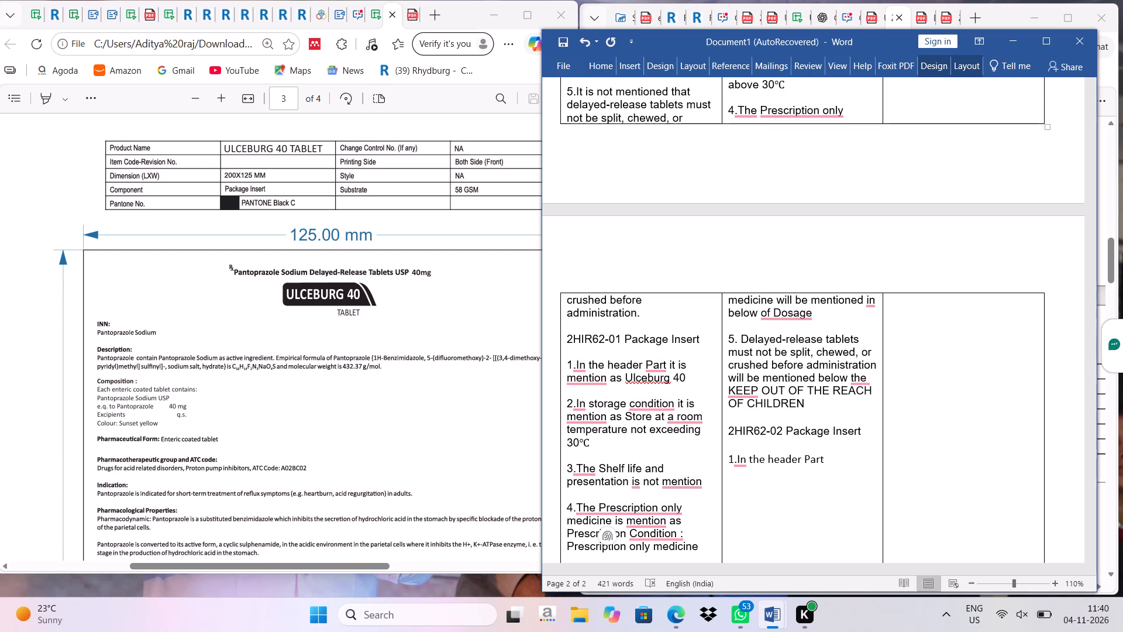
{"action": "type", "text": "it will be mentioned"}
{"action": "key", "text": "space"}
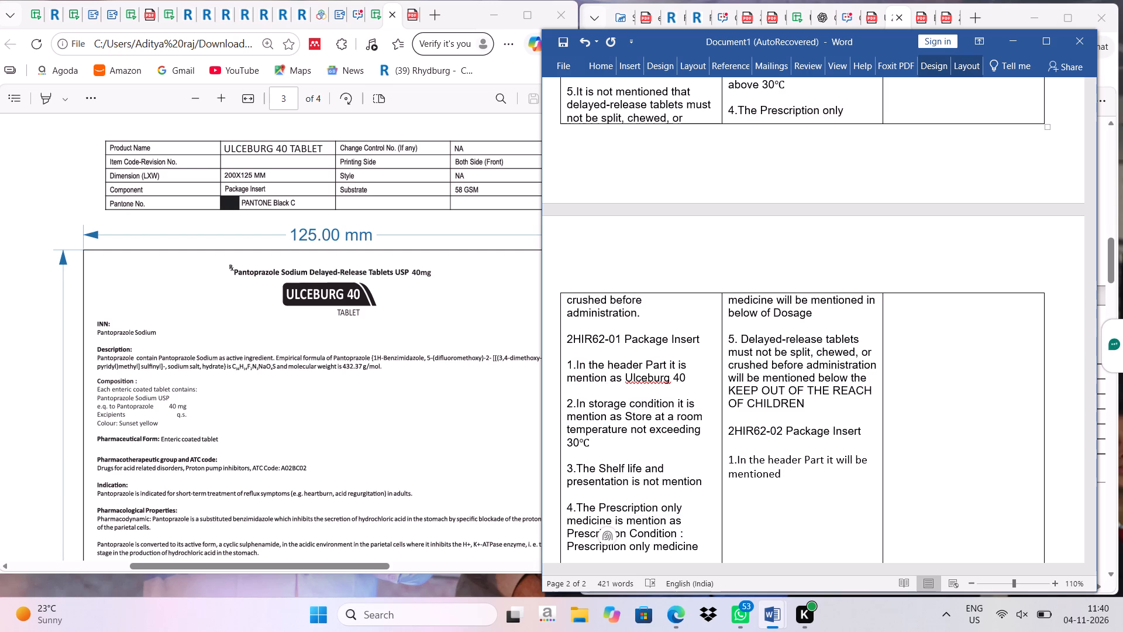
{"action": "type", "text": "asn"}
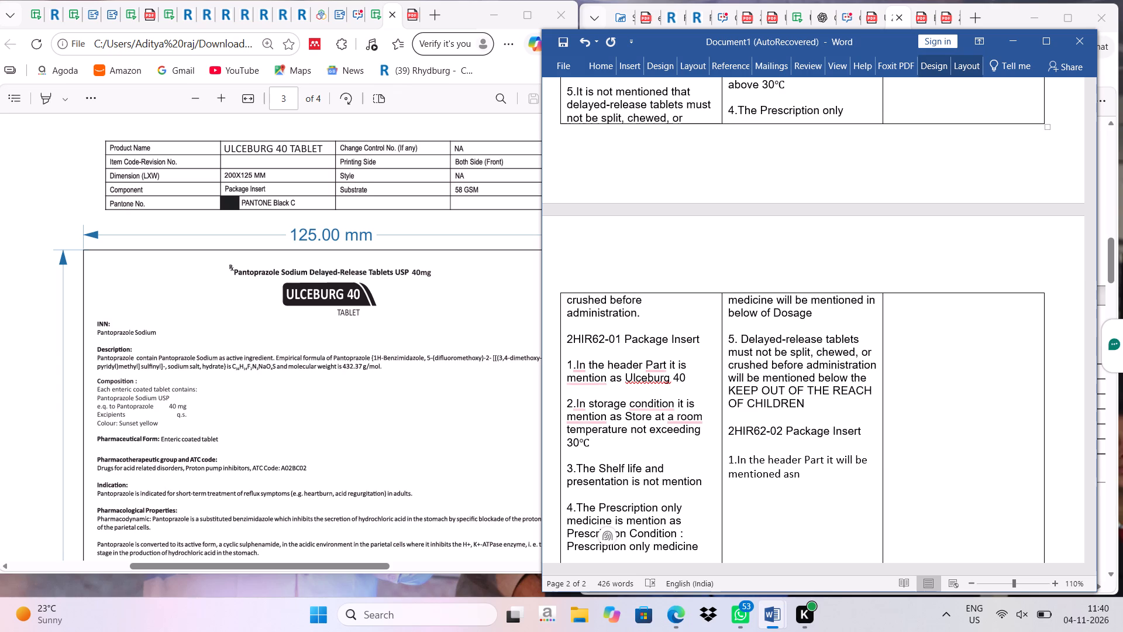
{"action": "type", "text": "ULCER"}
{"action": "type", "text": "BURG"}
{"action": "key", "text": "space"}
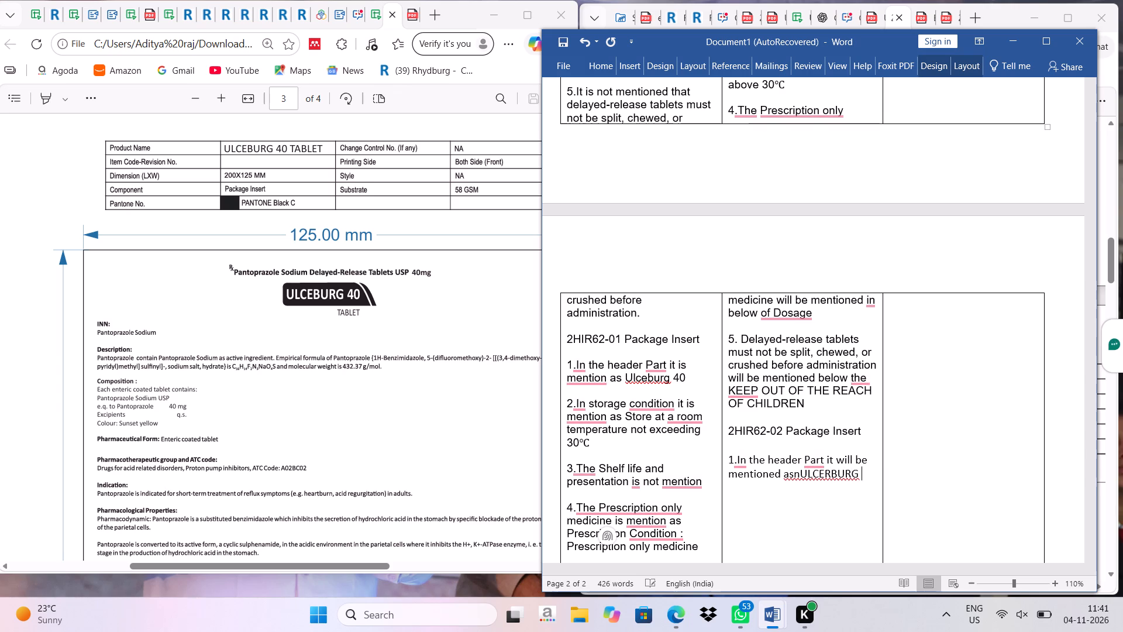
{"action": "key", "text": "Left"}
{"action": "key", "text": "Left"}
{"action": "key", "text": "Left"}
{"action": "key", "text": "Left"}
{"action": "key", "text": "Left"}
{"action": "key", "text": "Left"}
{"action": "key", "text": "Left"}
{"action": "key", "text": "Left"}
{"action": "key", "text": "Left"}
{"action": "key", "text": "Left"}
{"action": "key", "text": "BackSpace"}
{"action": "key", "text": "space"}
{"action": "key", "text": "Right"}
{"action": "key", "text": "Right"}
{"action": "key", "text": "Right"}
{"action": "key", "text": "Right"}
{"action": "key", "text": "Right"}
{"action": "key", "text": "Right"}
{"action": "key", "text": "Right"}
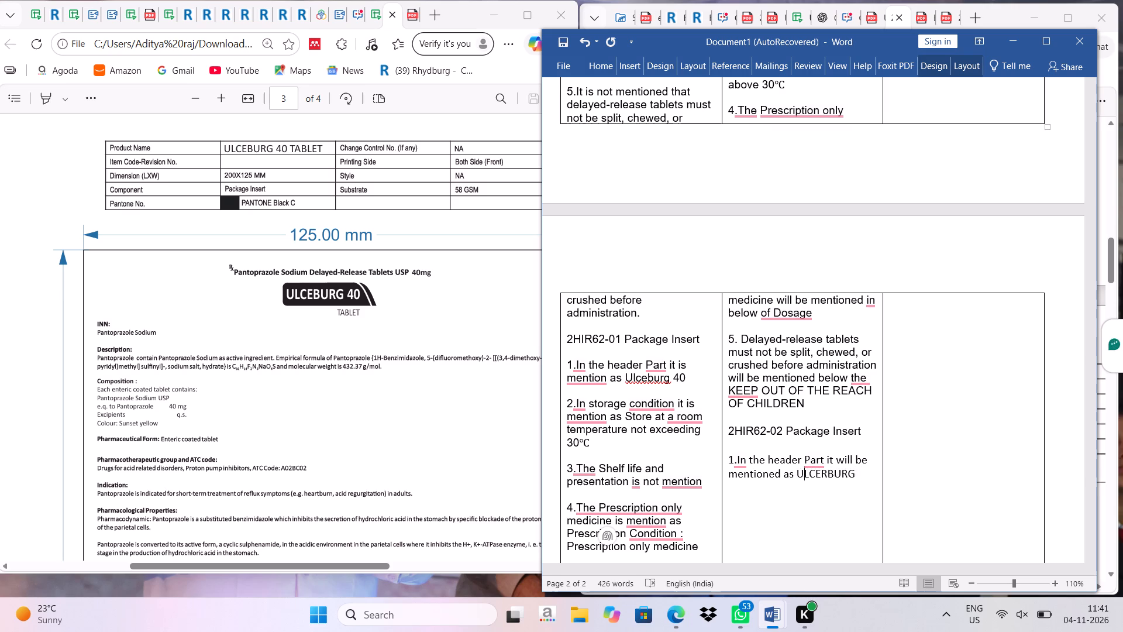
{"action": "key", "text": "Right"}
{"action": "key", "text": "Right"}
{"action": "key", "text": "space"}
{"action": "type", "text": "40 TABLETS"}
{"action": "key", "text": "space"}
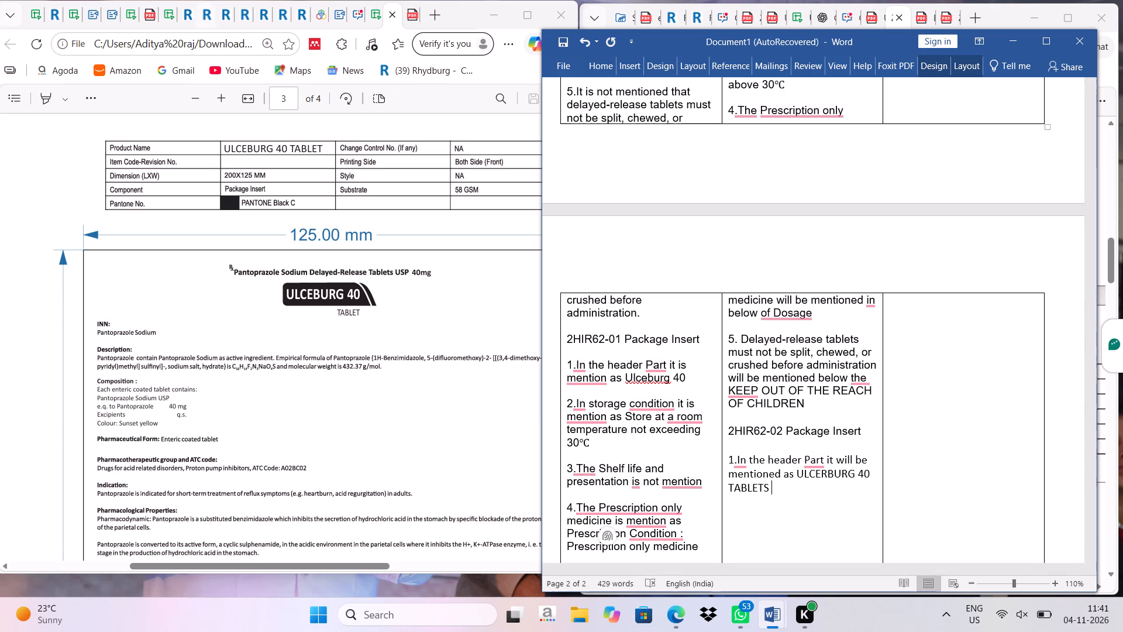
Copy points 2 and 3 on storage condition, shelf life and presentation from the Zoho change control's R0PIP442-01 Package Insert section to below point 1 in Word.
{"action": "left_click", "coordinate": [535, 8]}
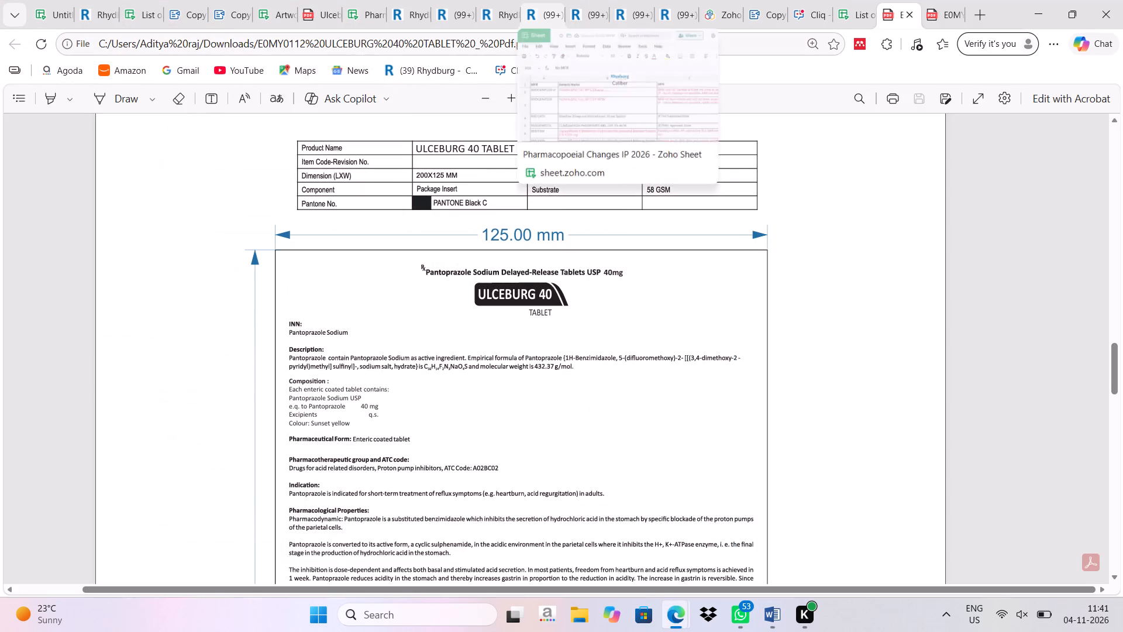
{"action": "left_click", "coordinate": [402, 10]}
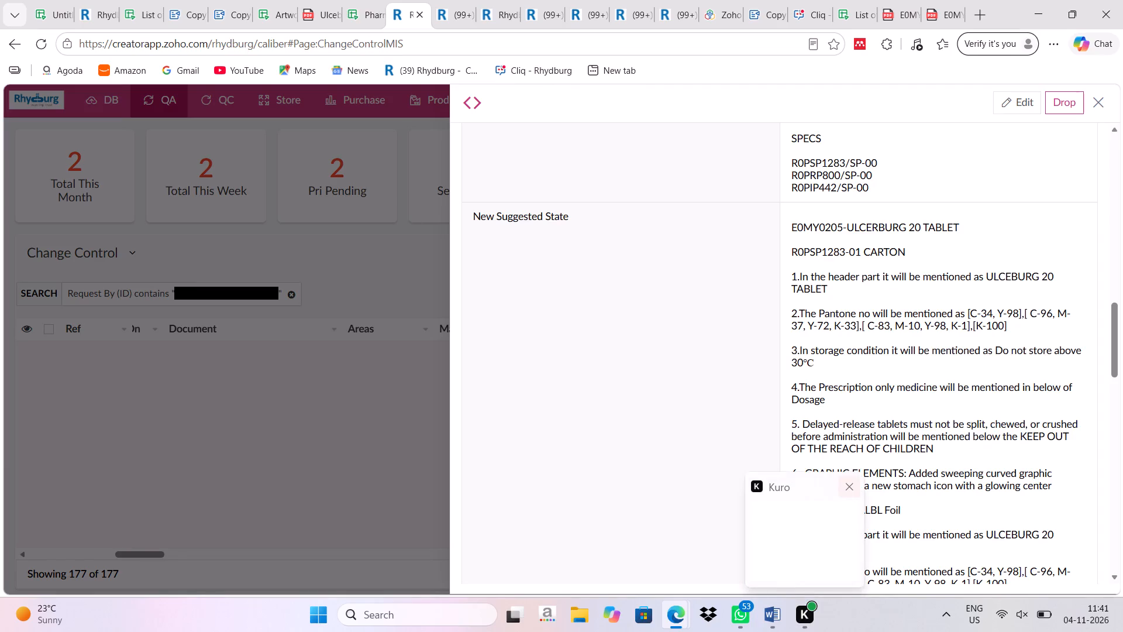
{"action": "left_click", "coordinate": [619, 365]}
{"action": "scroll", "coordinate": [854, 395], "scroll_direction": "down", "scroll_amount": 5}
{"action": "scroll", "coordinate": [904, 462], "scroll_direction": "down", "scroll_amount": 9}
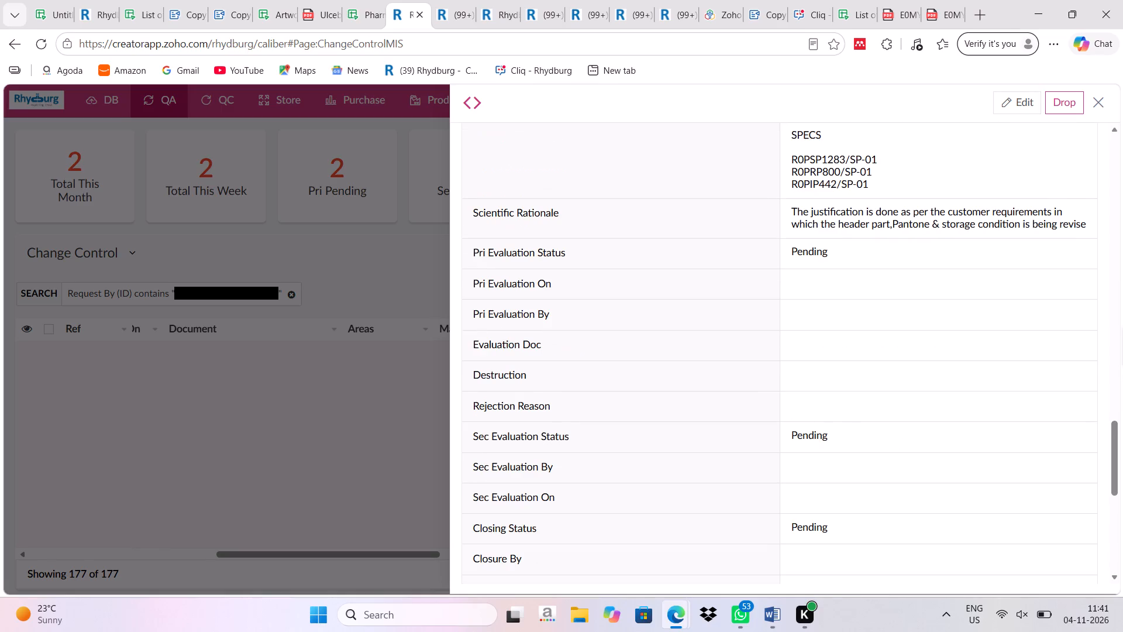
{"action": "left_click_drag", "start_coordinate": [1113, 444], "coordinate": [1122, 391]}
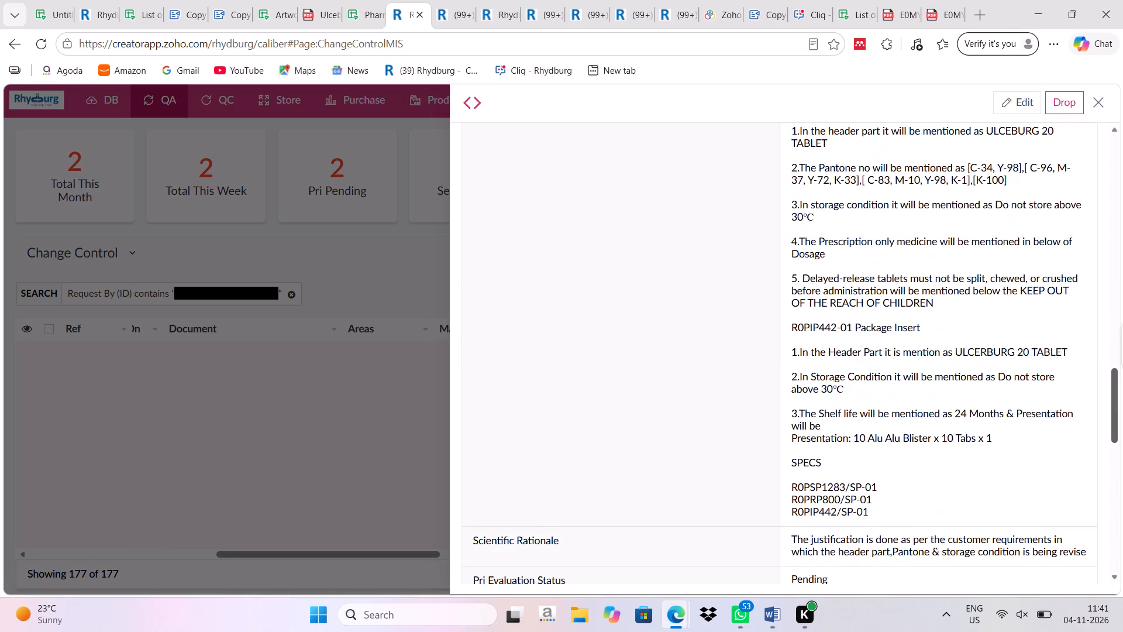
{"action": "left_click_drag", "start_coordinate": [1122, 391], "coordinate": [1122, 386]}
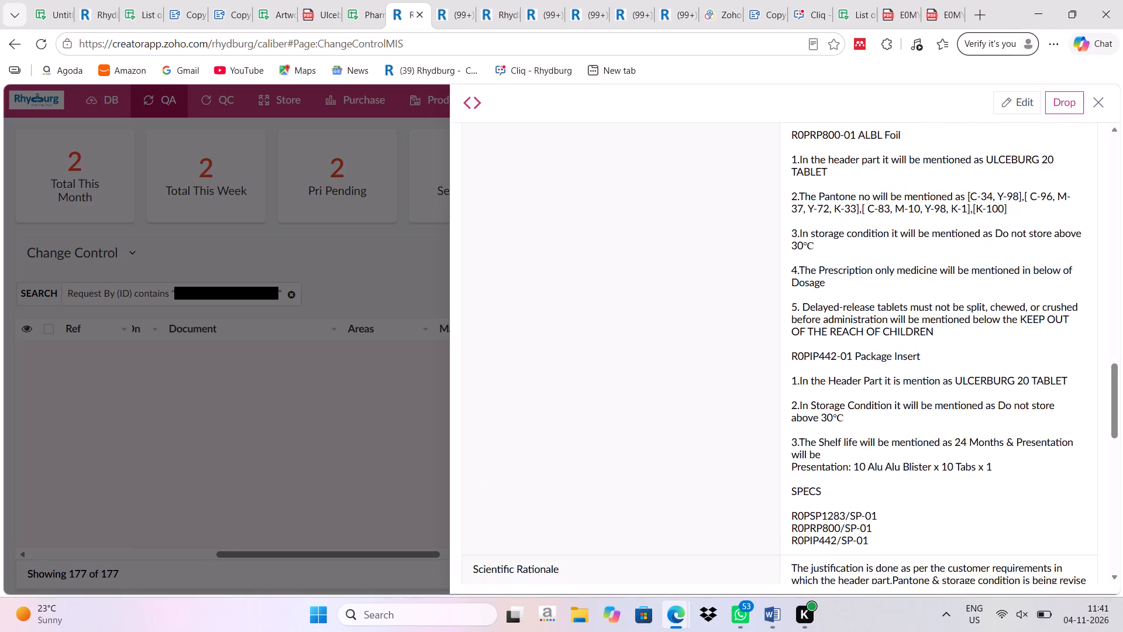
{"action": "left_click_drag", "start_coordinate": [788, 402], "coordinate": [980, 481]}
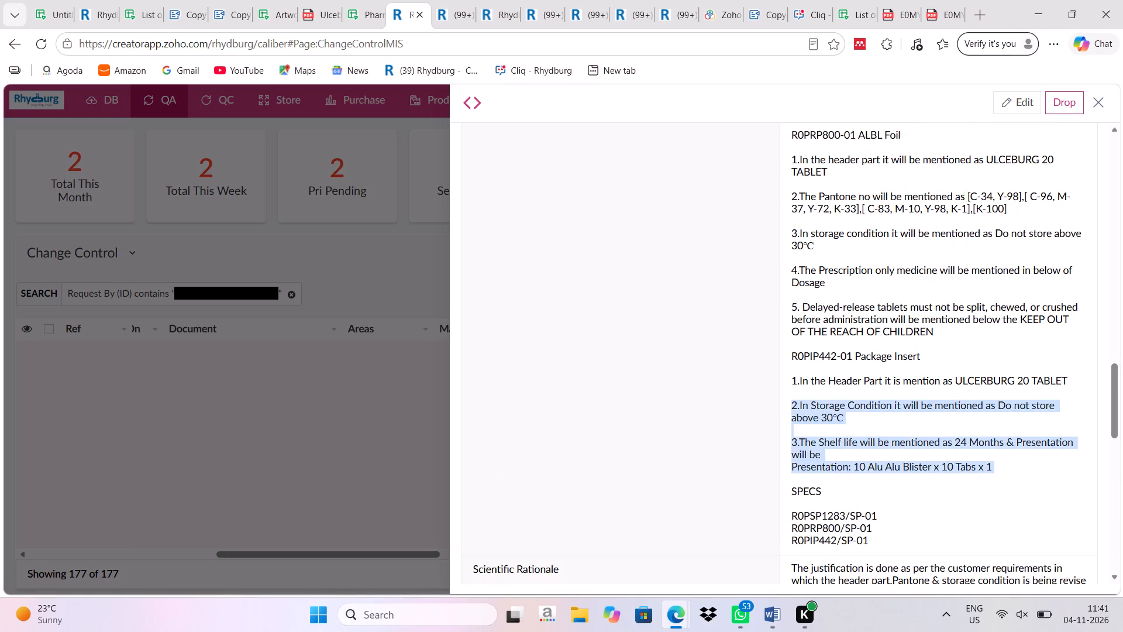
{"action": "left_click_drag", "start_coordinate": [980, 481], "coordinate": [987, 479]}
{"action": "left_click", "coordinate": [1013, 425]}
{"action": "left_click_drag", "start_coordinate": [1073, 14], "coordinate": [1076, 20]}
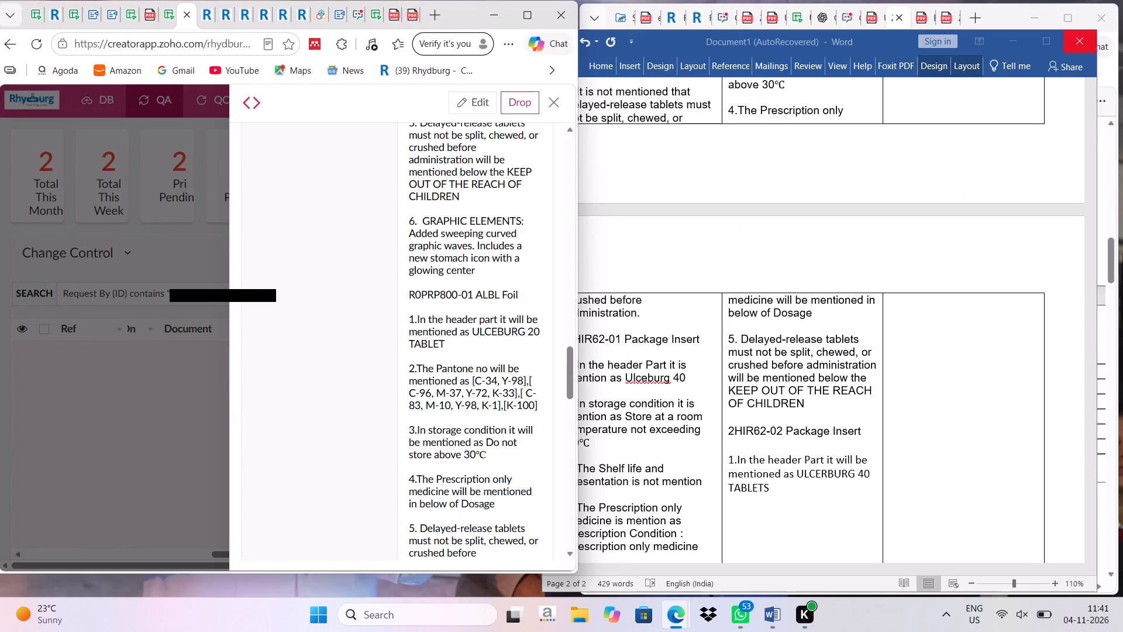
{"action": "left_click", "coordinate": [771, 493]}
{"action": "key", "text": "Return"}
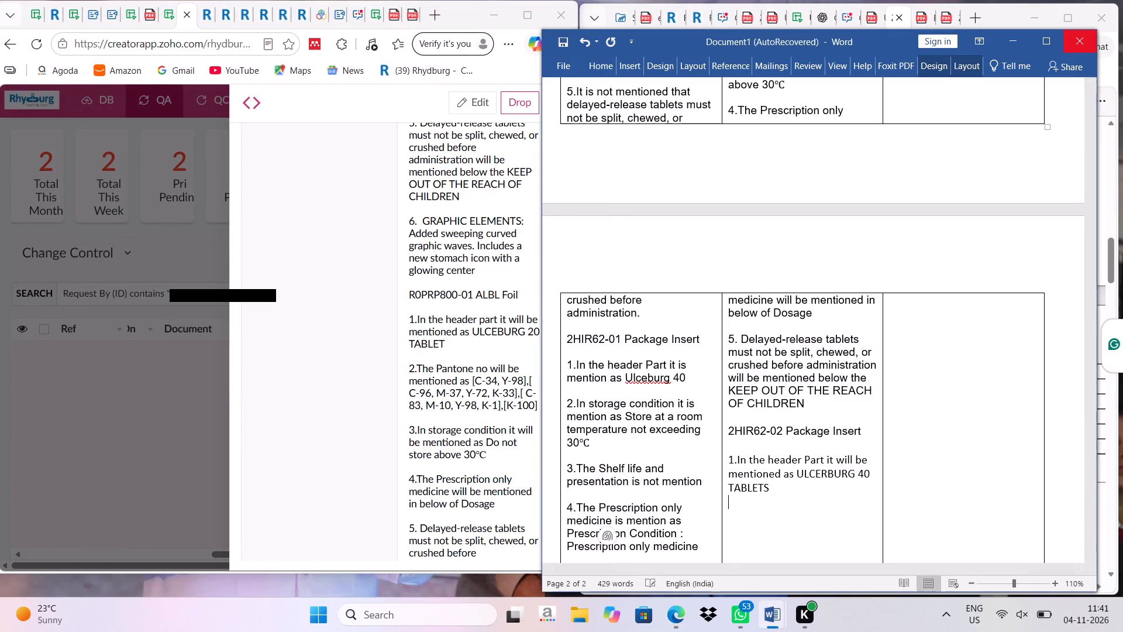
{"action": "key", "text": "Return"}
{"action": "key", "text": "ctrl+v"}
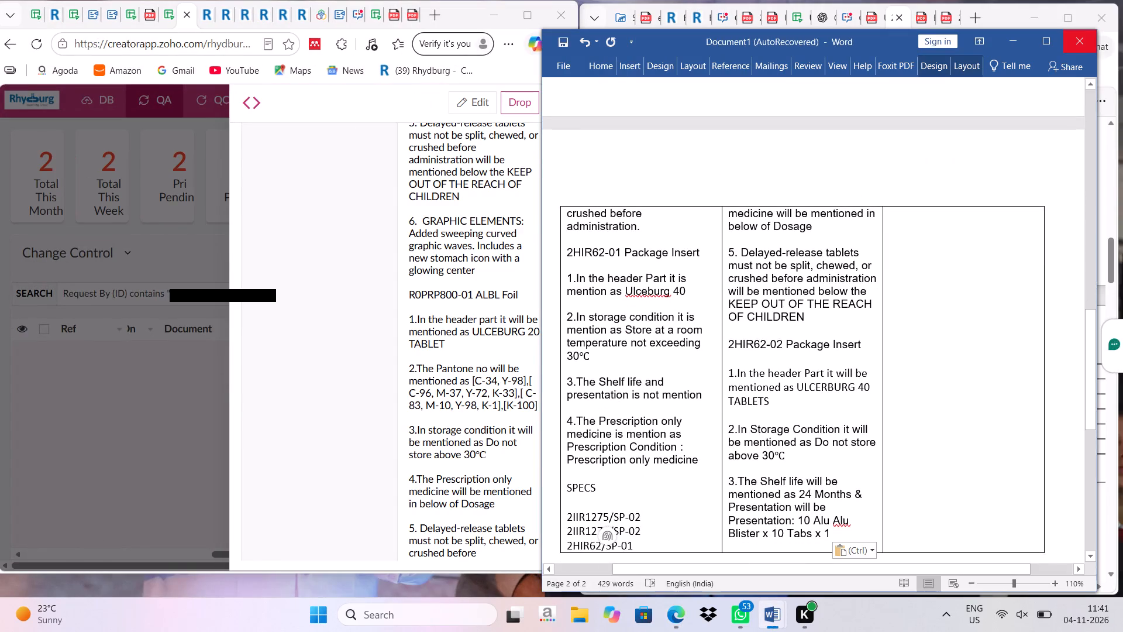
Copy the SPECS heading and its three specification codes from the current-state column to below package insert point 3 in the New column.
{"action": "left_click", "coordinate": [568, 490]}
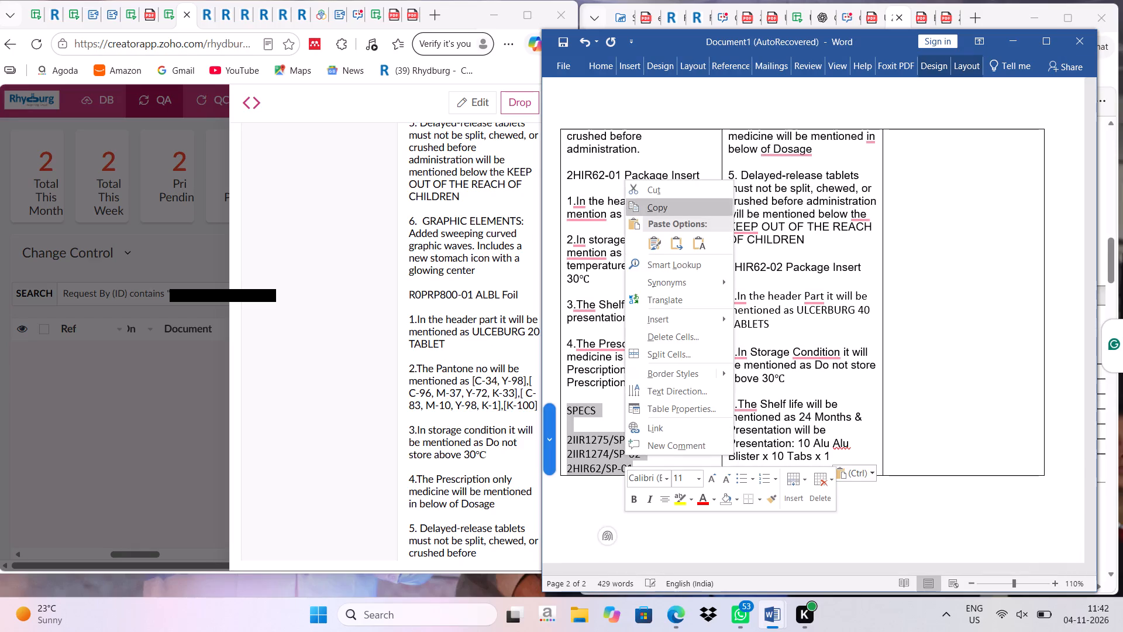
{"action": "left_click", "coordinate": [653, 207]}
{"action": "left_click", "coordinate": [841, 454]}
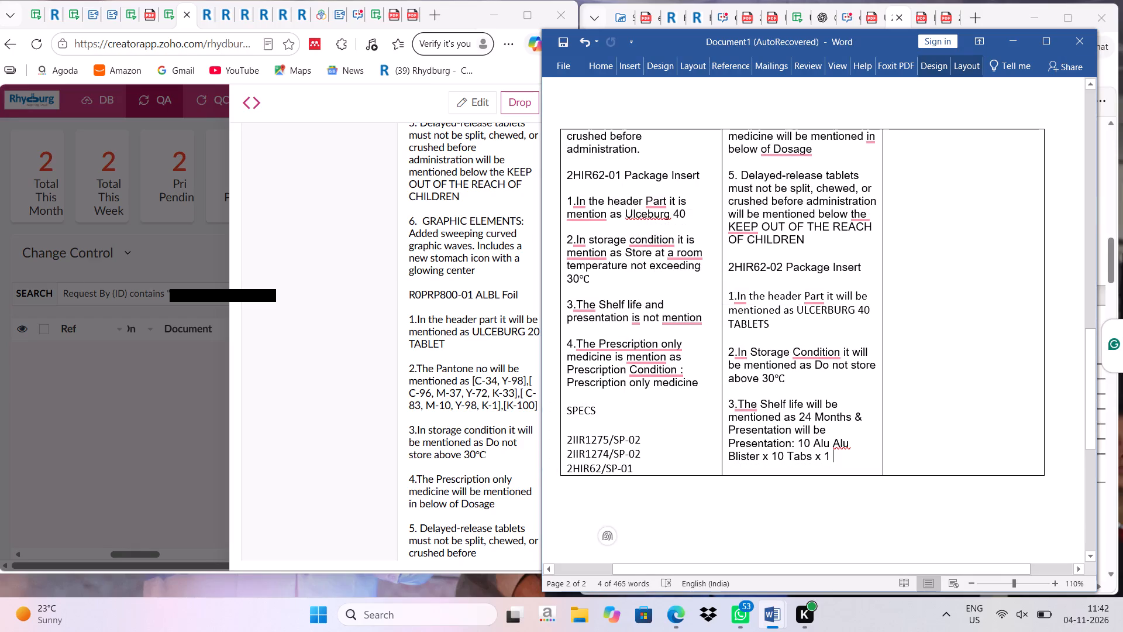
{"action": "key", "text": "Return"}
{"action": "key", "text": "Return"}
{"action": "key", "text": "ctrl+v"}
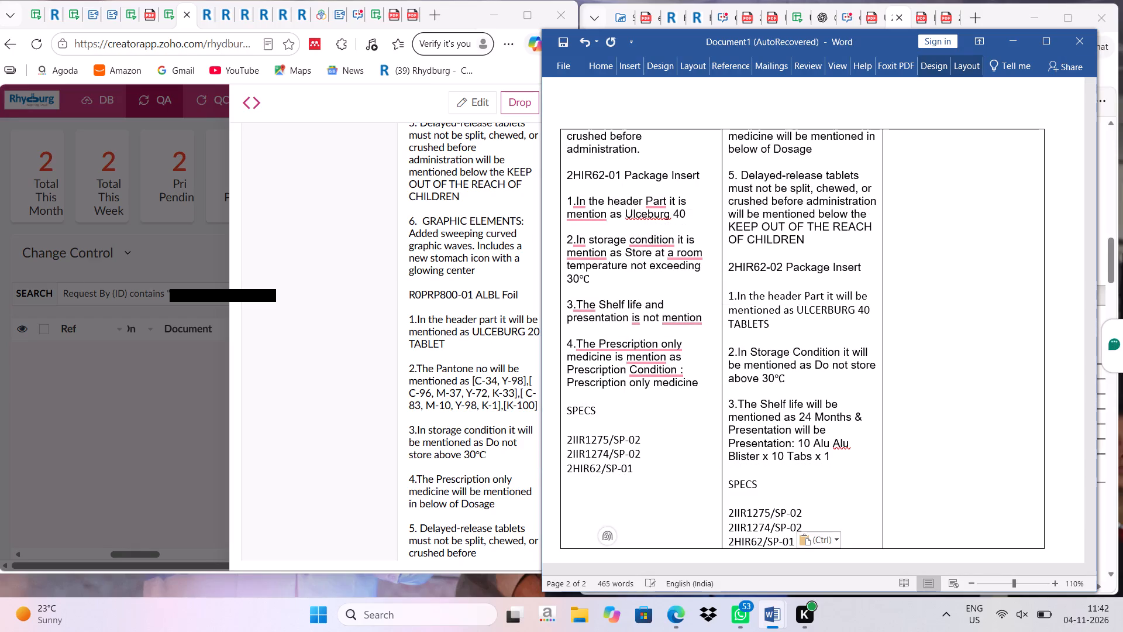
Update the New column's specification codes to 2HIR62/SP-02, 2IIR1274/SP-03 and 2IIR1275/SP-03.
{"action": "key", "text": "BackSpace"}
{"action": "key", "text": "2"}
{"action": "key", "text": "Up"}
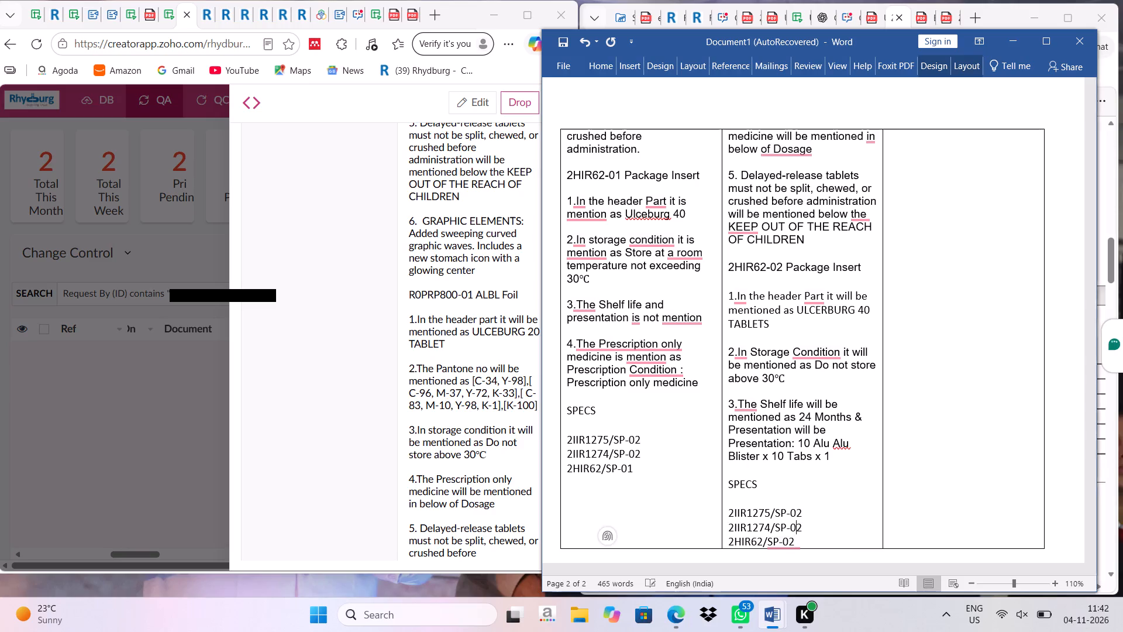
{"action": "key", "text": "Right"}
{"action": "key", "text": "BackSpace"}
{"action": "key", "text": "3"}
{"action": "key", "text": "Up"}
{"action": "key", "text": "BackSpace"}
{"action": "key", "text": "3"}
{"action": "scroll", "coordinate": [841, 454], "scroll_direction": "up", "scroll_amount": 4}
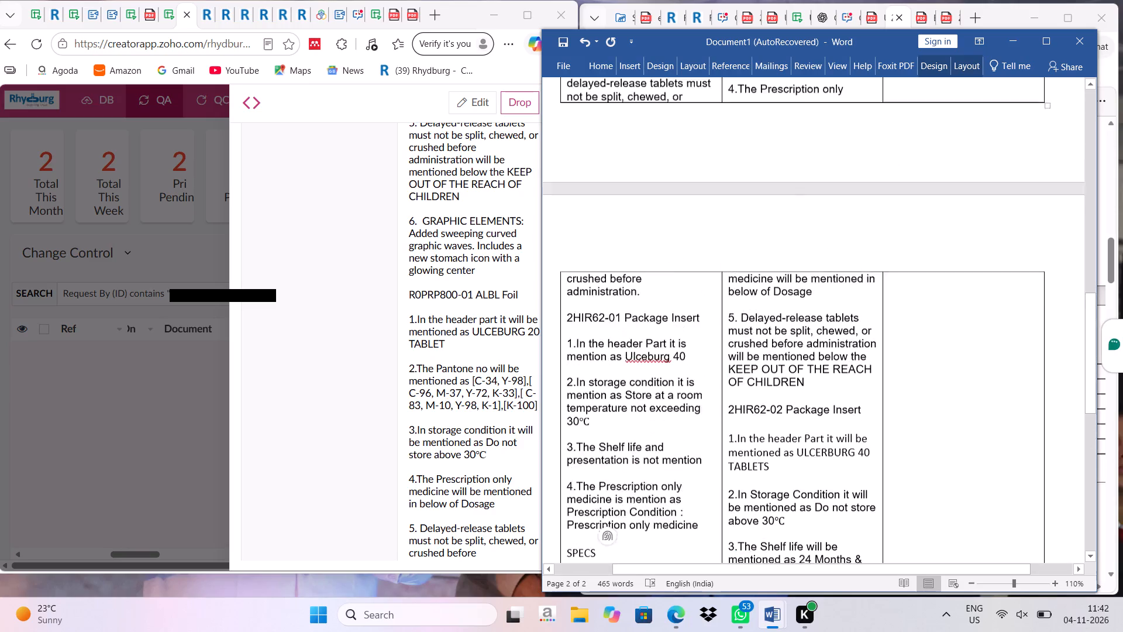
Copy the entire contents of the Current column, starting at 2IIR1275-02 CARTON, from the Word table.
{"action": "scroll", "coordinate": [774, 356], "scroll_direction": "up", "scroll_amount": 20}
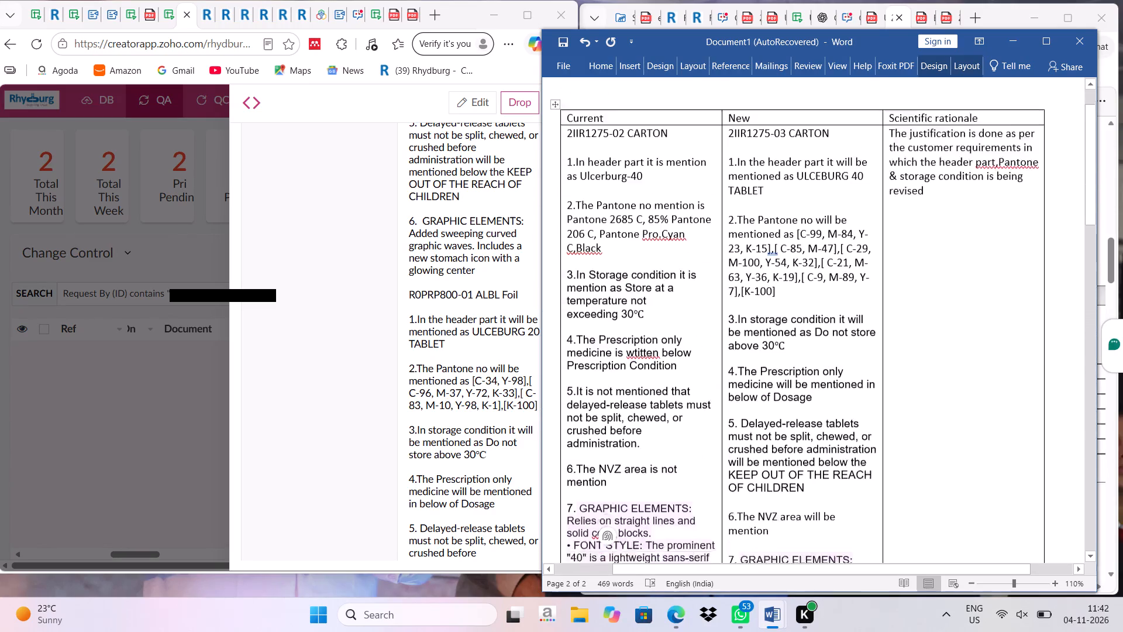
{"action": "scroll", "coordinate": [774, 356], "scroll_direction": "up", "scroll_amount": 2}
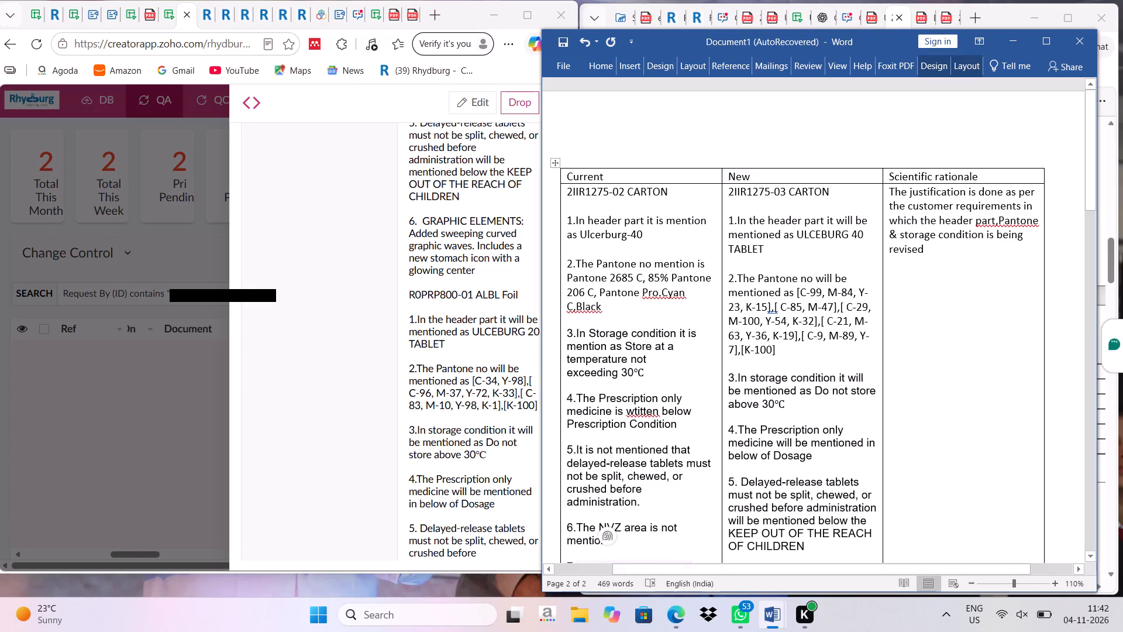
{"action": "left_click", "coordinate": [567, 193]}
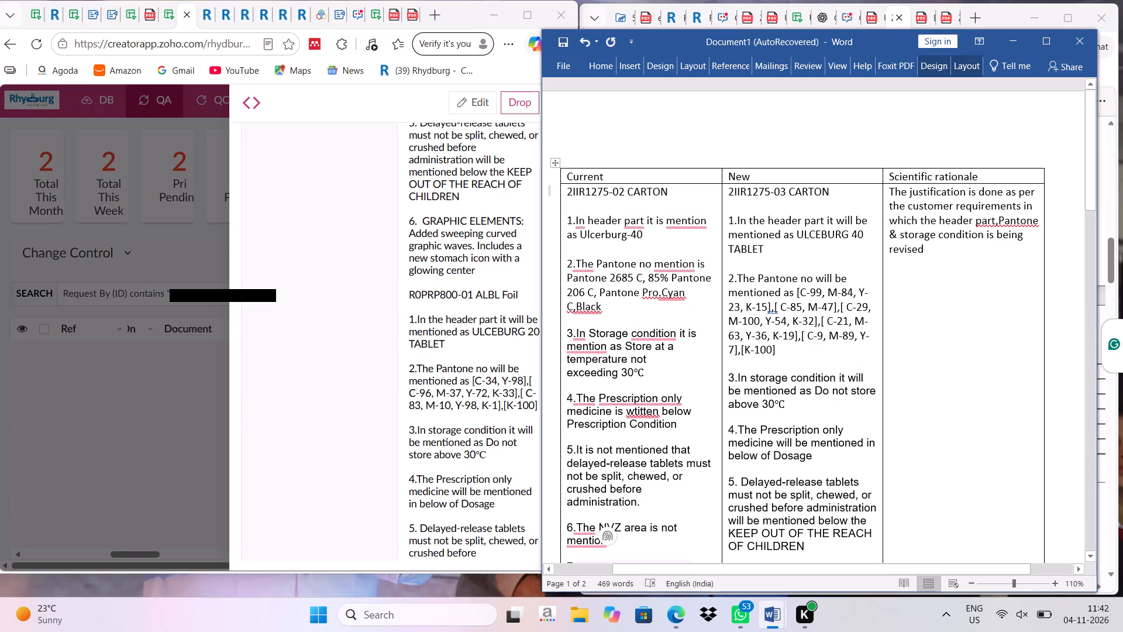
{"action": "left_click", "coordinate": [566, 192]}
{"action": "right_click", "coordinate": [638, 359]}
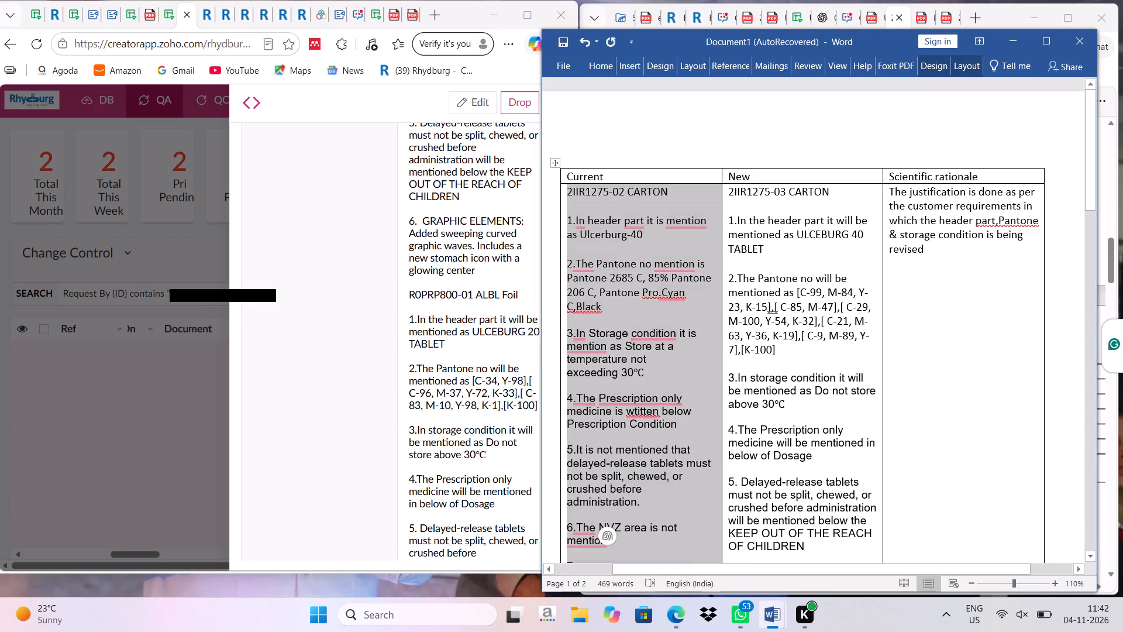
{"action": "left_click", "coordinate": [670, 380]}
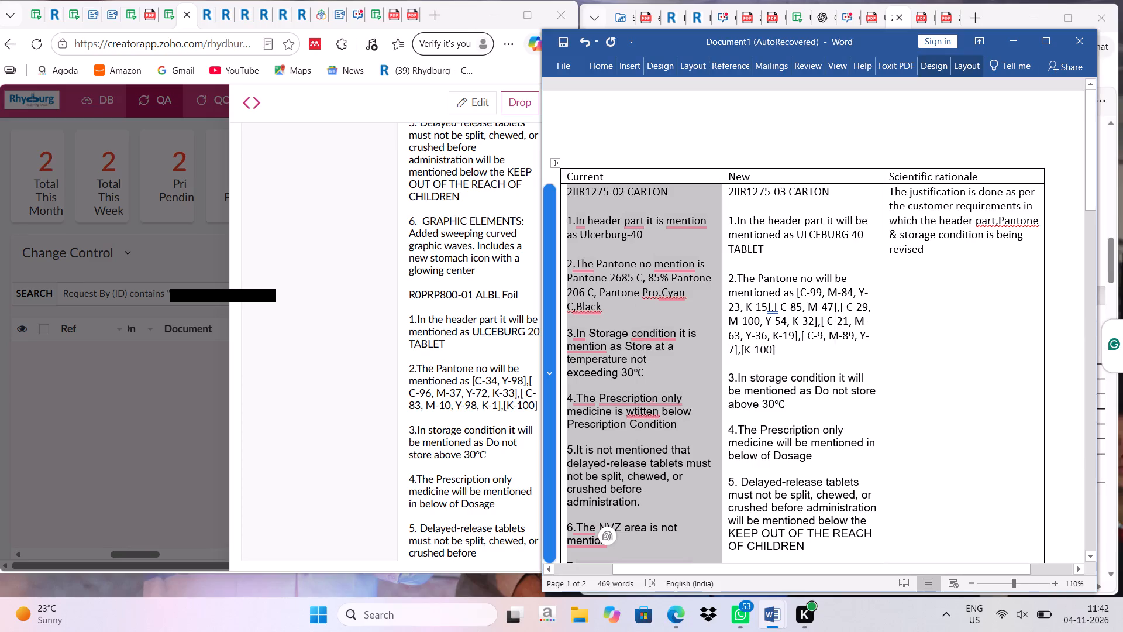
Start a new change control request in Zoho Creator in Edge and set Change In to Document.
{"action": "left_click", "coordinate": [1016, 48]}
{"action": "left_click", "coordinate": [1072, 9]}
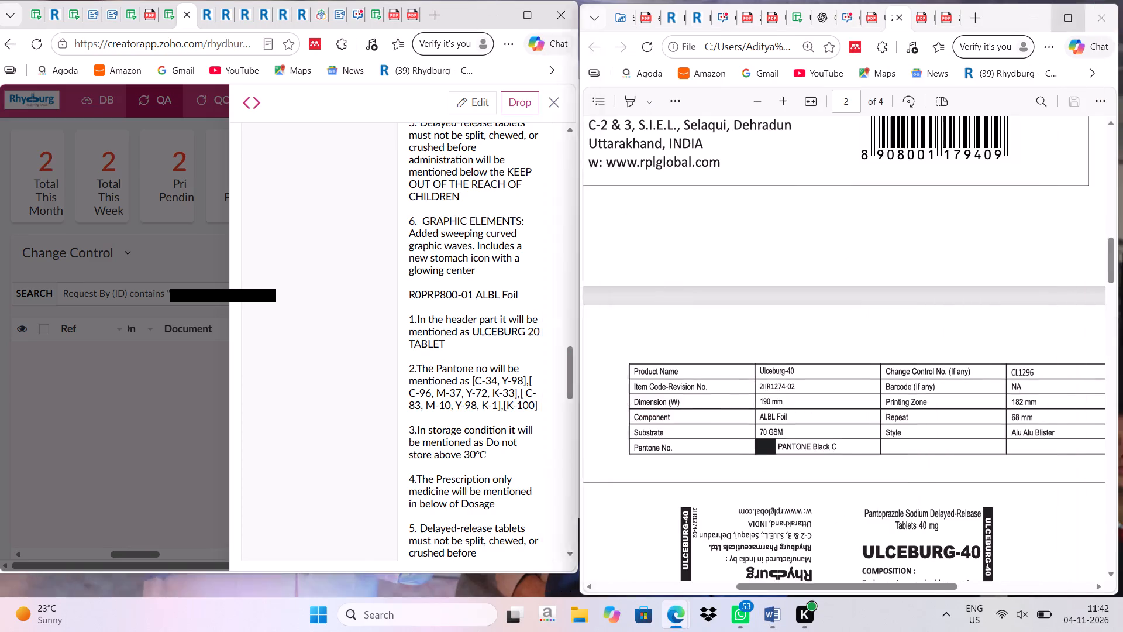
{"action": "left_click", "coordinate": [188, 9]}
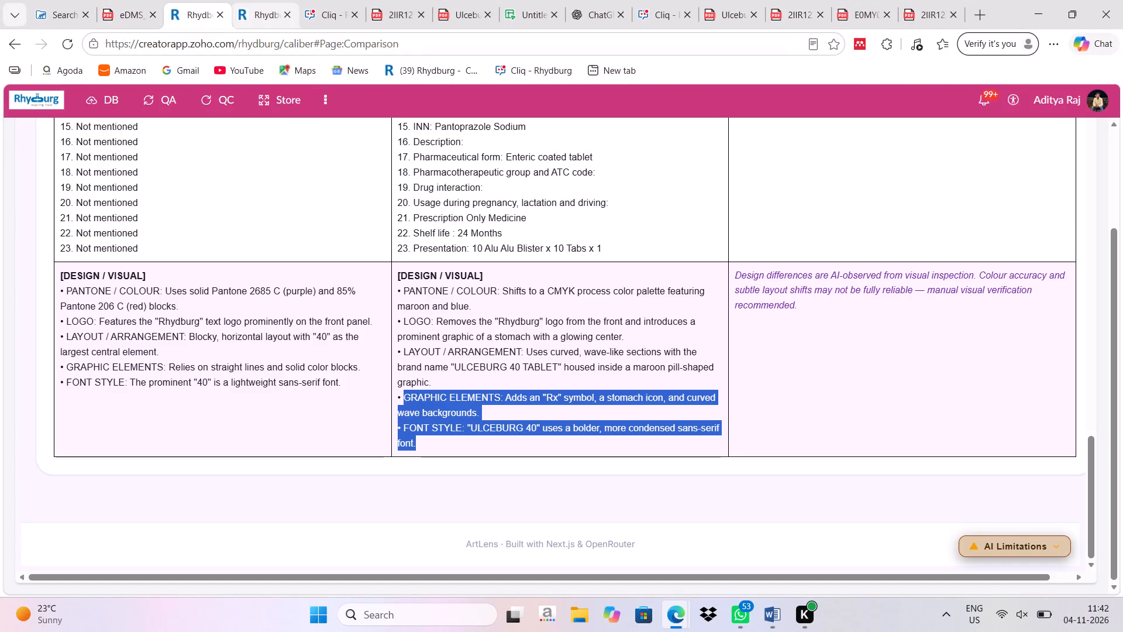
{"action": "left_click", "coordinate": [248, 12]}
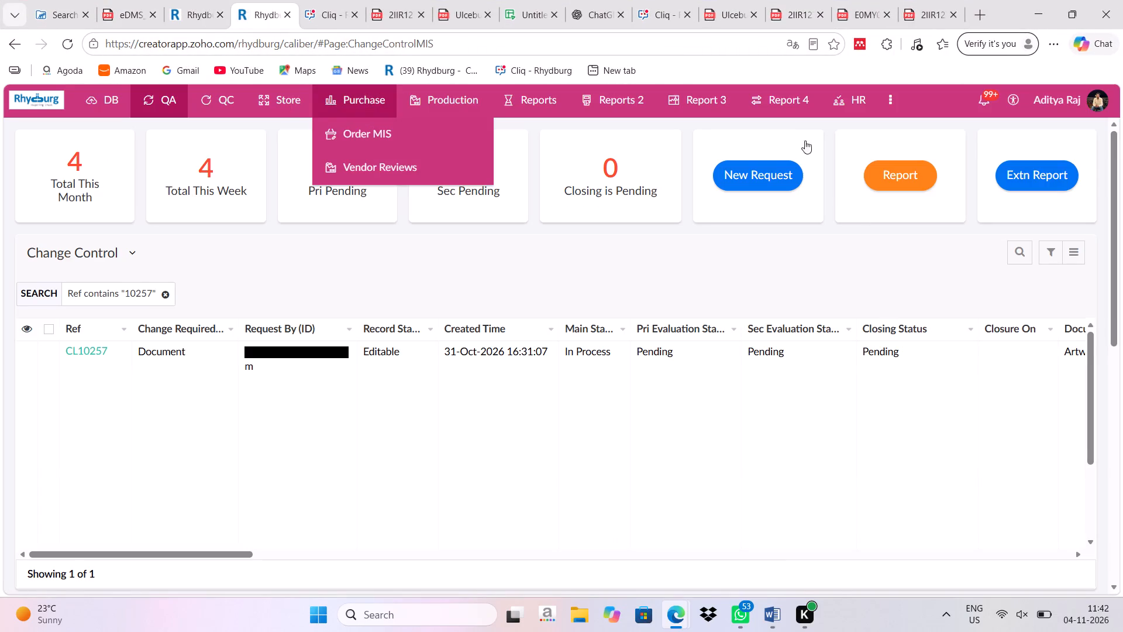
{"action": "left_click", "coordinate": [770, 176]}
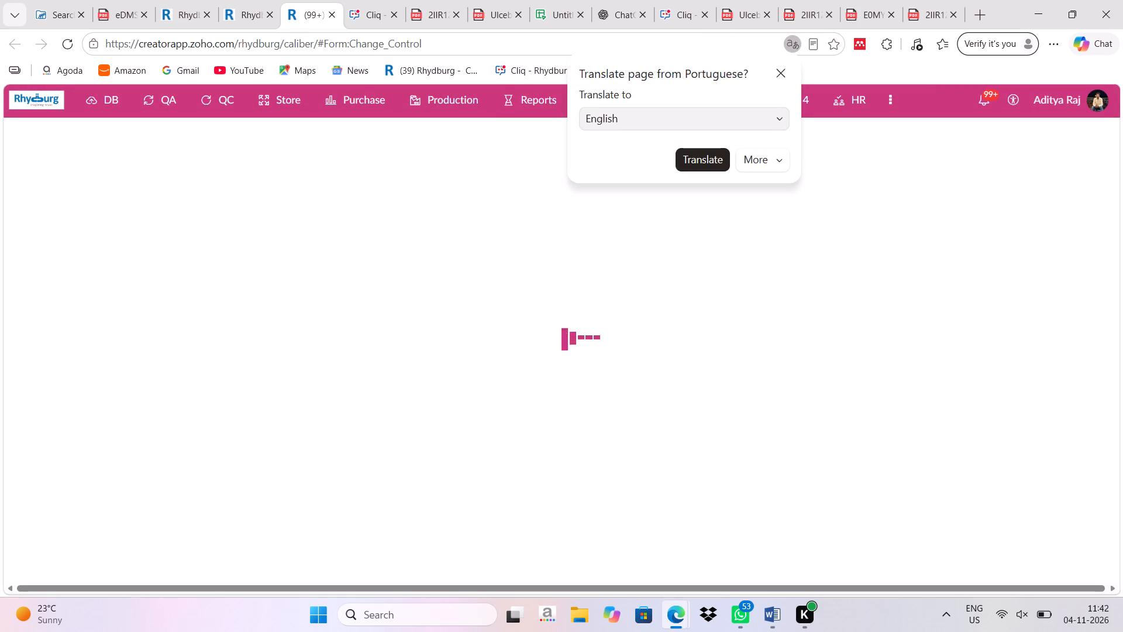
{"action": "left_click", "coordinate": [780, 80]}
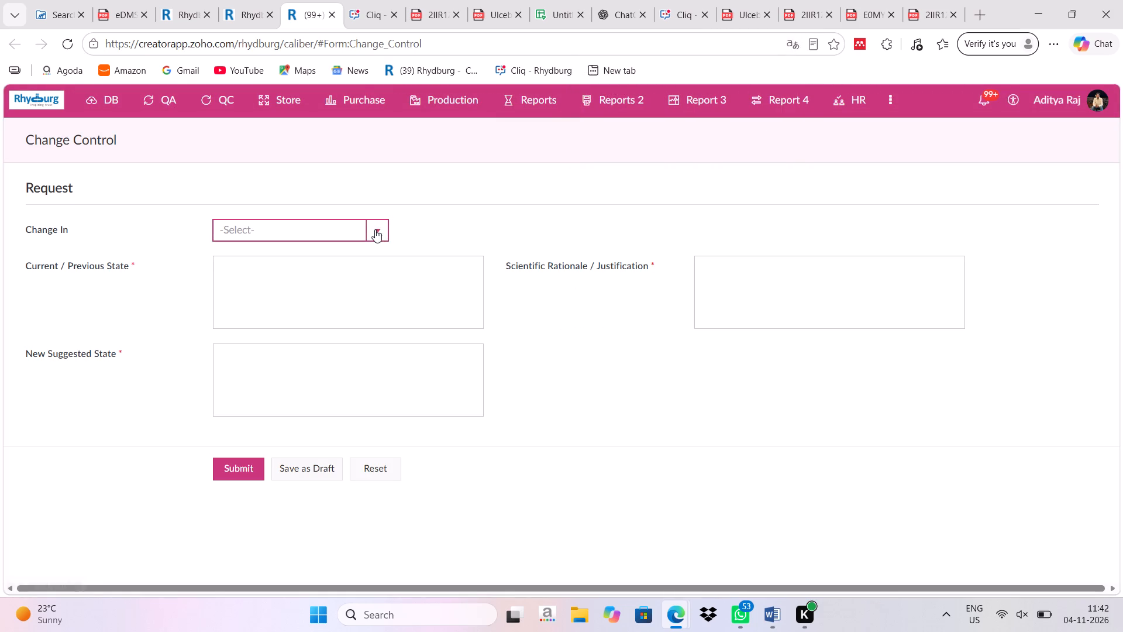
{"action": "left_click", "coordinate": [375, 229]}
{"action": "left_click", "coordinate": [229, 286]}
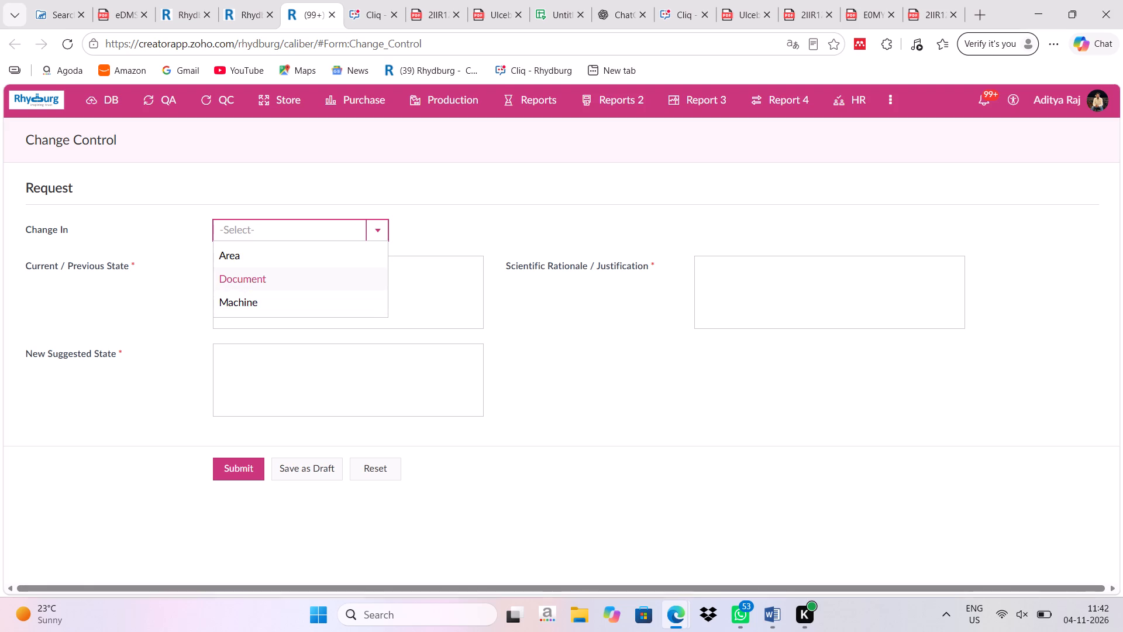
Paste the copied Current column text into Current / Previous State and remove the trailing blank line.
{"action": "left_click", "coordinate": [254, 301]}
{"action": "key", "text": "ctrl+v"}
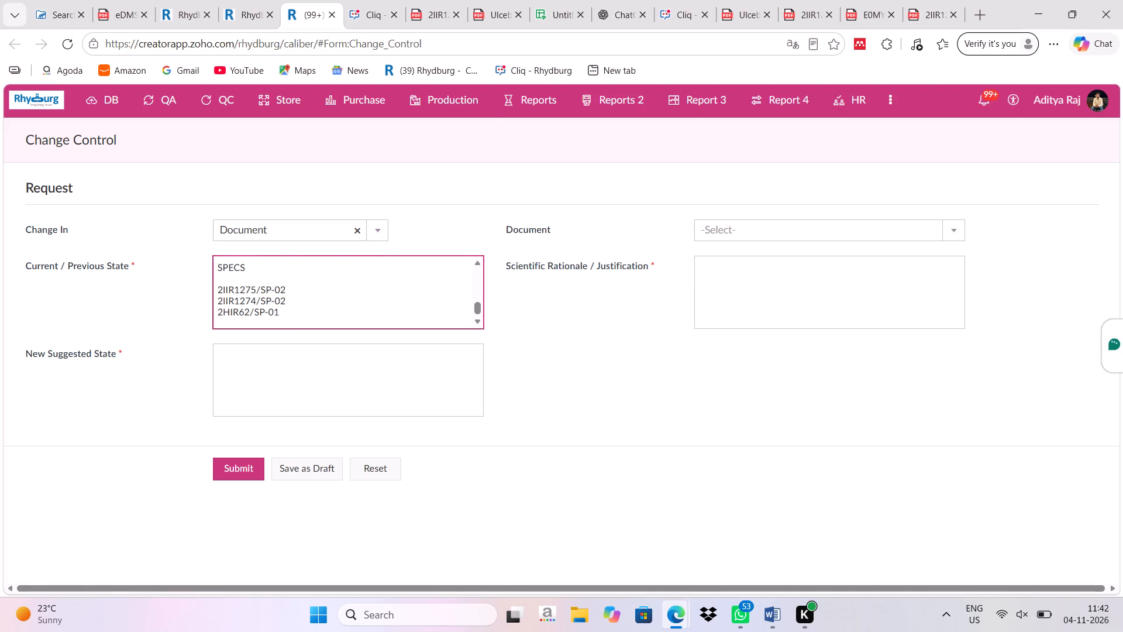
{"action": "key", "text": "BackSpace"}
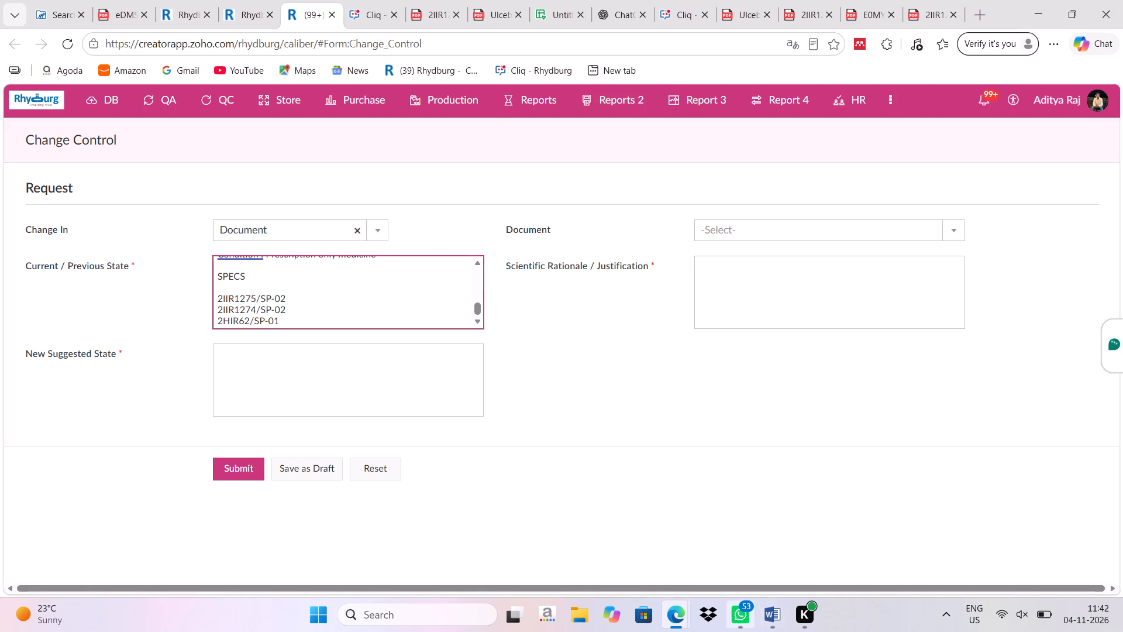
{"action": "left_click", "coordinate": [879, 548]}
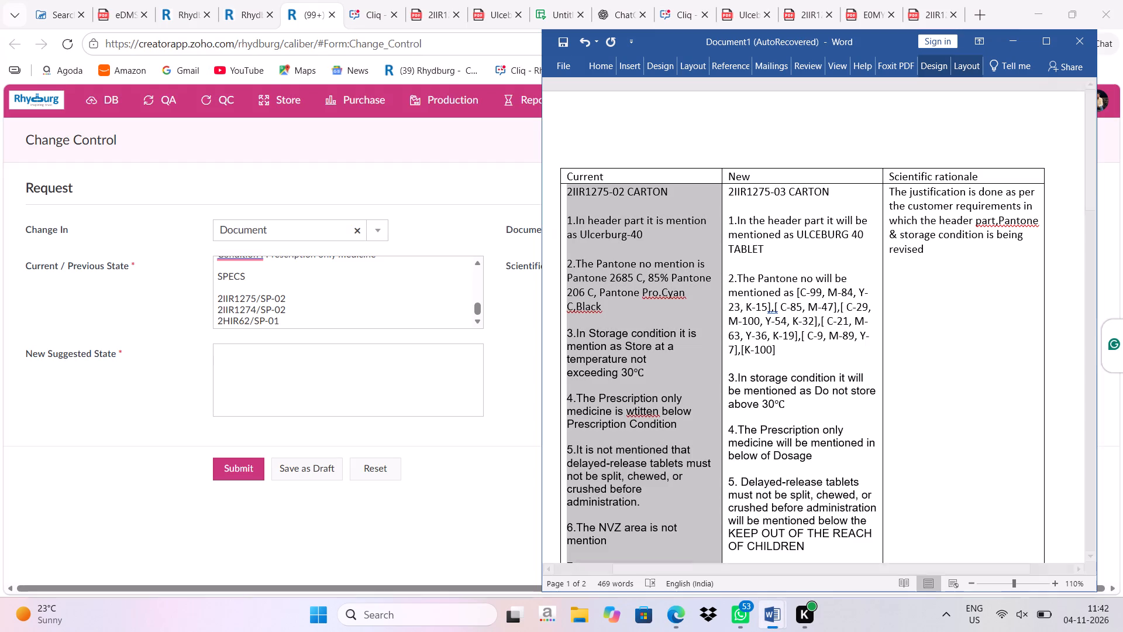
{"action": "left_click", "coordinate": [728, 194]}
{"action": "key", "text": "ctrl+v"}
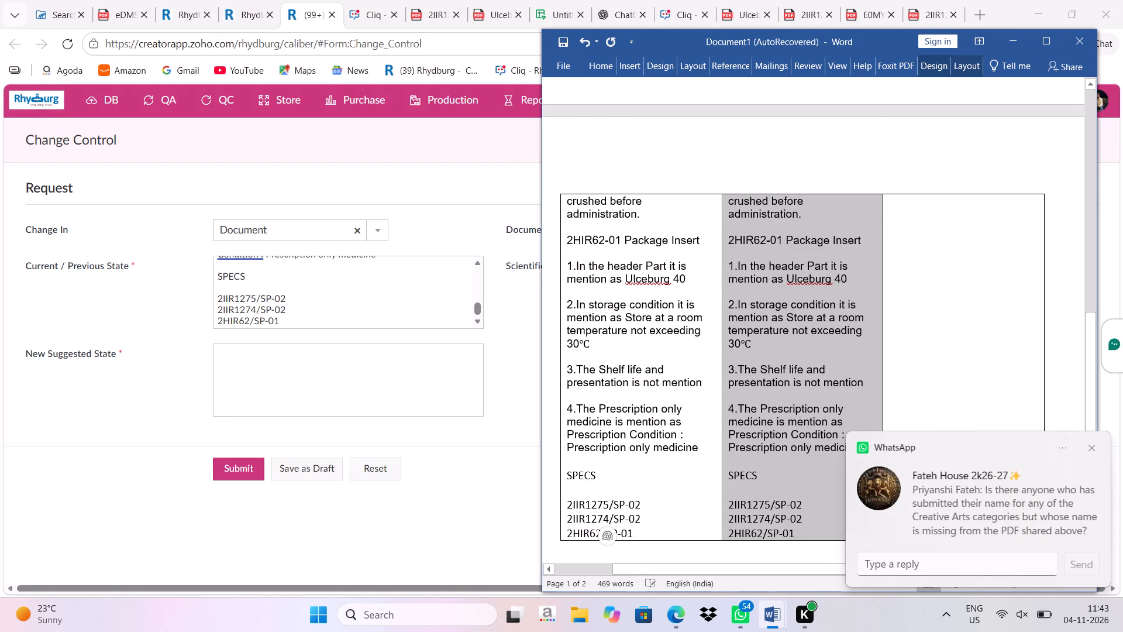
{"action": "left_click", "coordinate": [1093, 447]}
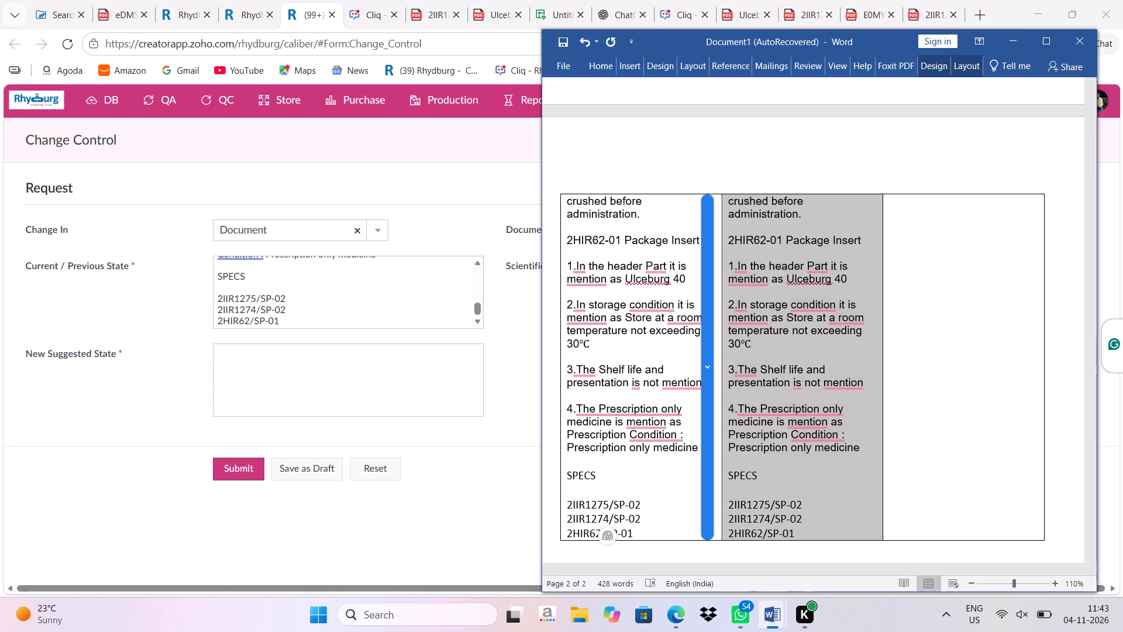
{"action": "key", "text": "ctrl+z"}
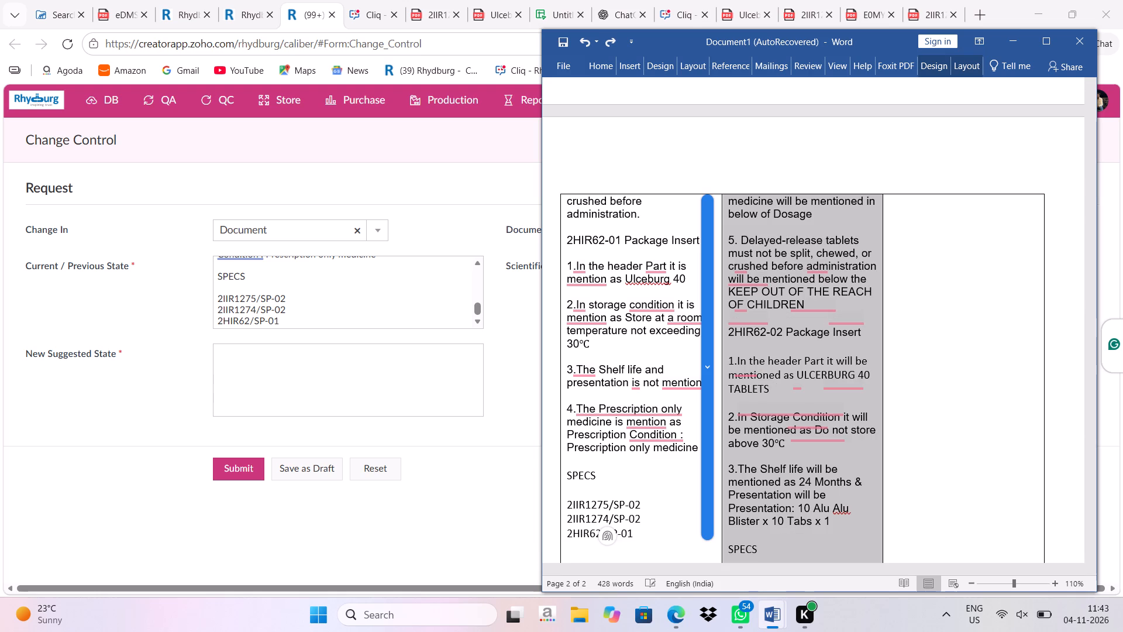
Copy the Word table's New column text into New Suggested State in the Zoho request, without the trailing blank line.
{"action": "scroll", "coordinate": [765, 431], "scroll_direction": "down", "scroll_amount": 4}
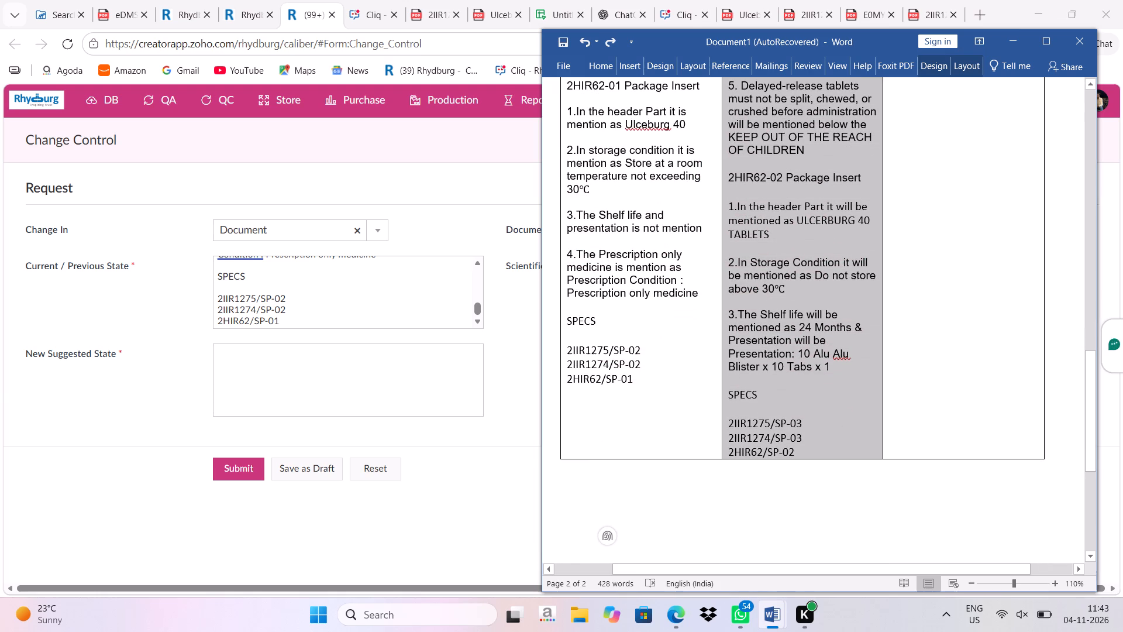
{"action": "key", "text": "ctrl+c"}
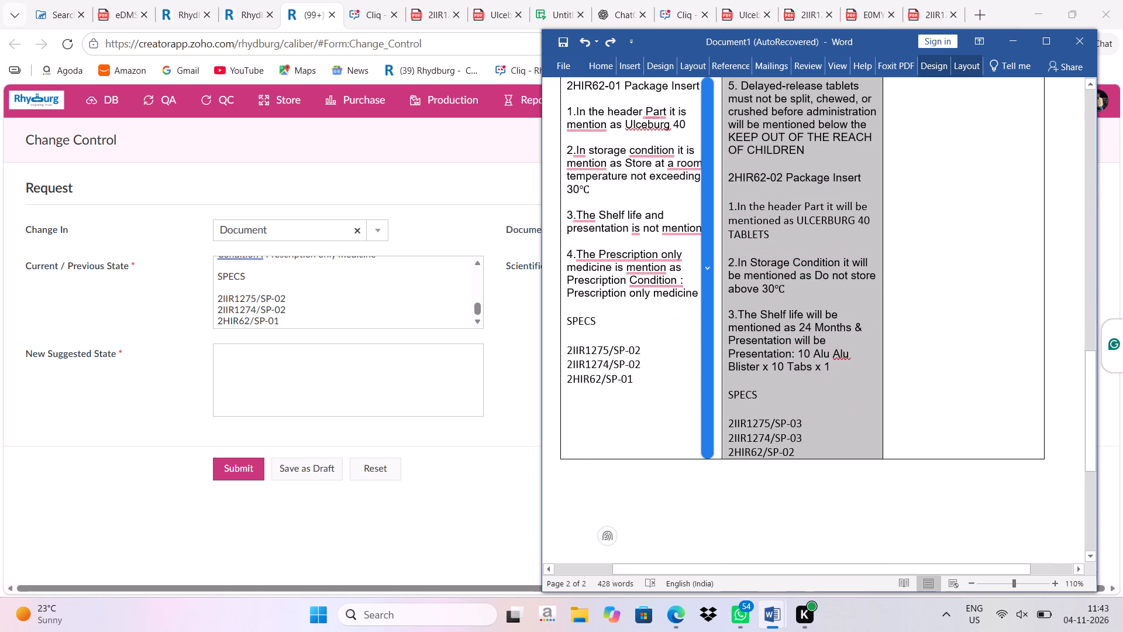
{"action": "left_click", "coordinate": [244, 360]}
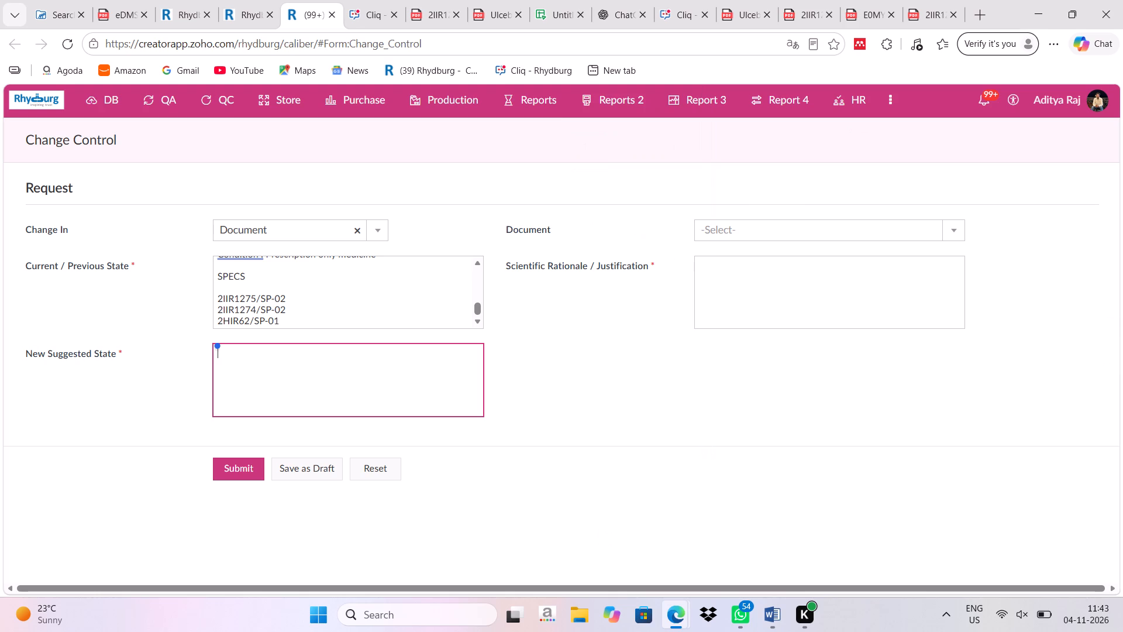
{"action": "key", "text": "ctrl+v"}
{"action": "key", "text": "BackSpace"}
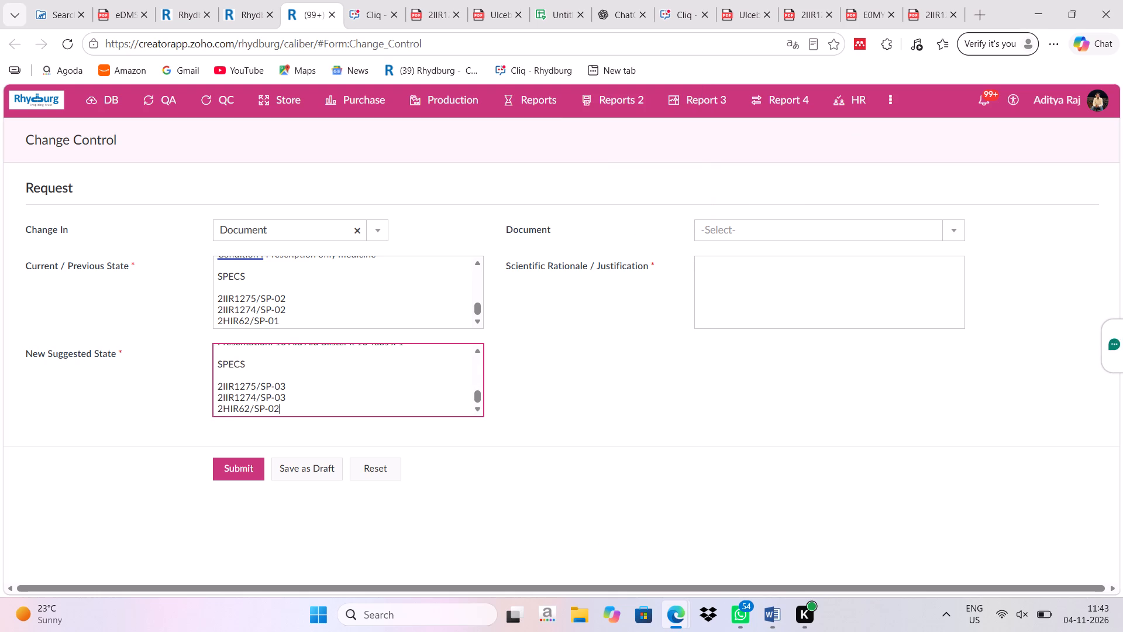
Set the request's Document type to Artwork.
{"action": "left_click", "coordinate": [949, 229]}
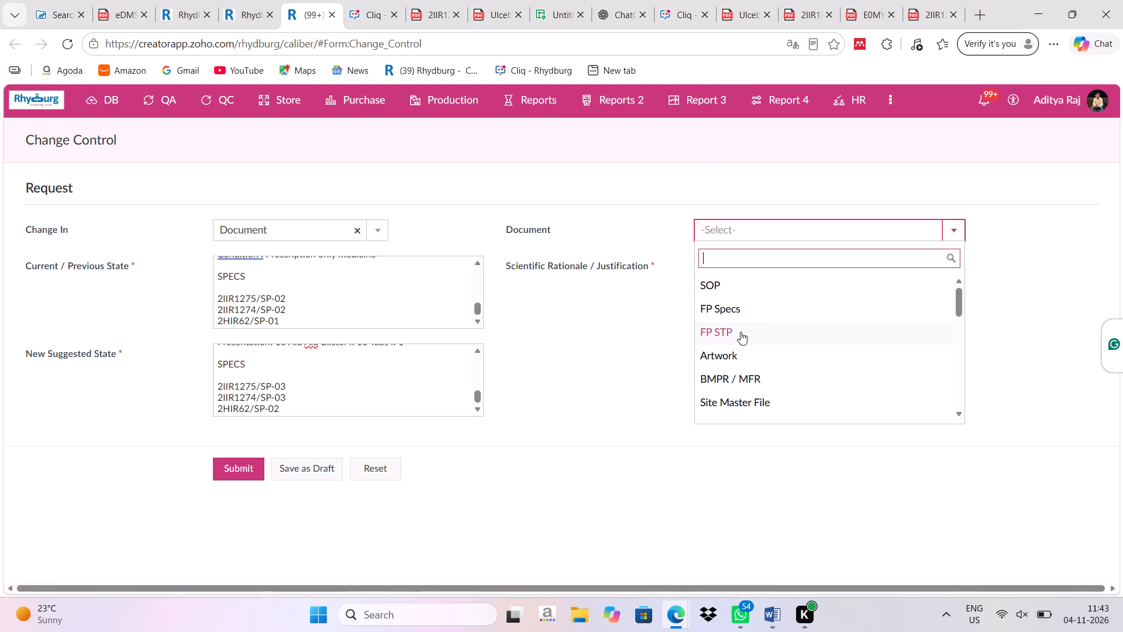
{"action": "left_click", "coordinate": [735, 352]}
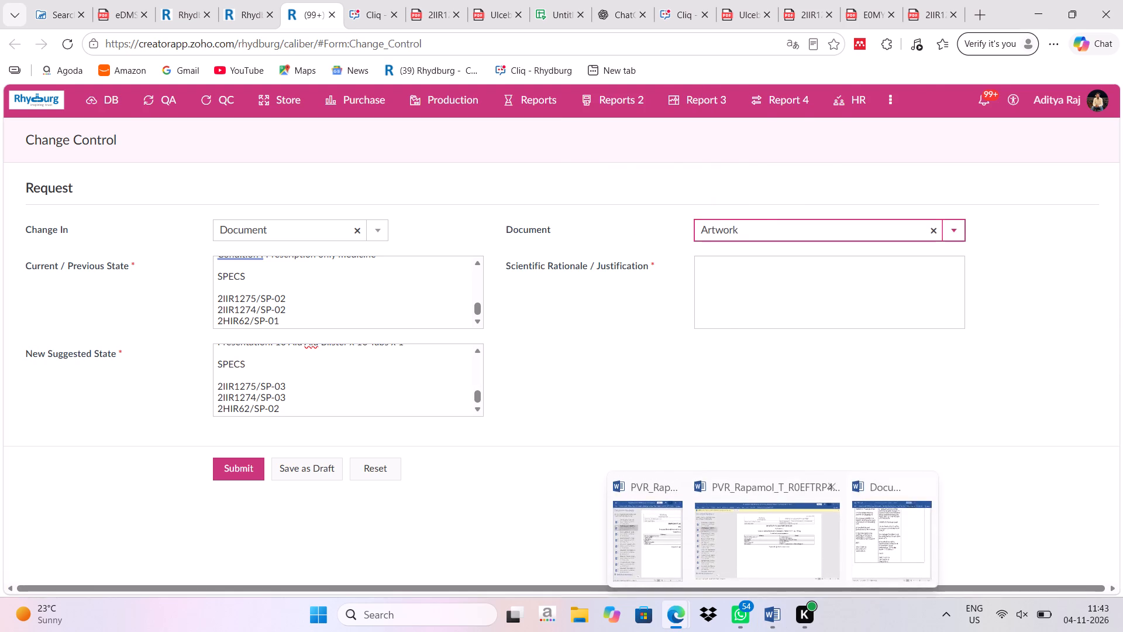
Copy the Scientific rationale text from the Word table into the Scientific Rationale / Justification field of the Zoho request.
{"action": "left_click", "coordinate": [905, 544]}
{"action": "scroll", "coordinate": [836, 400], "scroll_direction": "up", "scroll_amount": 20}
{"action": "scroll", "coordinate": [836, 400], "scroll_direction": "up", "scroll_amount": 12}
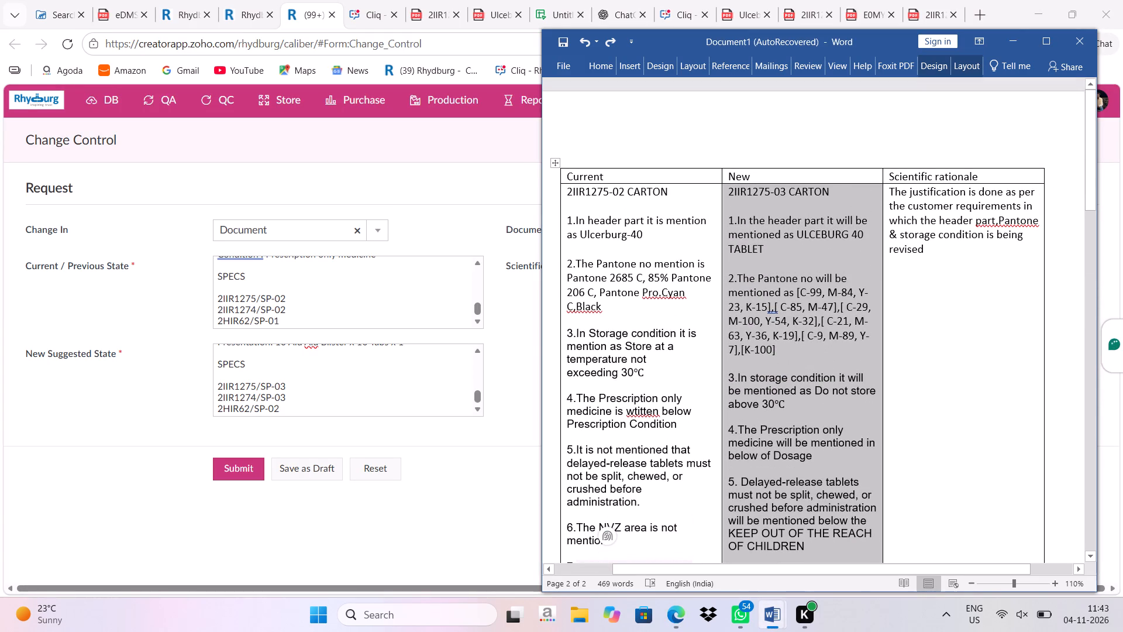
{"action": "left_click", "coordinate": [887, 191]}
{"action": "key", "text": "ctrl+c"}
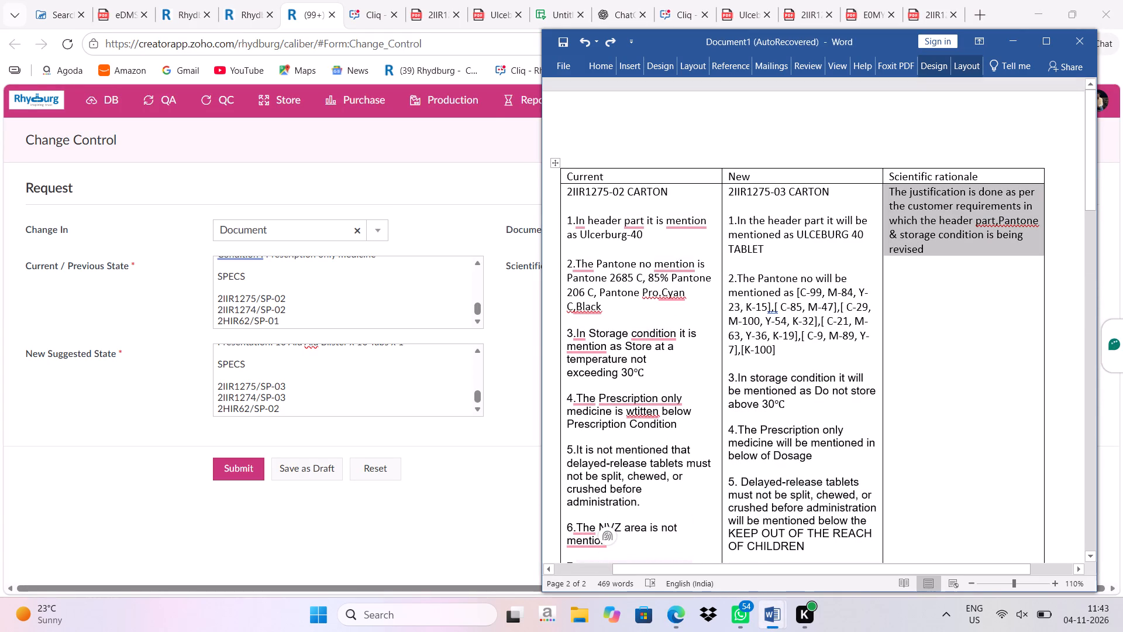
{"action": "left_click", "coordinate": [1014, 44]}
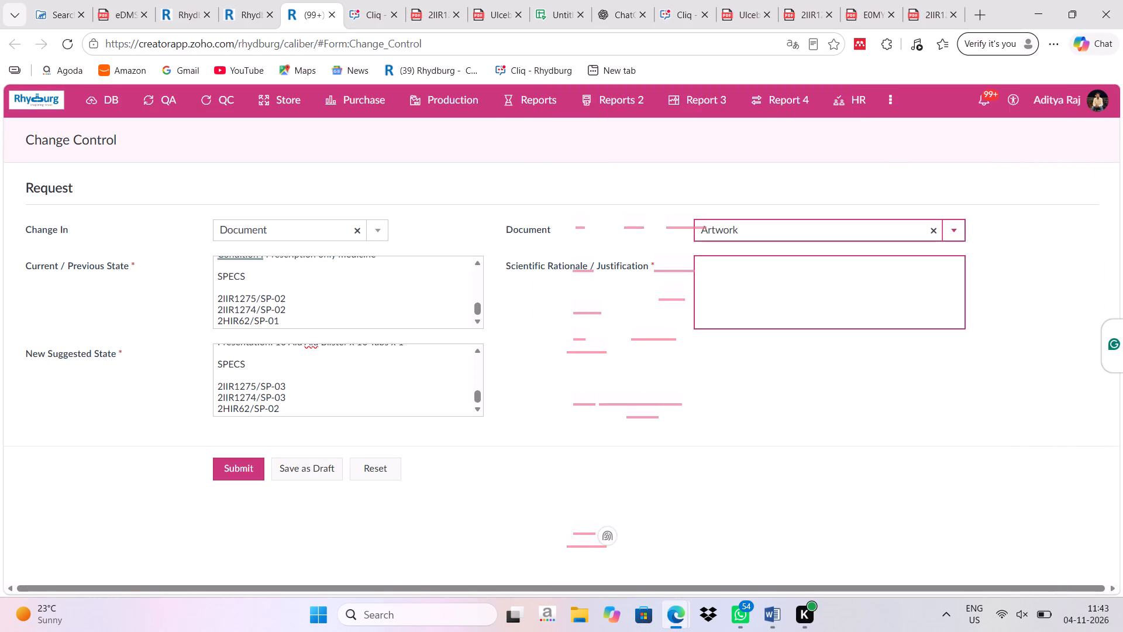
{"action": "left_click", "coordinate": [757, 288]}
{"action": "key", "text": "ctrl+v"}
Insert a blank line above 2IIR1275-02 CARTON at the beginning of the Current / Previous State text.
{"action": "scroll", "coordinate": [374, 432], "scroll_direction": "up", "scroll_amount": 6}
{"action": "scroll", "coordinate": [511, 377], "scroll_direction": "up", "scroll_amount": 6}
{"action": "scroll", "coordinate": [421, 309], "scroll_direction": "up", "scroll_amount": 14}
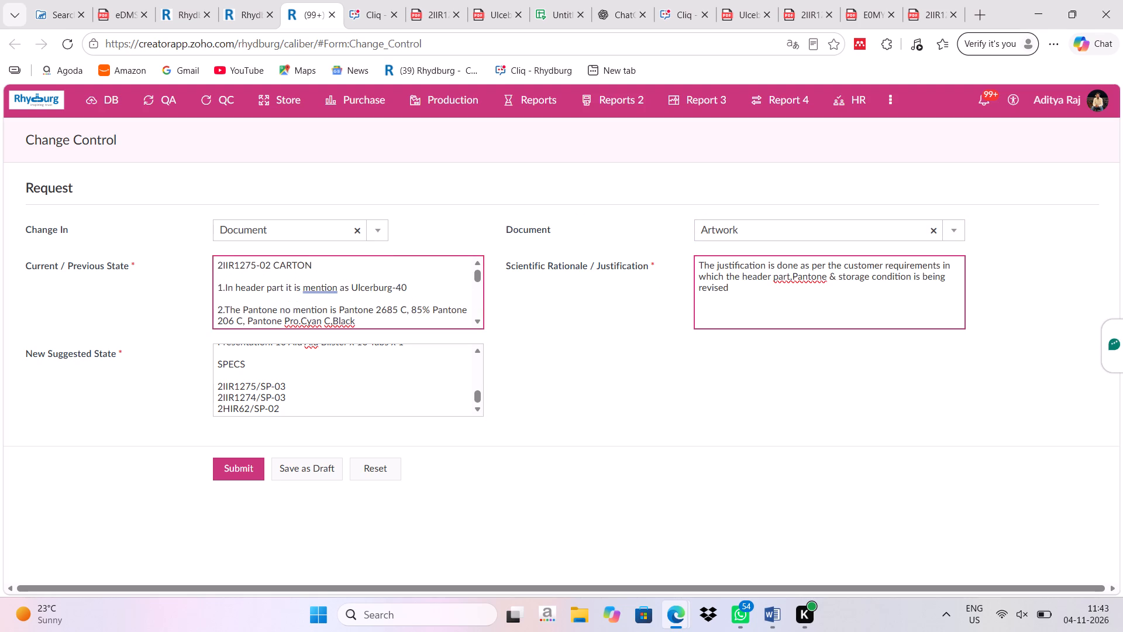
{"action": "scroll", "coordinate": [384, 421], "scroll_direction": "up", "scroll_amount": 20}
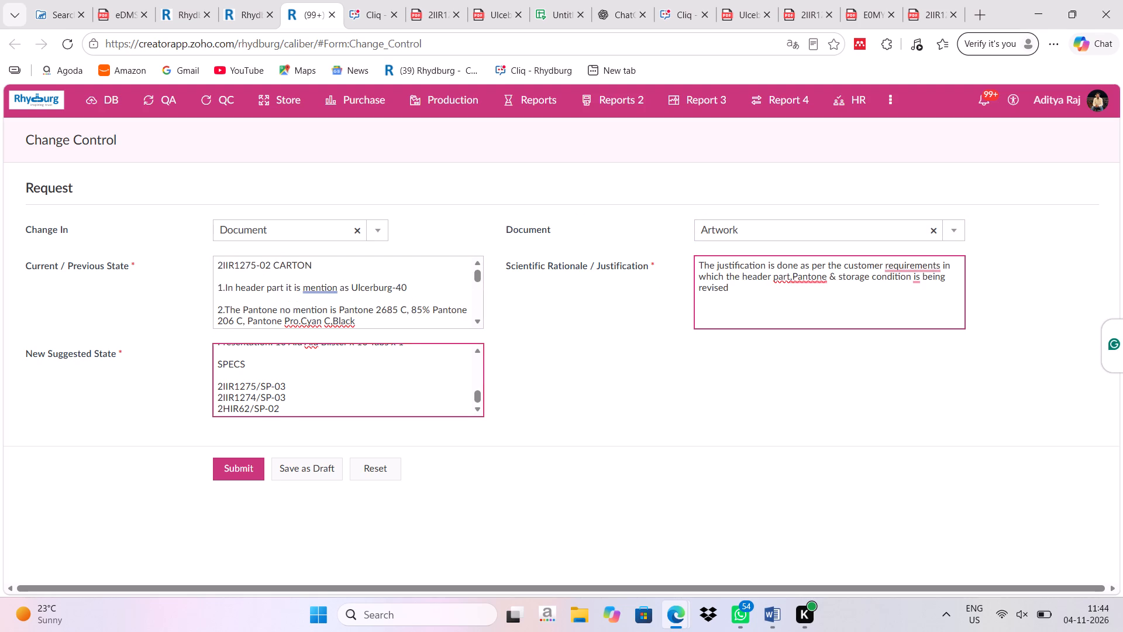
{"action": "scroll", "coordinate": [356, 378], "scroll_direction": "up", "scroll_amount": 6}
{"action": "scroll", "coordinate": [356, 378], "scroll_direction": "up", "scroll_amount": 15}
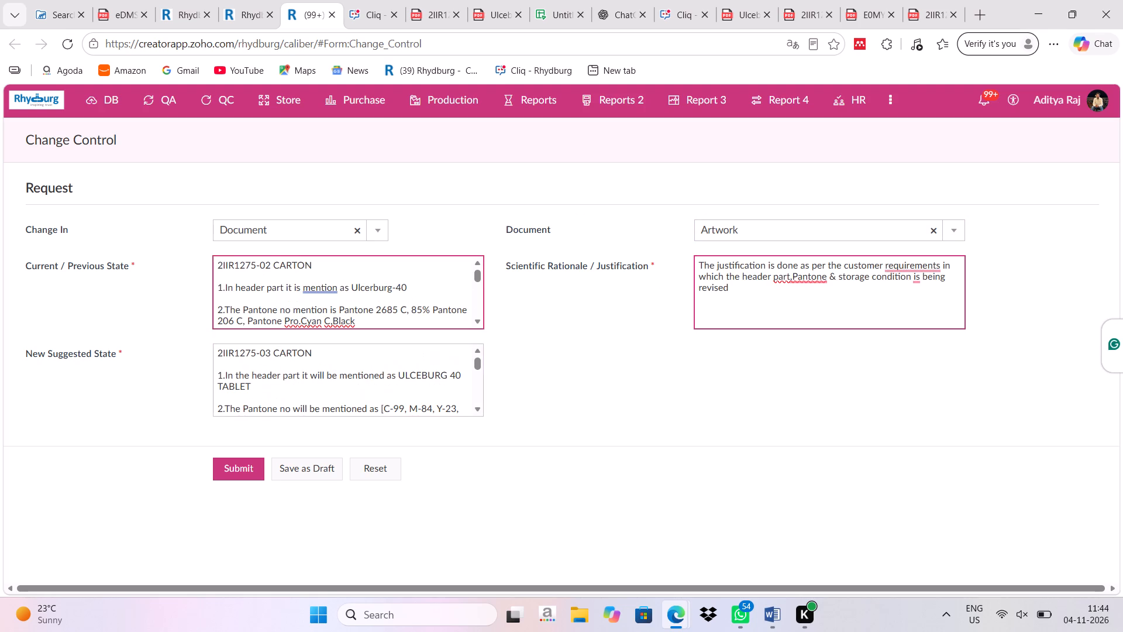
{"action": "left_click", "coordinate": [226, 263]}
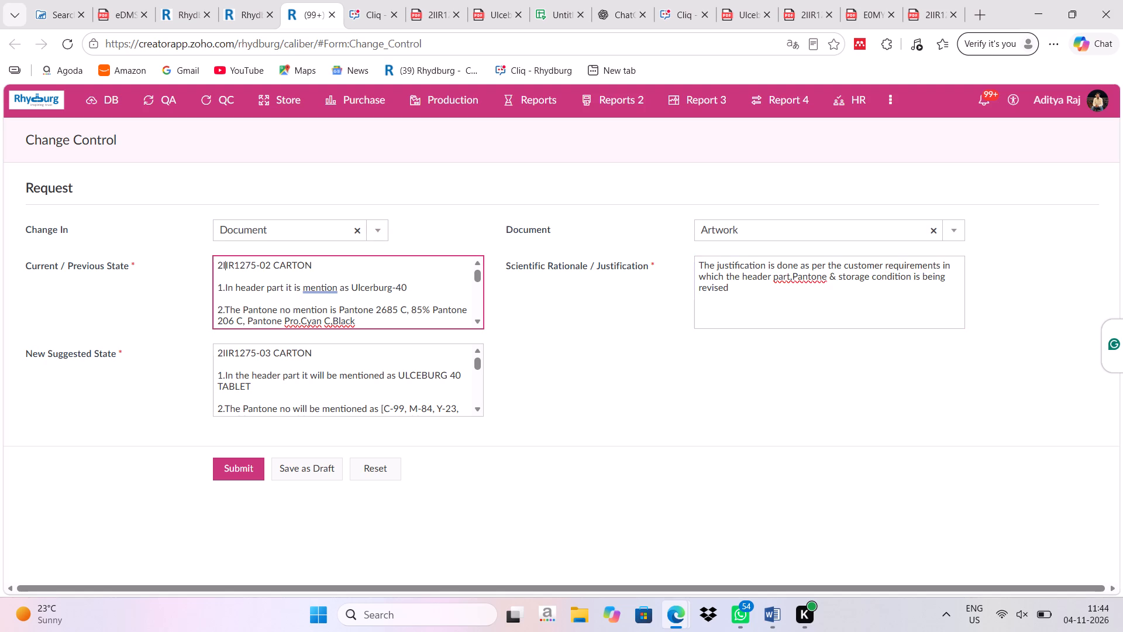
{"action": "key", "text": "Left"}
{"action": "key", "text": "Left"}
{"action": "key", "text": "Return"}
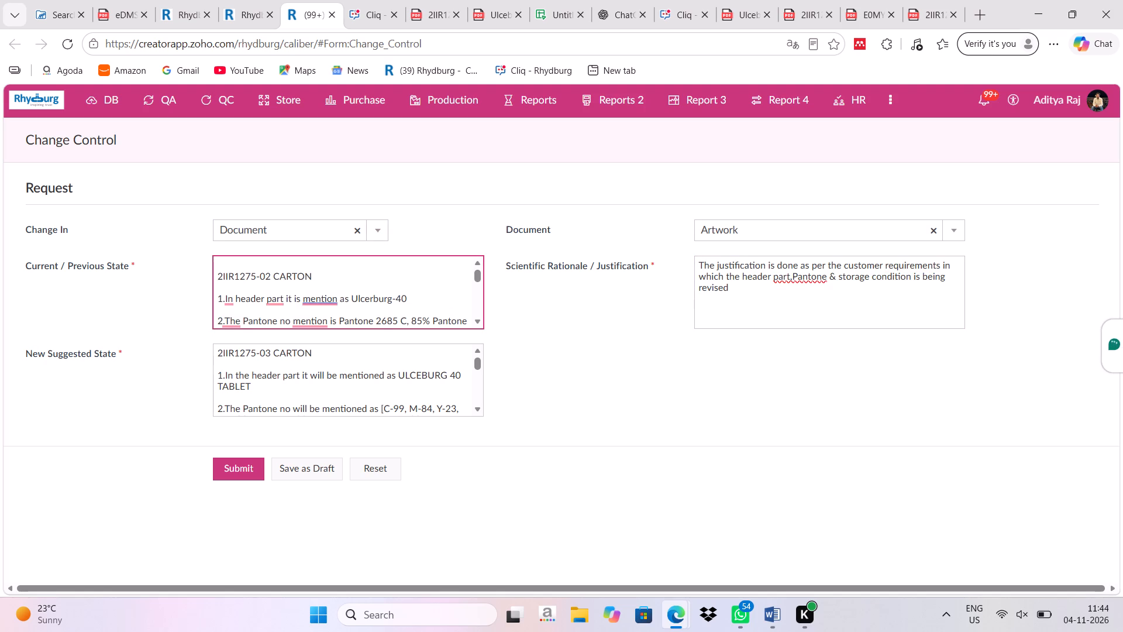
Add the heading E0MY0112-ULCEBURG 40 and a blank line above 2IIR1275-02 CARTON in the Current / Previous State text.
{"action": "left_click", "coordinate": [223, 257]}
{"action": "key", "text": "e"}
{"action": "key", "text": "BackSpace"}
{"action": "type", "text": "E0M"}
{"action": "key", "text": "y"}
{"action": "type", "text": "0112"}
{"action": "type", "text": "-UL"}
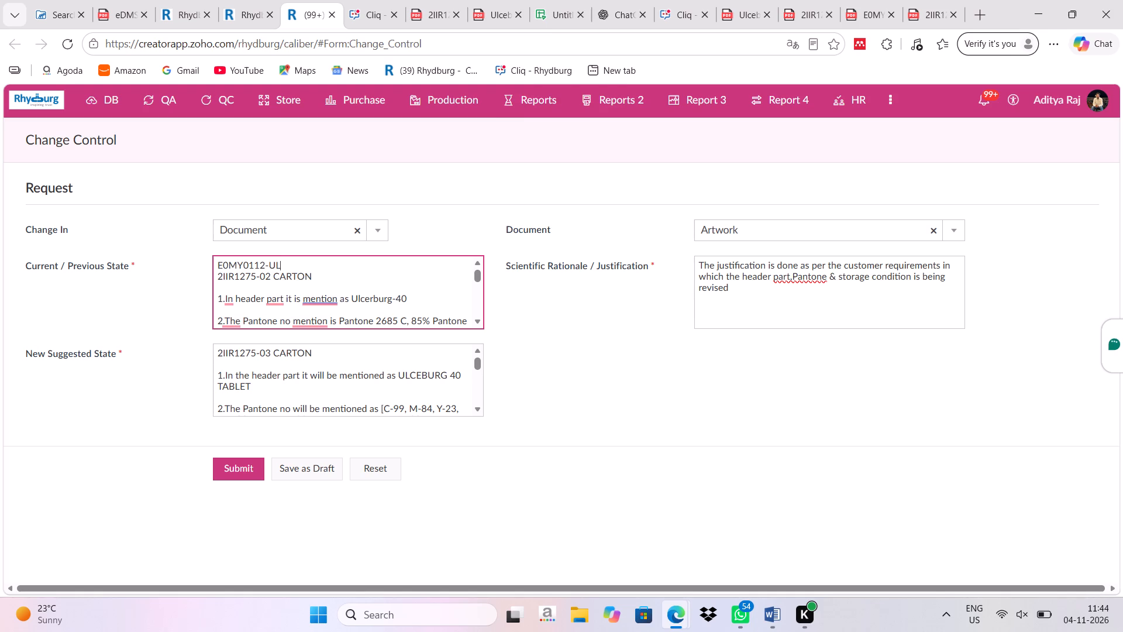
{"action": "type", "text": "CEBUR"}
{"action": "type", "text": "G 40"}
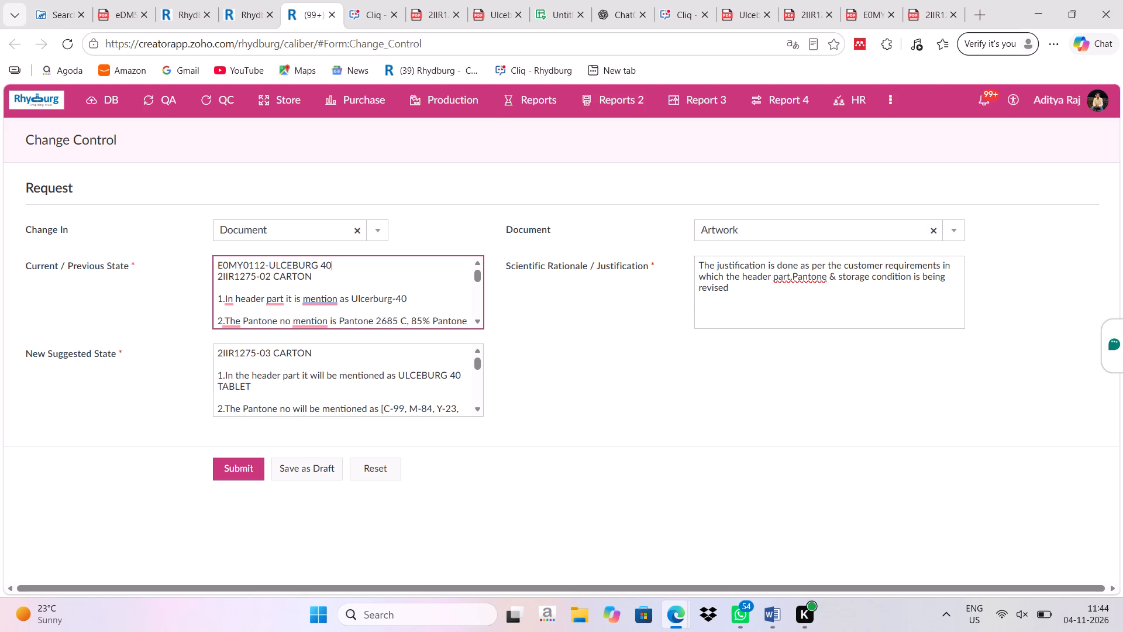
{"action": "key", "text": "Return"}
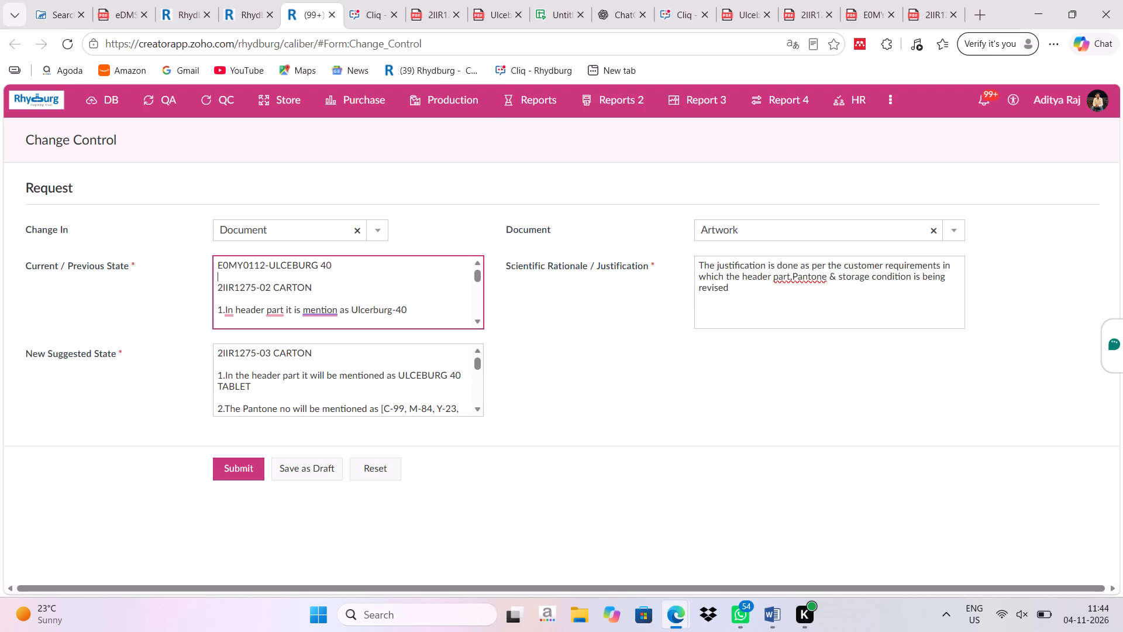
Copy the E0MY0112-ULCEBURG 40 heading above 2IIR1275-03 CARTON in New Suggested State, followed by a blank line.
{"action": "left_click_drag", "start_coordinate": [335, 265], "coordinate": [232, 258]}
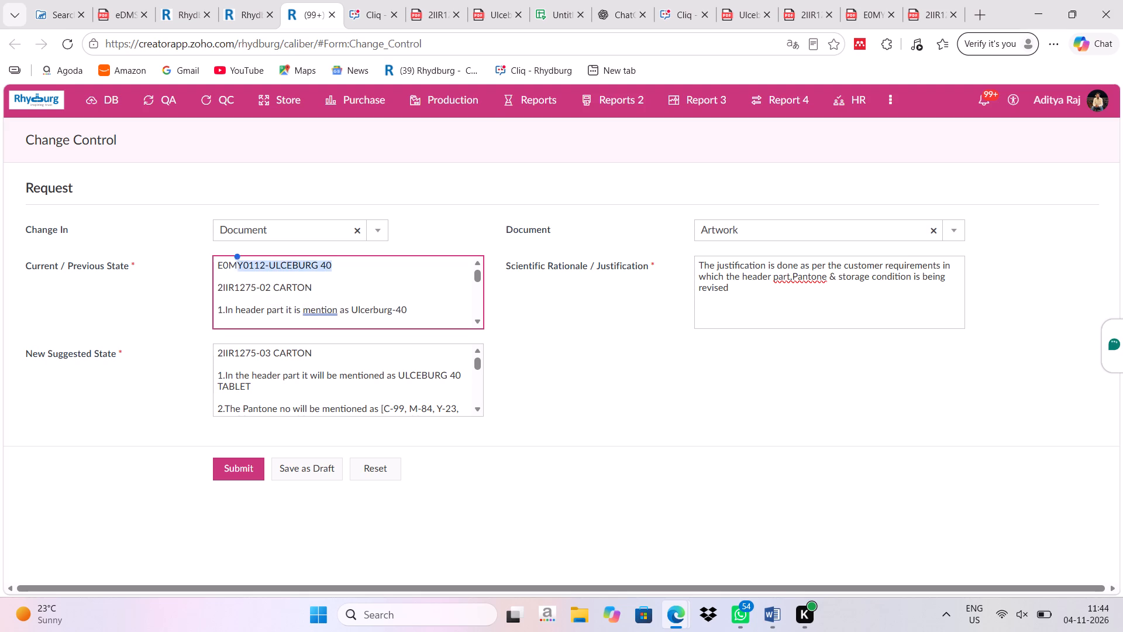
{"action": "left_click_drag", "start_coordinate": [232, 258], "coordinate": [214, 259]}
{"action": "key", "text": "ctrl+c"}
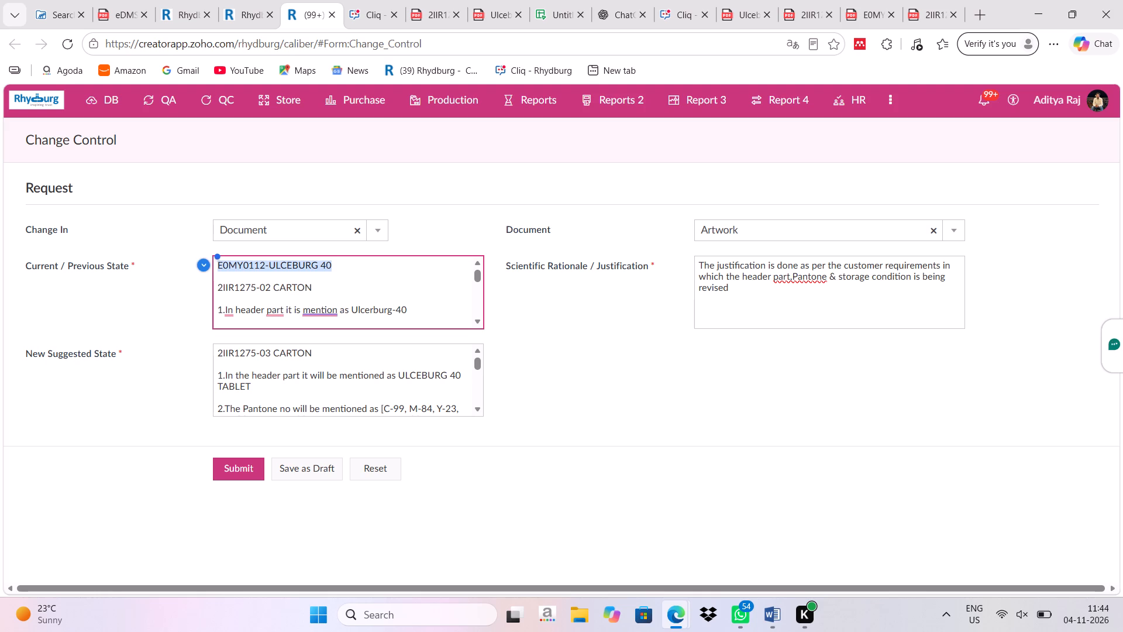
{"action": "left_click", "coordinate": [217, 350]}
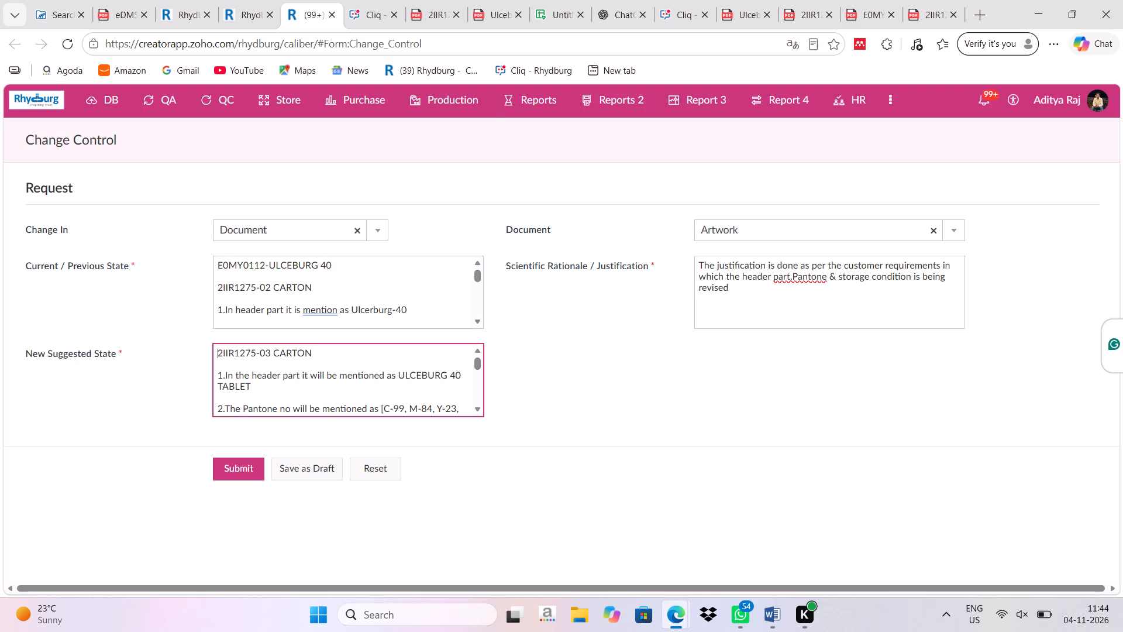
{"action": "key", "text": "Return"}
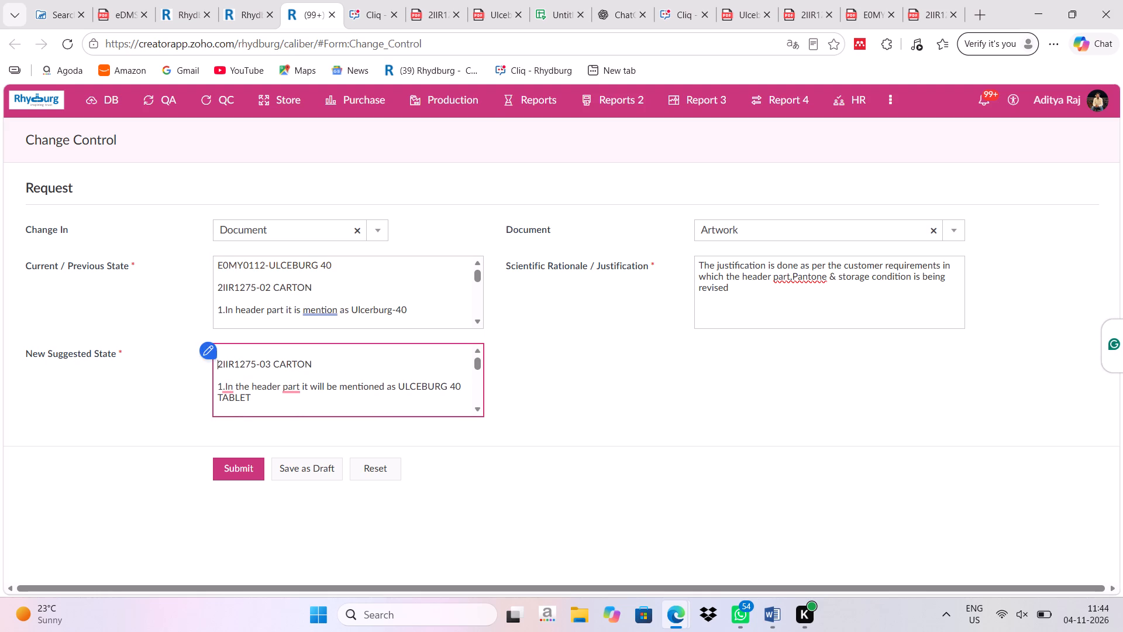
{"action": "left_click", "coordinate": [226, 351]}
{"action": "key", "text": "ctrl+v"}
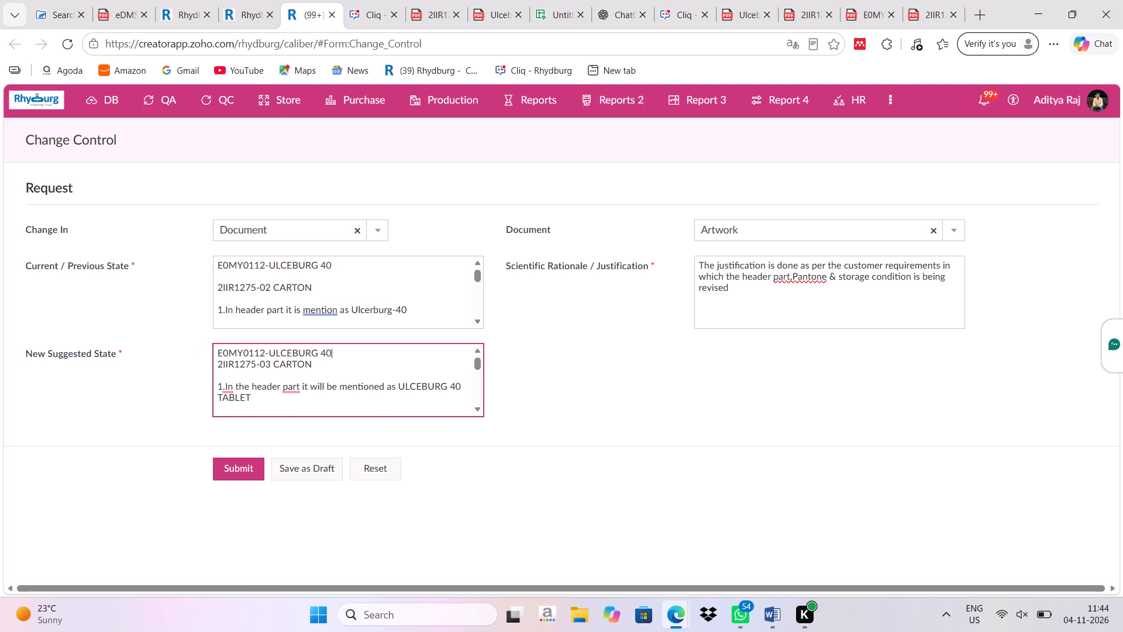
{"action": "key", "text": "Return"}
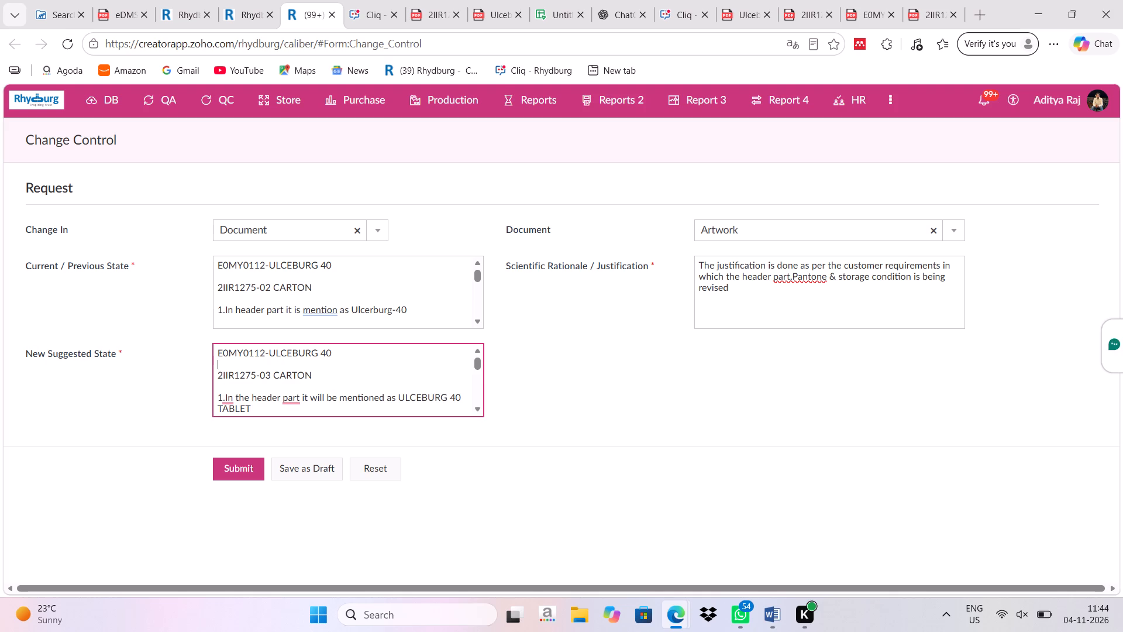
Submit the completed change control request.
{"action": "scroll", "coordinate": [321, 379], "scroll_direction": "down", "scroll_amount": 2}
{"action": "left_click", "coordinate": [251, 468]}
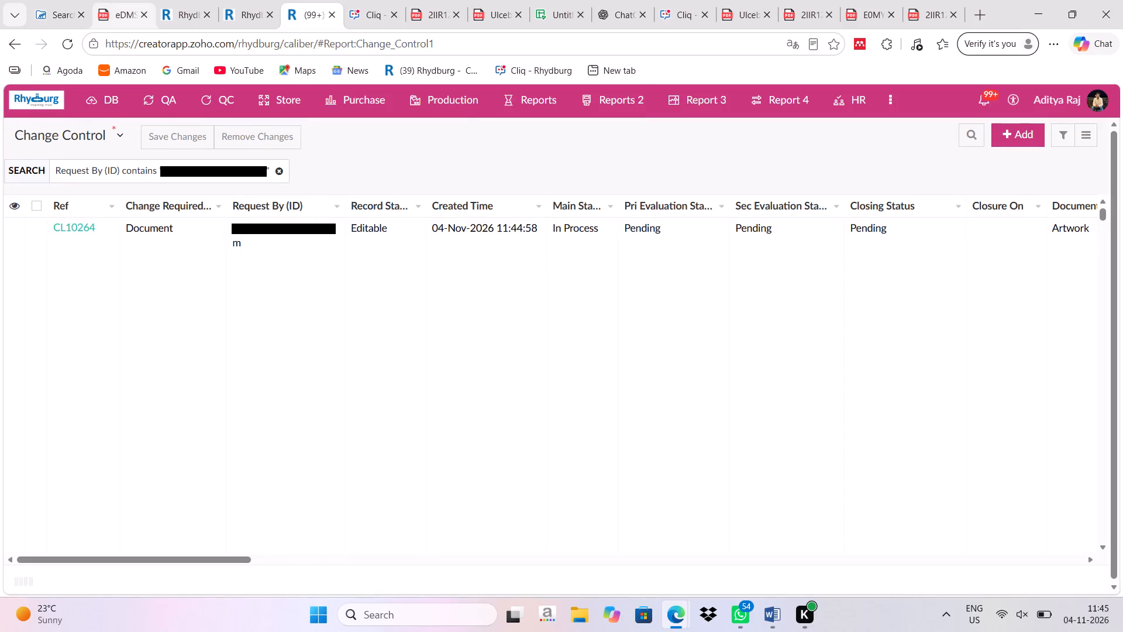
Send the change control numbers CL10263 and 10264 in the Cliq chat with the colleague who shared the Ulceburg artwork PDFs.
{"action": "left_click", "coordinate": [370, 5]}
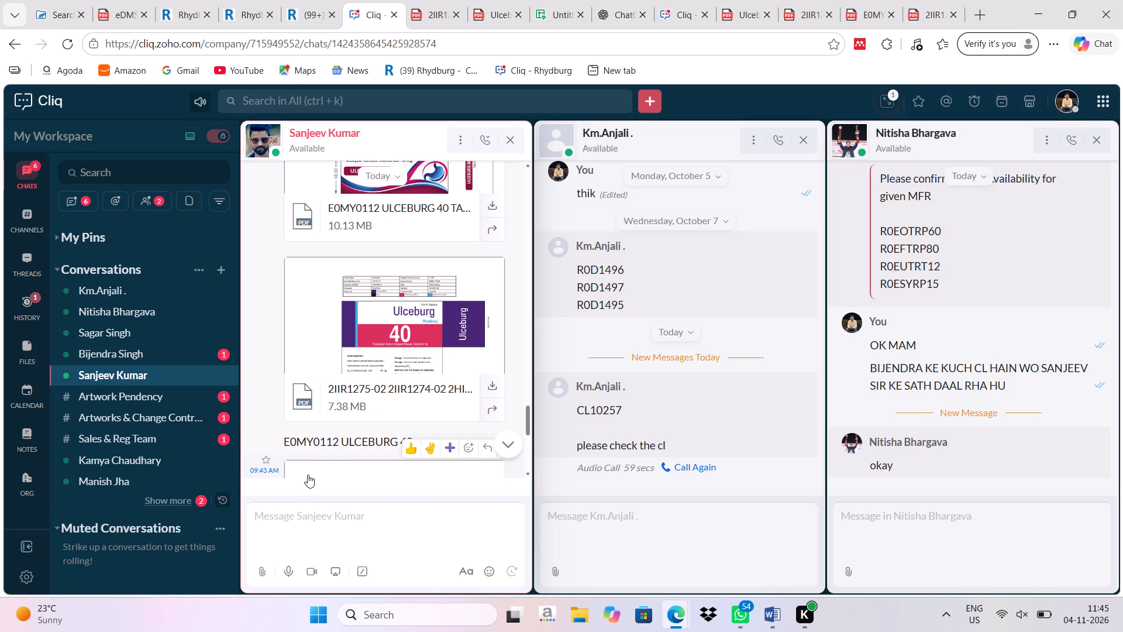
{"action": "left_click", "coordinate": [287, 516]}
{"action": "type", "text": "CL"}
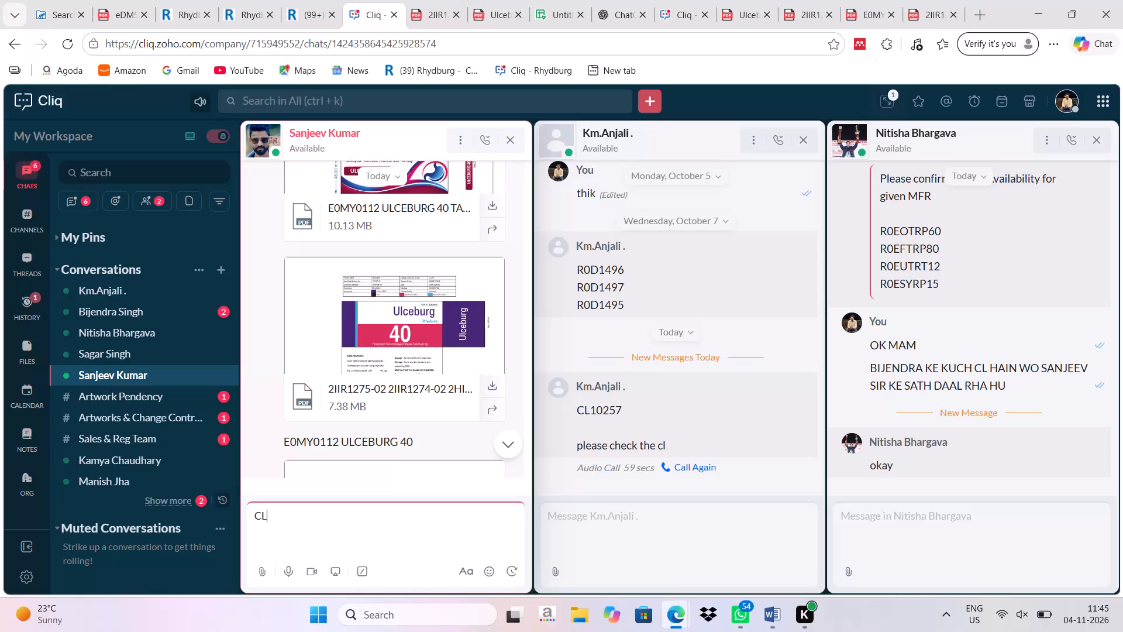
{"action": "key", "text": "Return"}
{"action": "type", "text": "10264"}
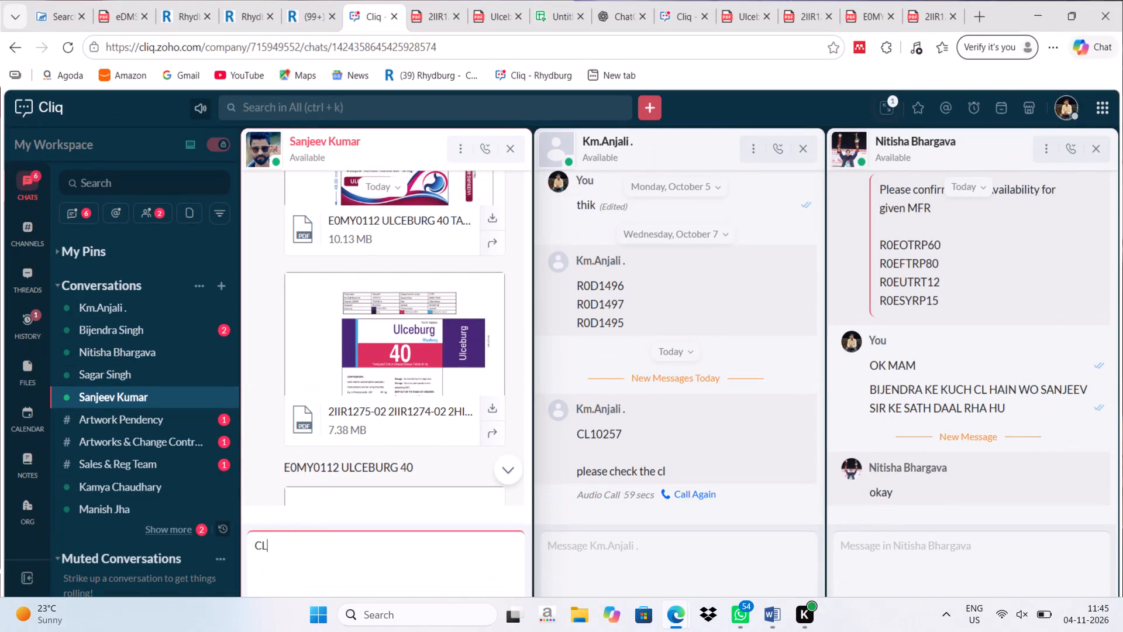
{"action": "scroll", "coordinate": [287, 516], "scroll_direction": "down", "scroll_amount": 8}
{"action": "scroll", "coordinate": [432, 353], "scroll_direction": "down", "scroll_amount": 6}
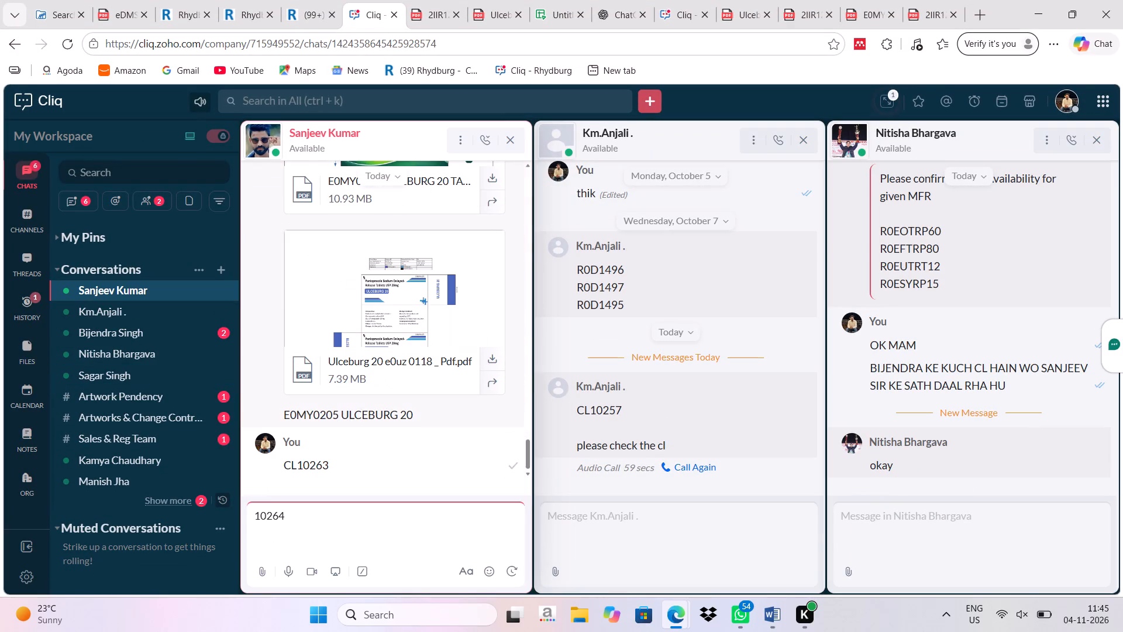
{"action": "key", "text": "Return"}
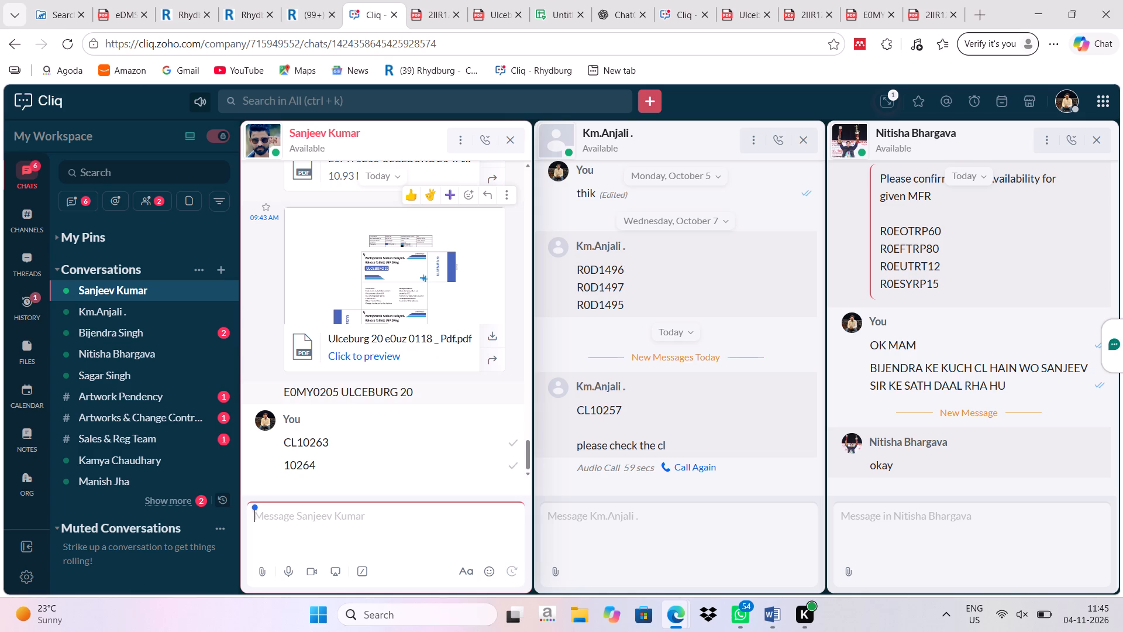
Open the Windows power options.
{"action": "left_click", "coordinate": [320, 630]}
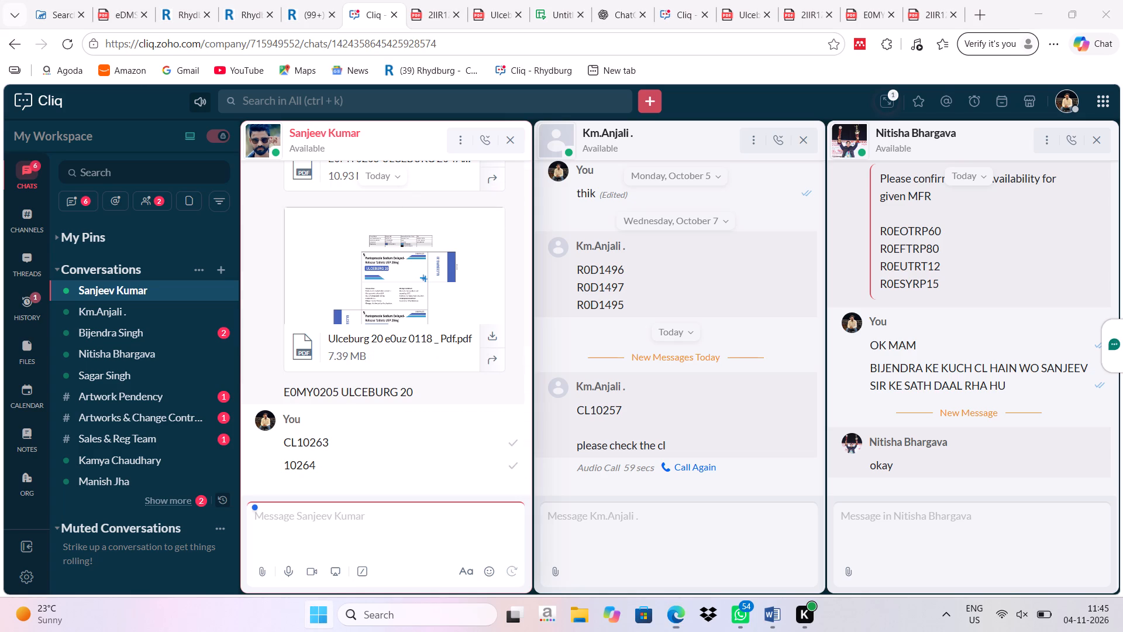
{"action": "left_click", "coordinate": [667, 567]}
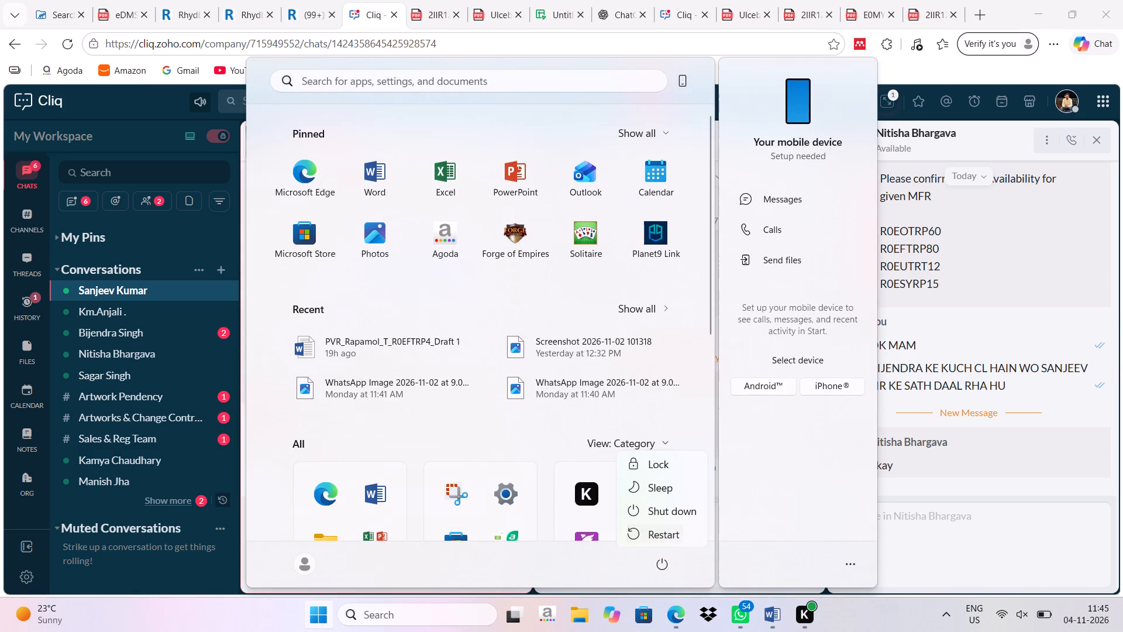
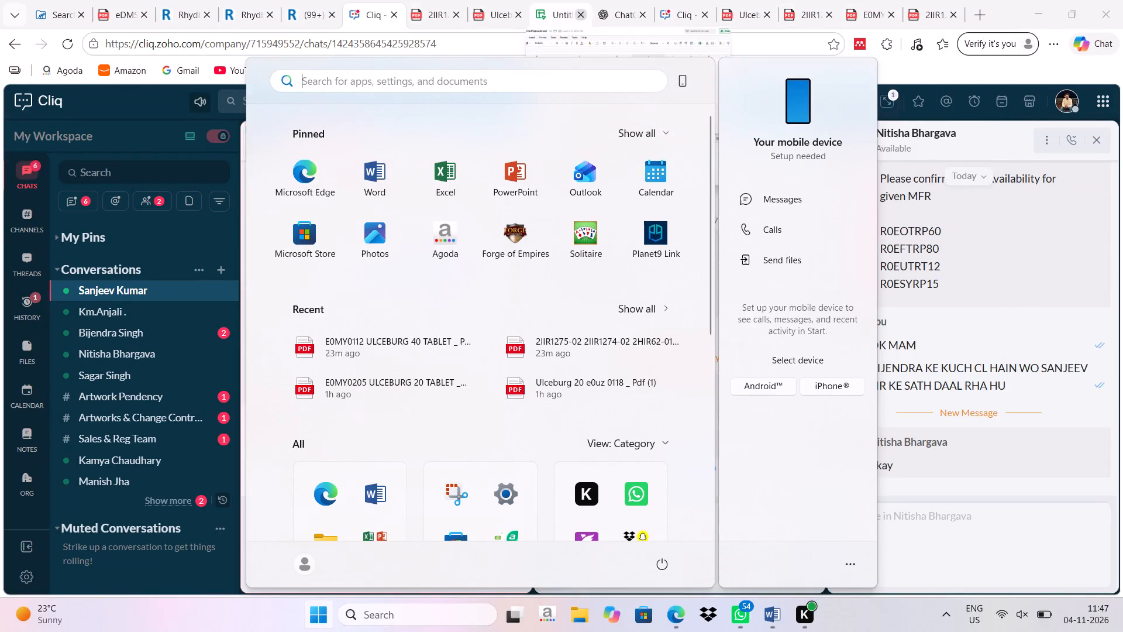
Open change control record CL10263 for ULCERBURG 20 TABLET for editing from the Change Control report.
{"action": "left_click", "coordinate": [291, 11]}
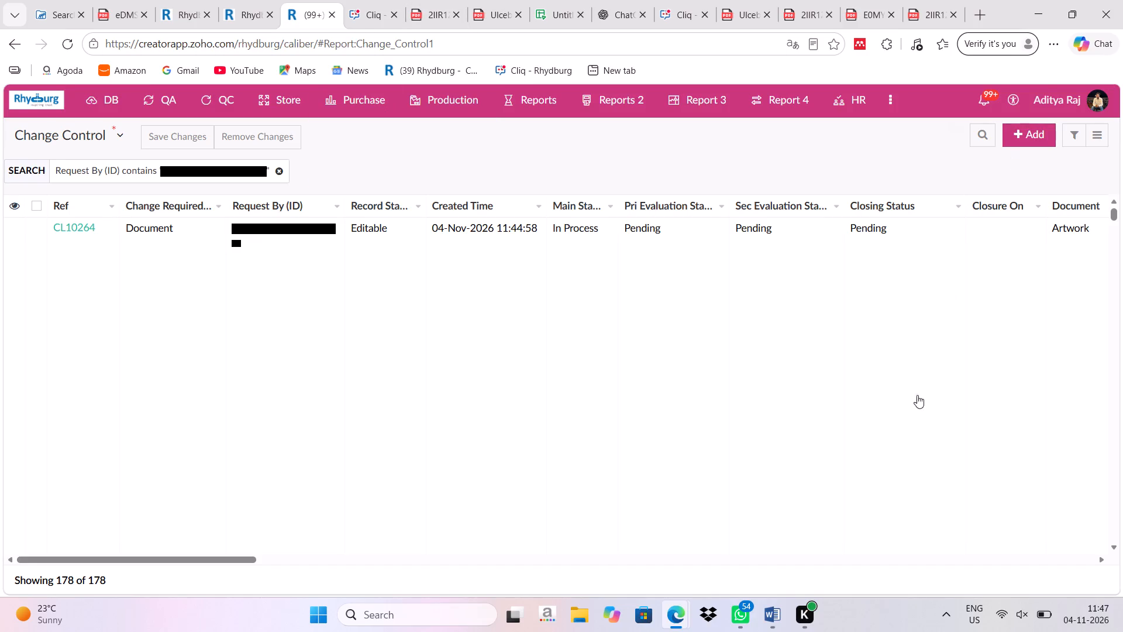
{"action": "scroll", "coordinate": [954, 375], "scroll_direction": "down", "scroll_amount": 4}
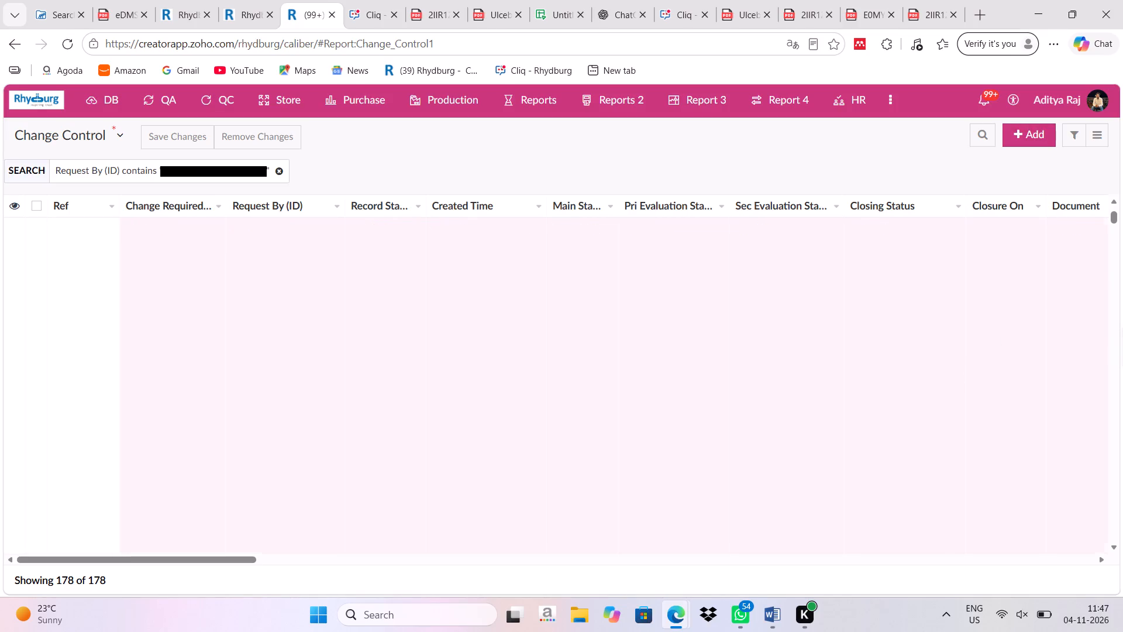
{"action": "scroll", "coordinate": [1105, 280], "scroll_direction": "up", "scroll_amount": 7}
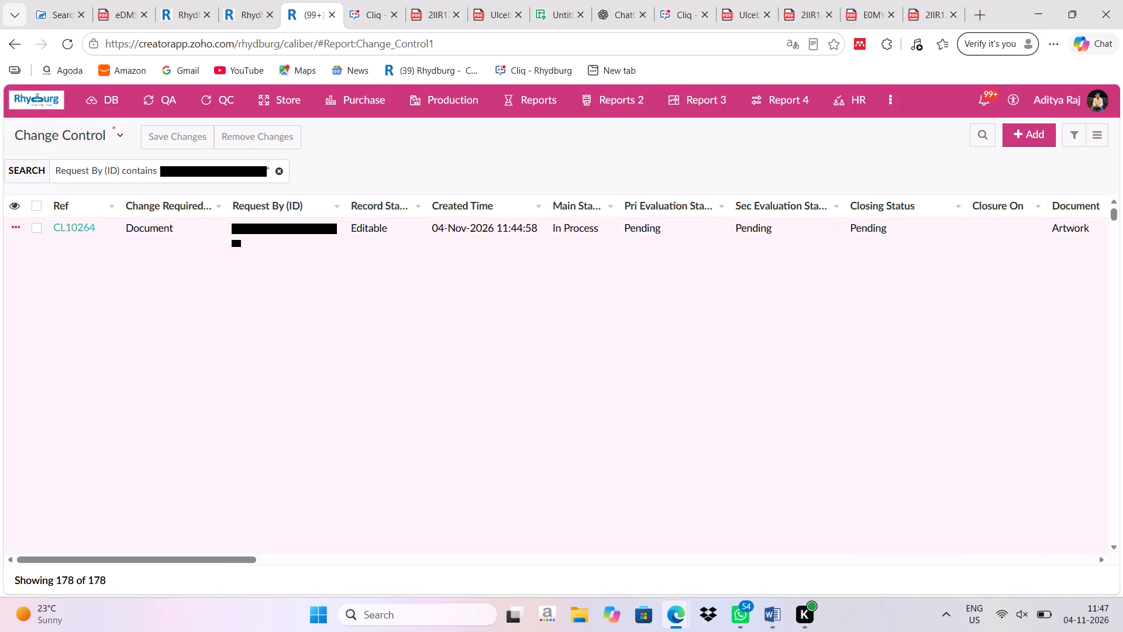
{"action": "scroll", "coordinate": [997, 334], "scroll_direction": "left", "scroll_amount": 13}
{"action": "scroll", "coordinate": [997, 334], "scroll_direction": "down", "scroll_amount": 1}
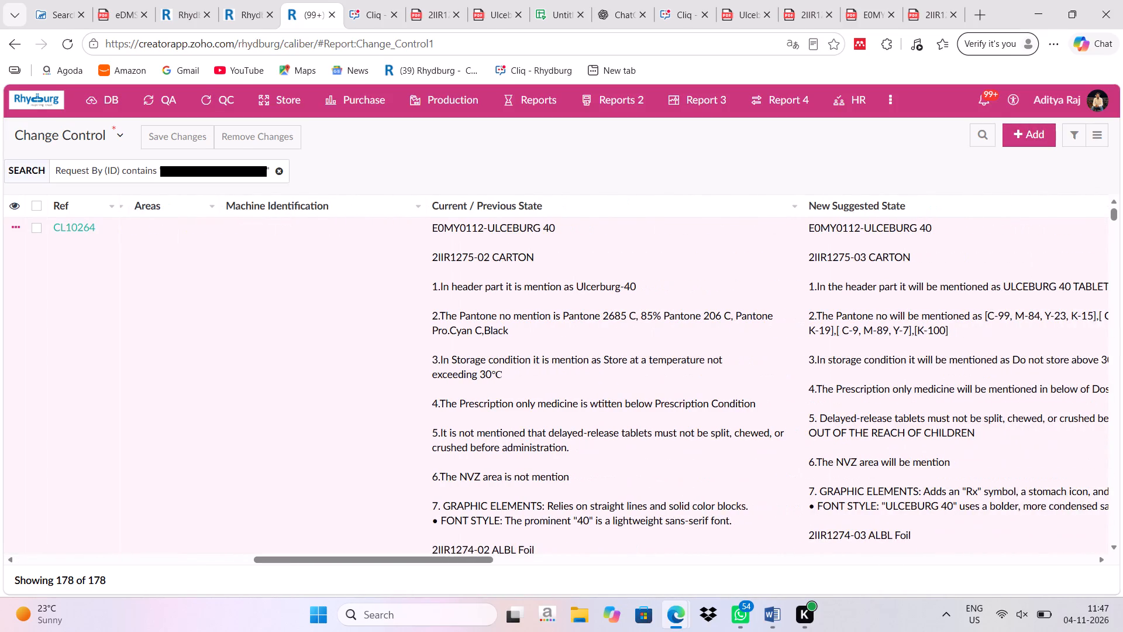
{"action": "scroll", "coordinate": [997, 334], "scroll_direction": "down", "scroll_amount": 7}
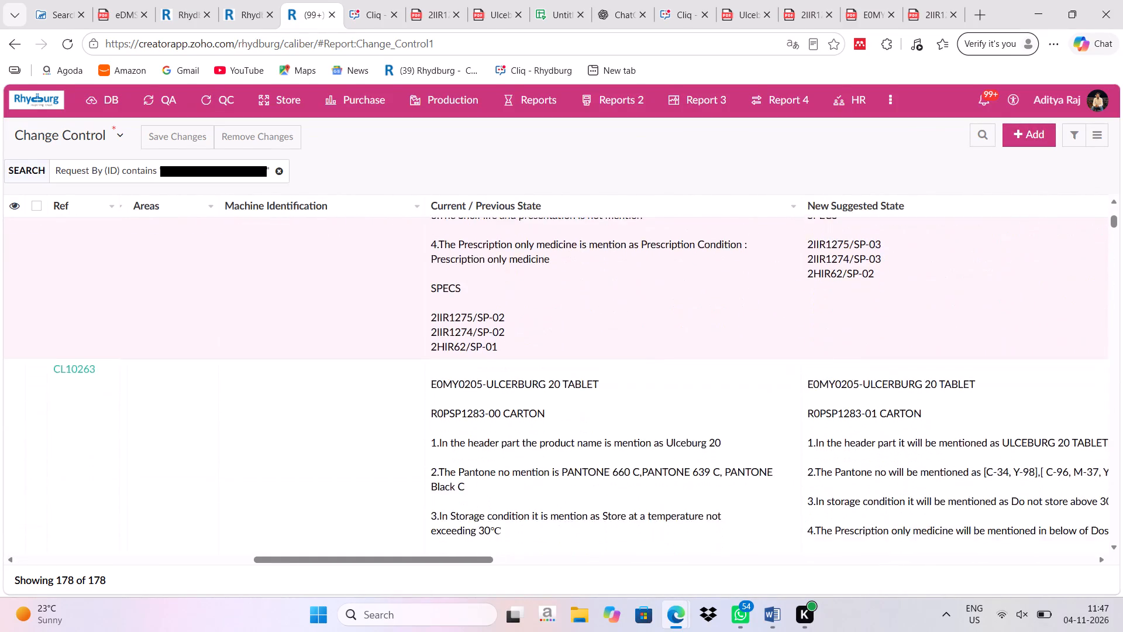
{"action": "scroll", "coordinate": [997, 334], "scroll_direction": "down", "scroll_amount": 3}
{"action": "left_click", "coordinate": [731, 380]}
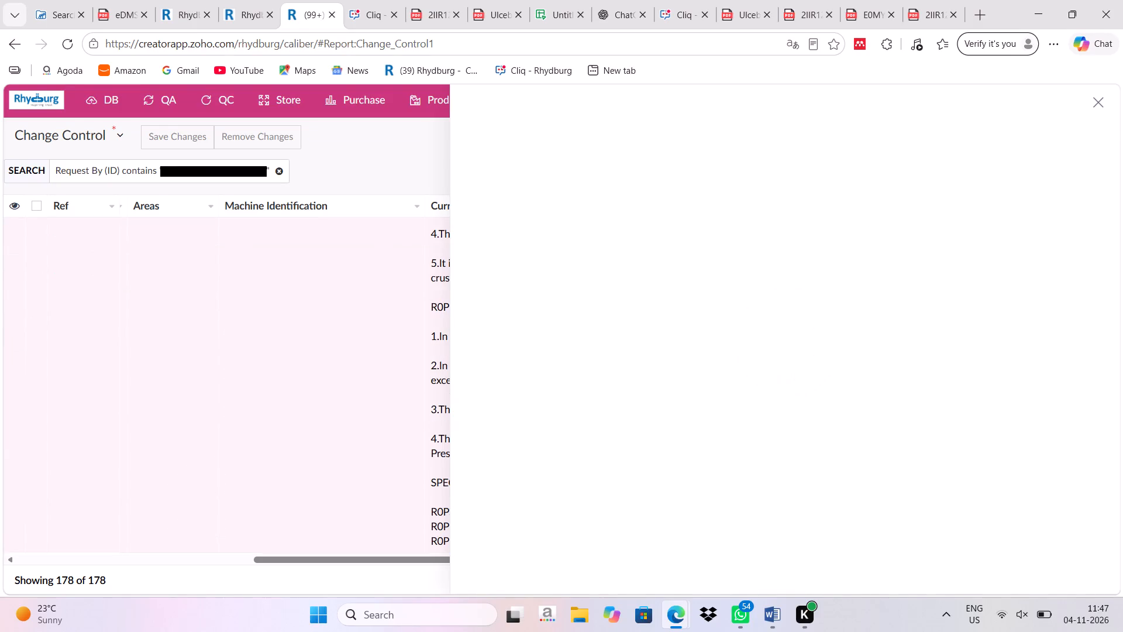
{"action": "left_click", "coordinate": [1020, 108]}
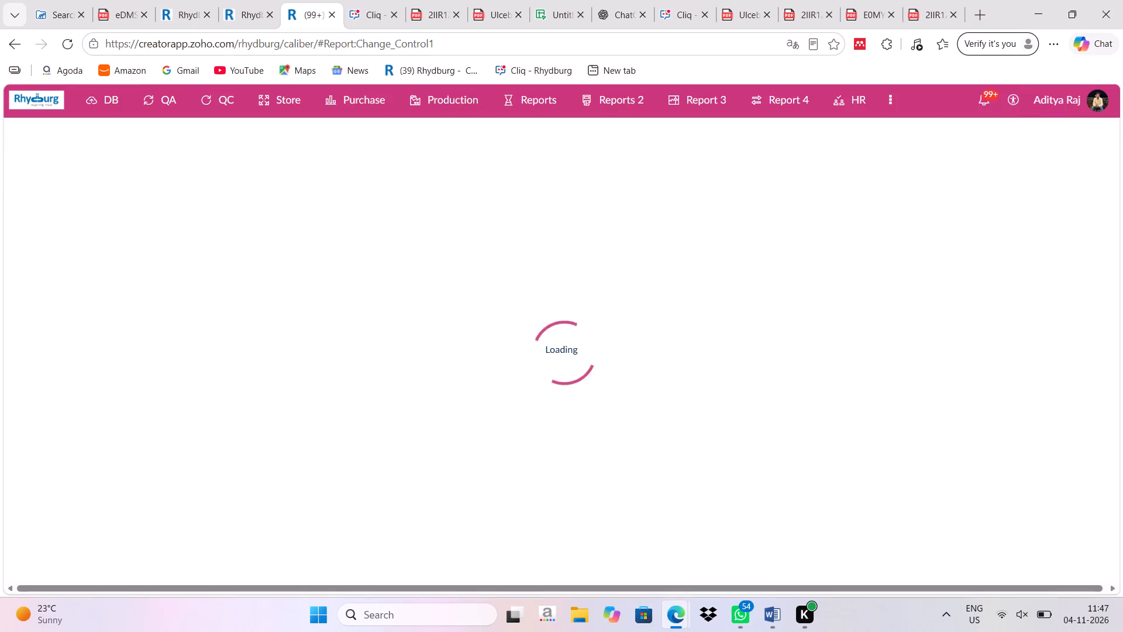
Add the item "7.The NVZ area is not mention" above R0PRP800-00 ALBL Foil in Current / Previous State, separated by blank lines.
{"action": "scroll", "coordinate": [430, 501], "scroll_direction": "down", "scroll_amount": 1}
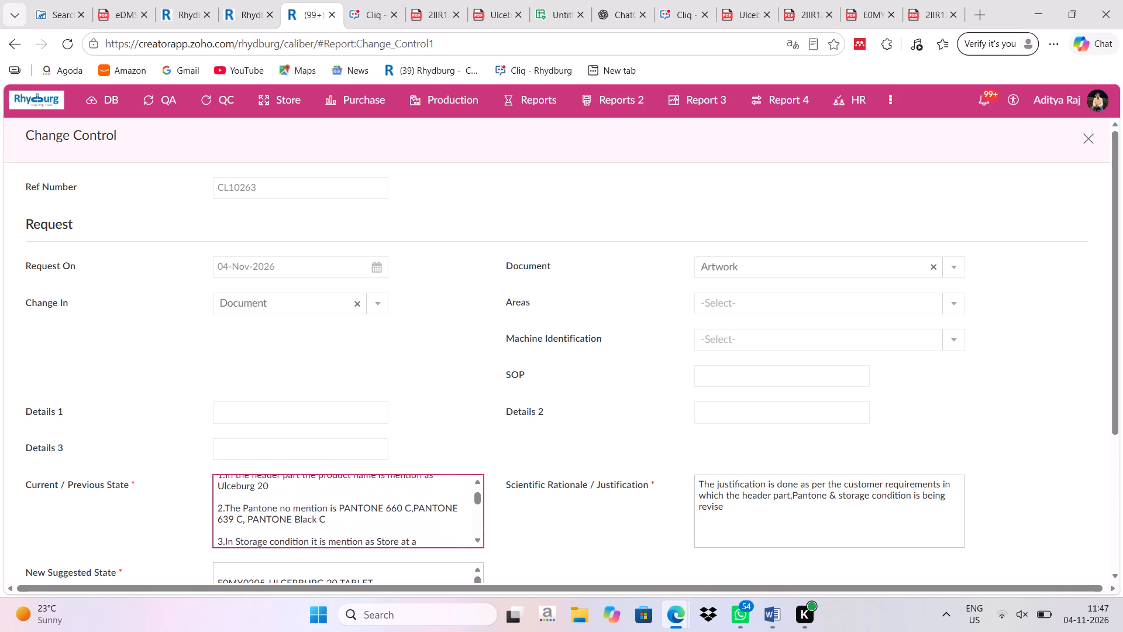
{"action": "scroll", "coordinate": [430, 501], "scroll_direction": "down", "scroll_amount": 2}
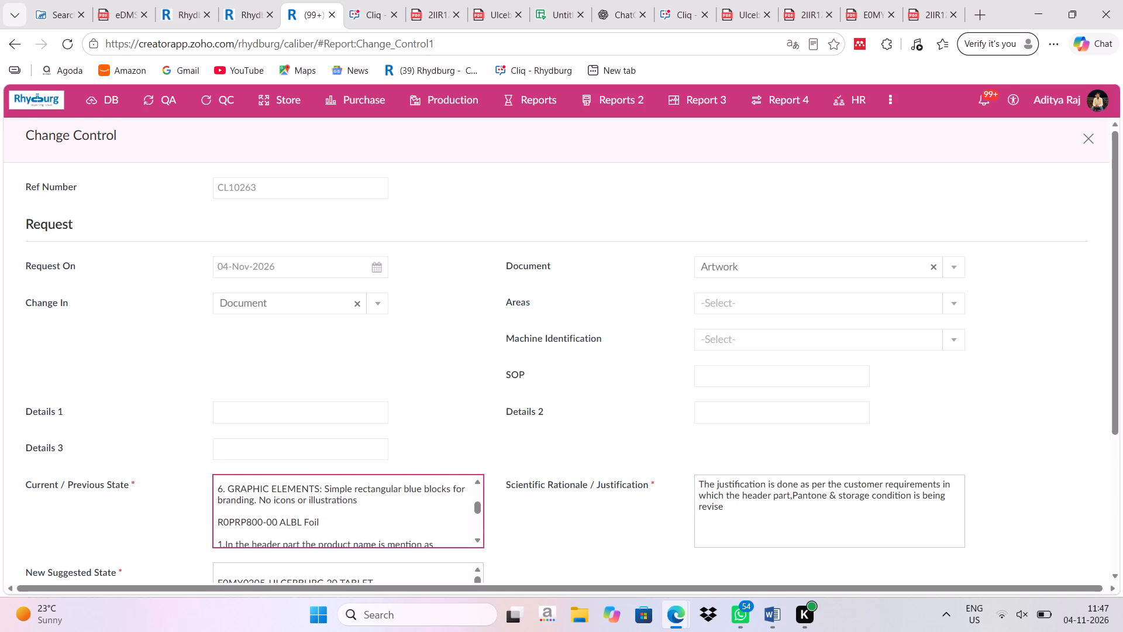
{"action": "scroll", "coordinate": [430, 501], "scroll_direction": "down", "scroll_amount": 1}
{"action": "left_click", "coordinate": [356, 504]}
{"action": "key", "text": "Return"}
{"action": "key", "text": "Return"}
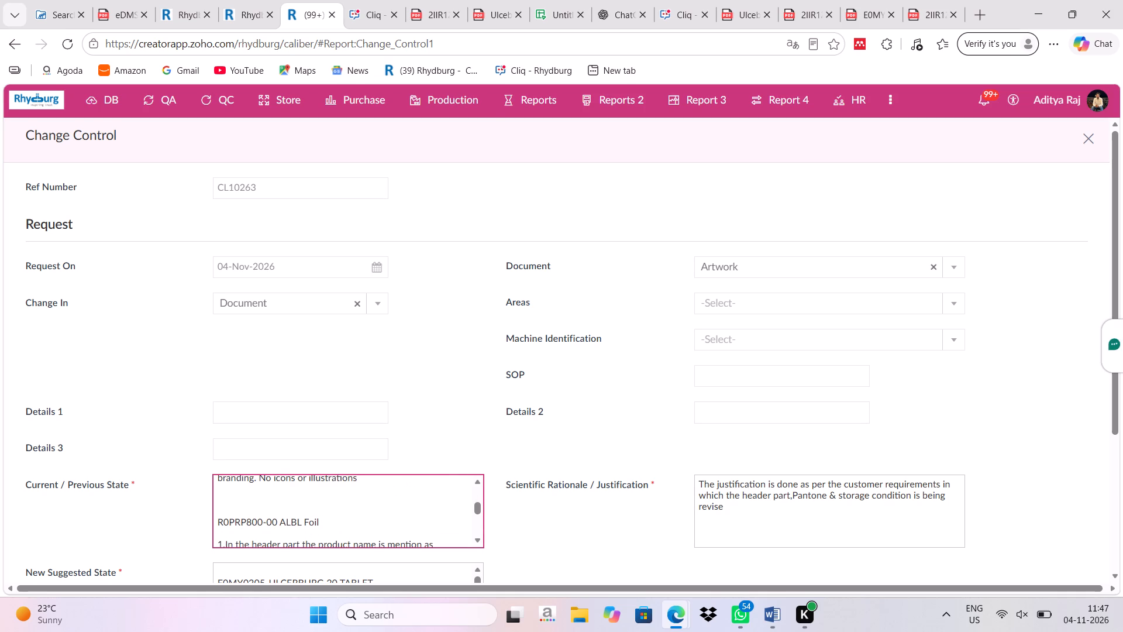
{"action": "key", "text": "BackSpace"}
{"action": "key", "text": "Return"}
{"action": "key", "text": "4"}
{"action": "key", "text": "BackSpace"}
{"action": "type", "text": "7."}
{"action": "type", "text": "The N"}
{"action": "type", "text": "VZ area is"}
{"action": "key", "text": "space"}
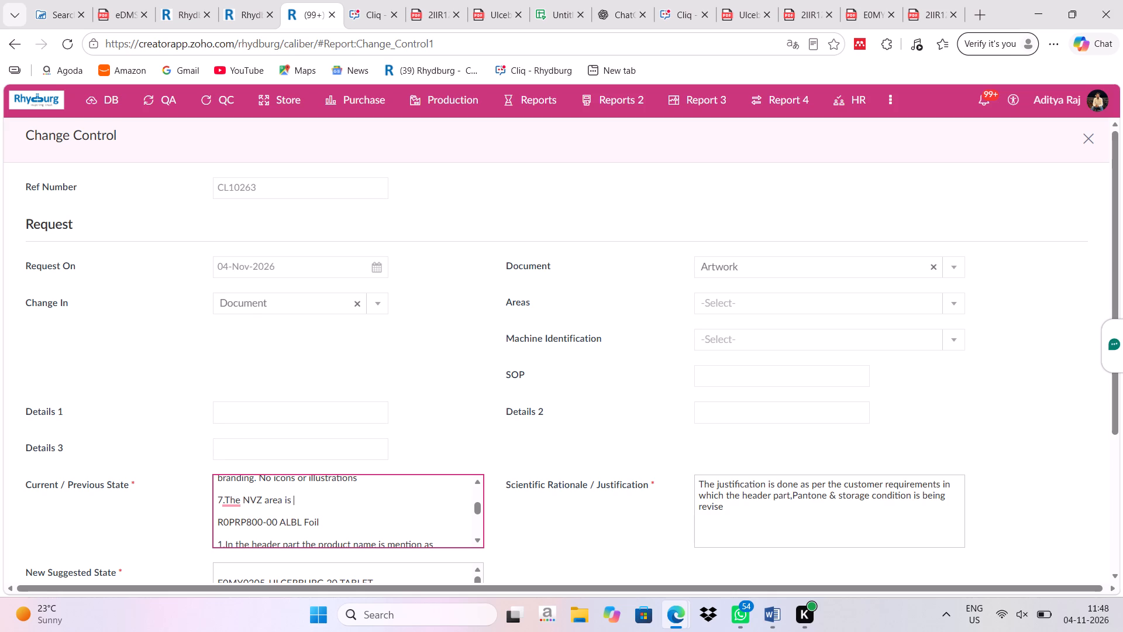
{"action": "type", "text": "not mention"}
{"action": "key", "text": "space"}
{"action": "key", "text": "BackSpace"}
Add item 7 beginning "The NVZ area" after the GRAPHIC ELEMENTS item, above R0PRP800-01 ALBL Foil, in New Suggested State.
{"action": "scroll", "coordinate": [567, 503], "scroll_direction": "down", "scroll_amount": 2}
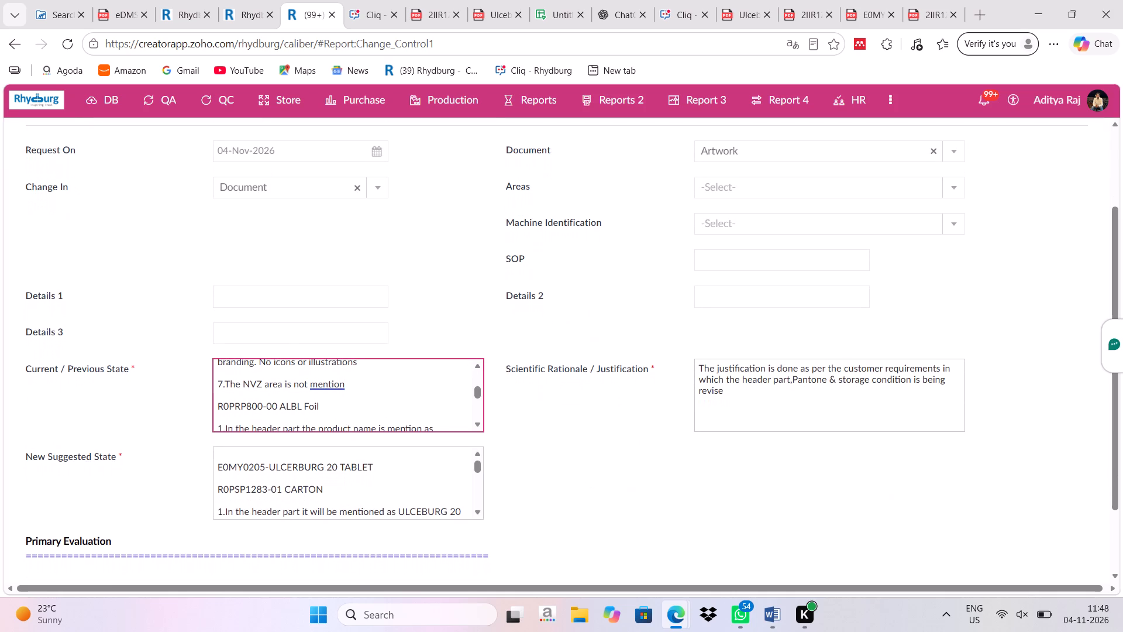
{"action": "scroll", "coordinate": [405, 481], "scroll_direction": "down", "scroll_amount": 2}
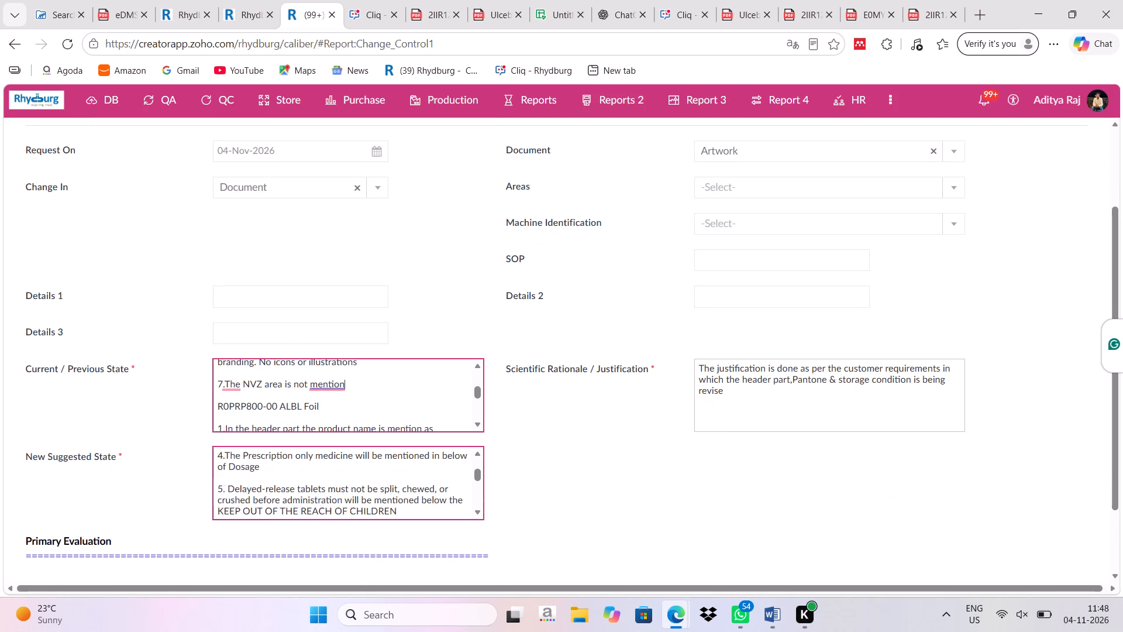
{"action": "scroll", "coordinate": [405, 481], "scroll_direction": "down", "scroll_amount": 1}
{"action": "scroll", "coordinate": [405, 481], "scroll_direction": "up", "scroll_amount": 1}
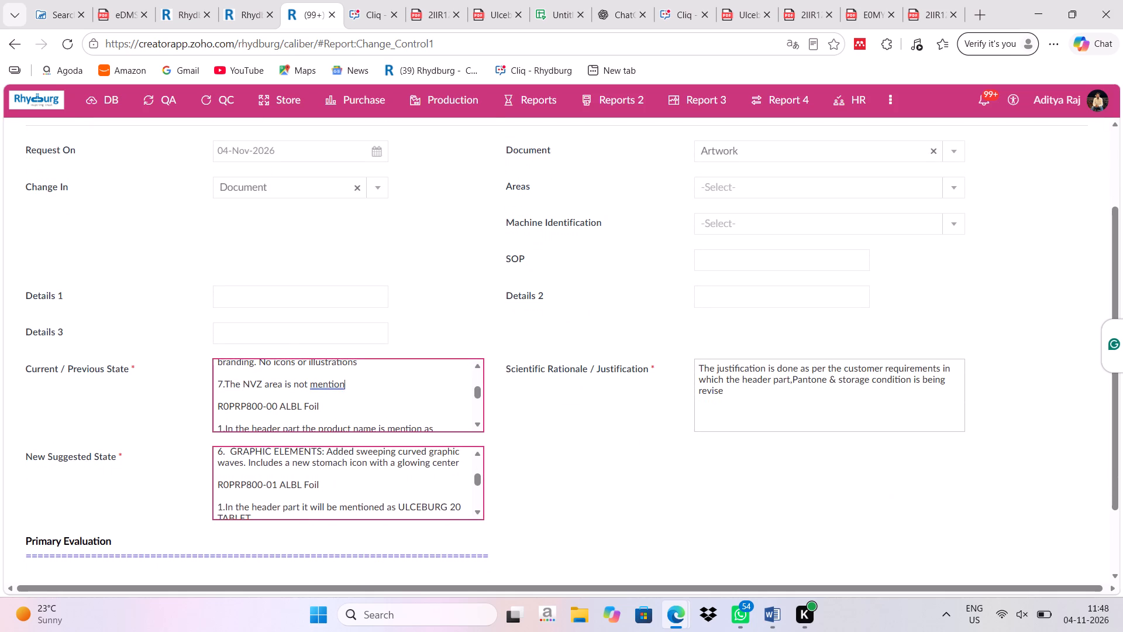
{"action": "scroll", "coordinate": [405, 481], "scroll_direction": "up", "scroll_amount": 1}
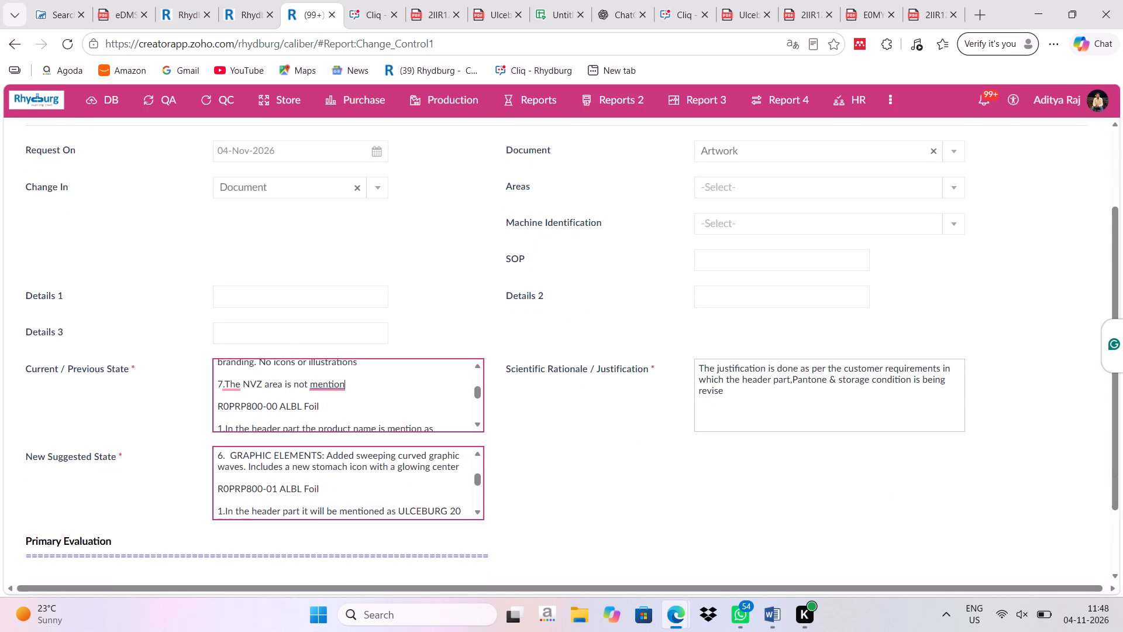
{"action": "left_click", "coordinate": [226, 477]}
{"action": "key", "text": "Return"}
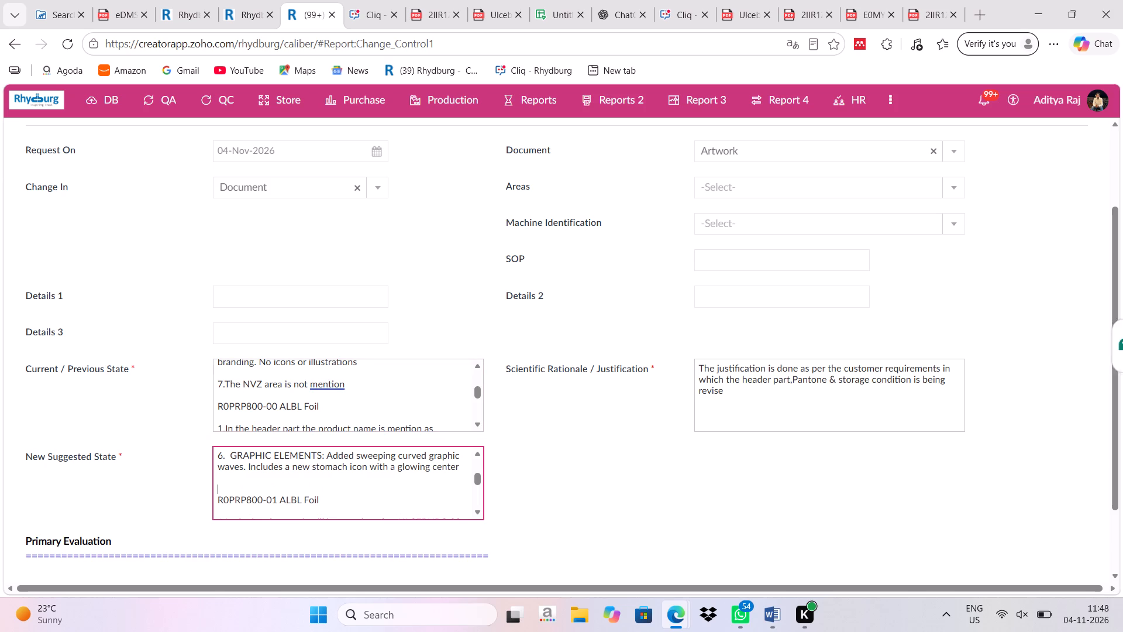
{"action": "key", "text": "7"}
{"action": "key", "text": "period"}
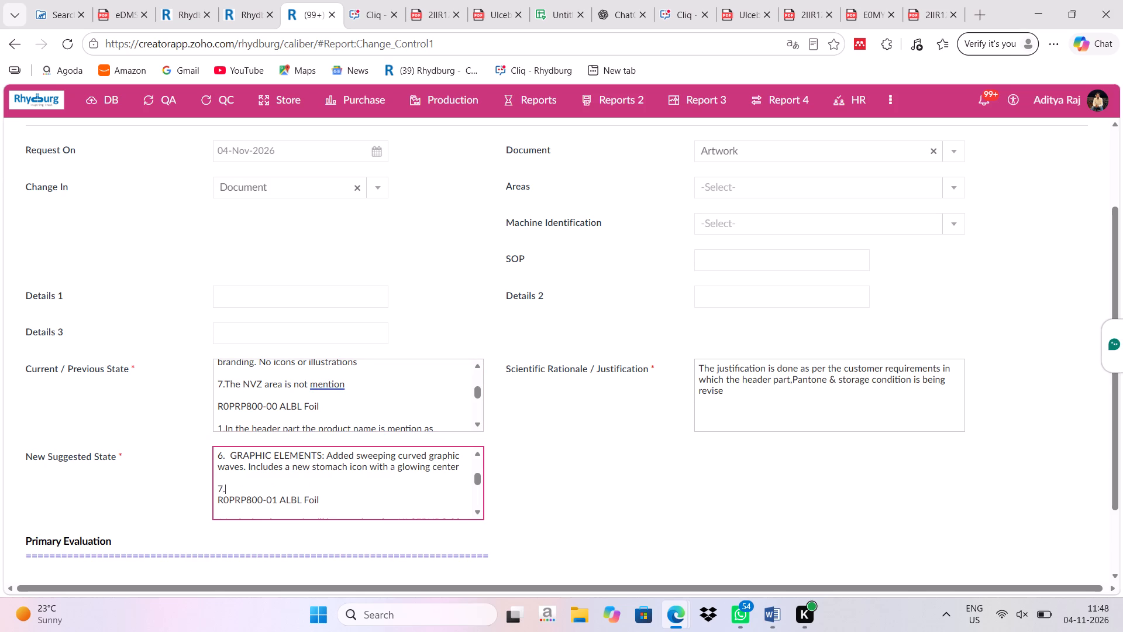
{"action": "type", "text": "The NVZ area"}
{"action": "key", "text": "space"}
Complete item 7 in New Suggested State with "will be mentioned", leaving a blank line before R0PRP800-01 ALBL Foil.
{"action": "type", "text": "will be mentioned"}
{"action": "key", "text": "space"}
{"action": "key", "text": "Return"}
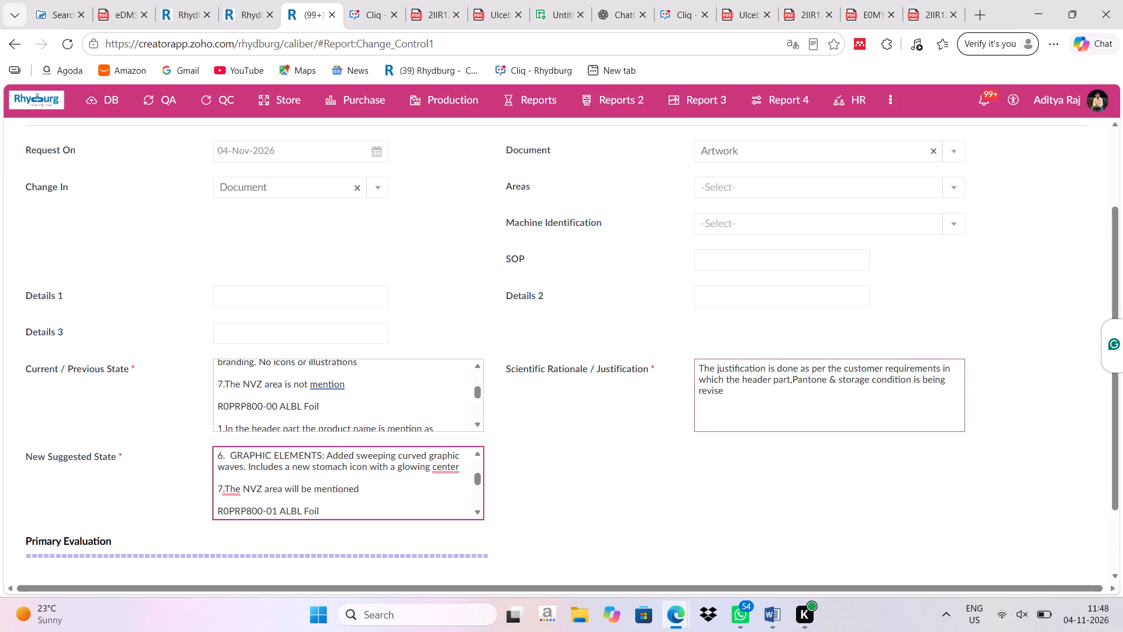